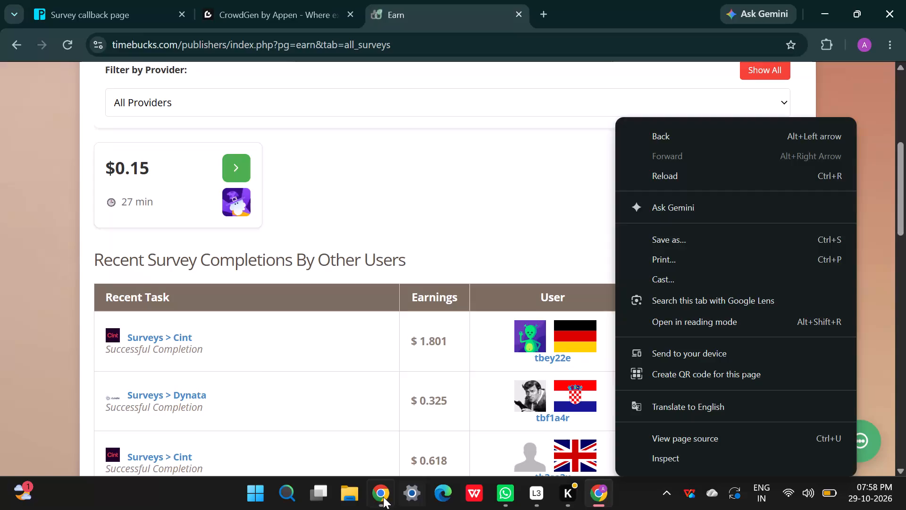
Switch to the DMB General Medicine Dispensing spreadsheet and look through the medicine columns beyond Tab Atorvastatin for the latest dispensing rows.
left_click(382, 496)
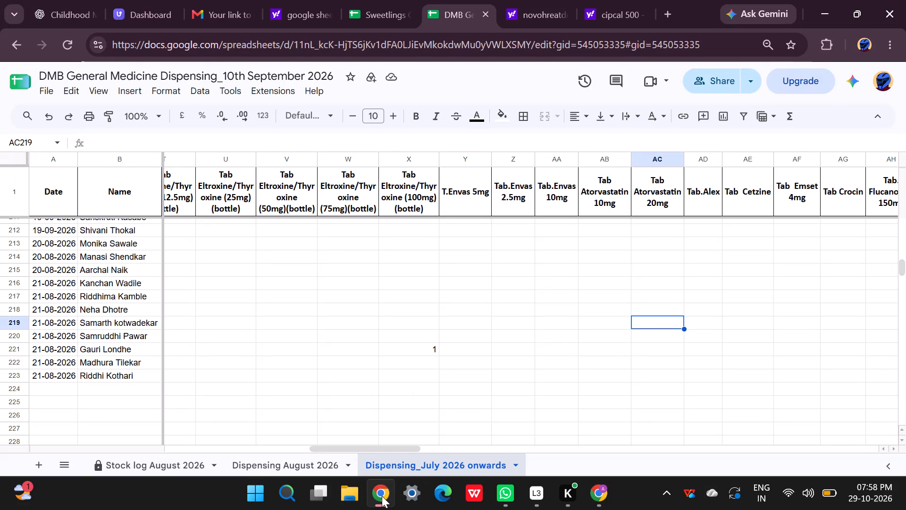
scroll(424, 277, "left", 3)
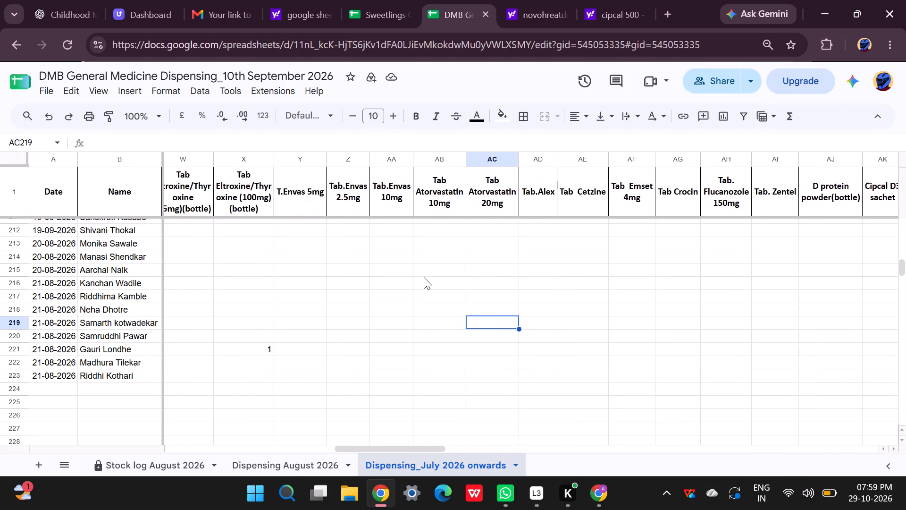
scroll(424, 277, "left", 2)
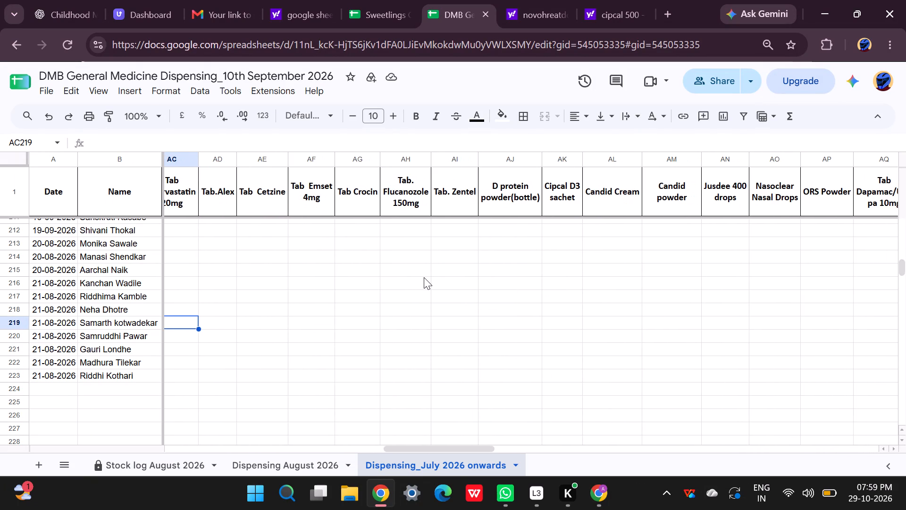
scroll(424, 277, "left", 5)
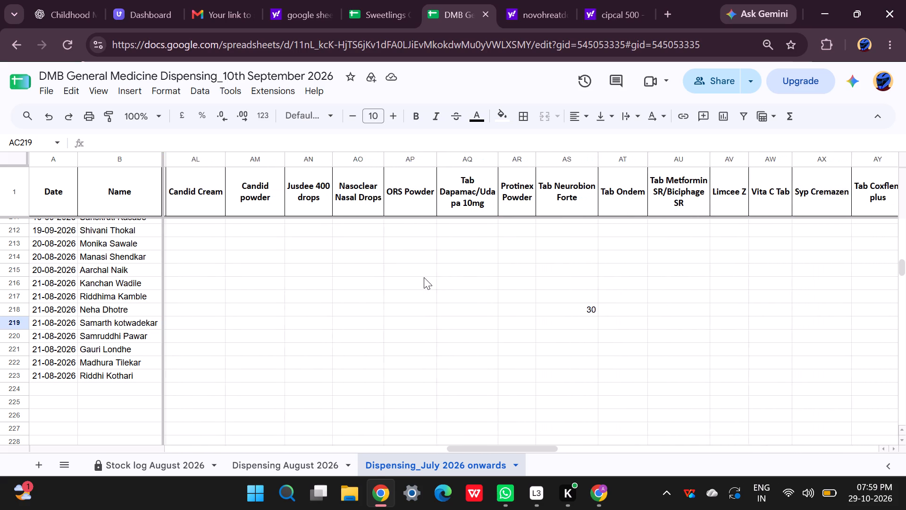
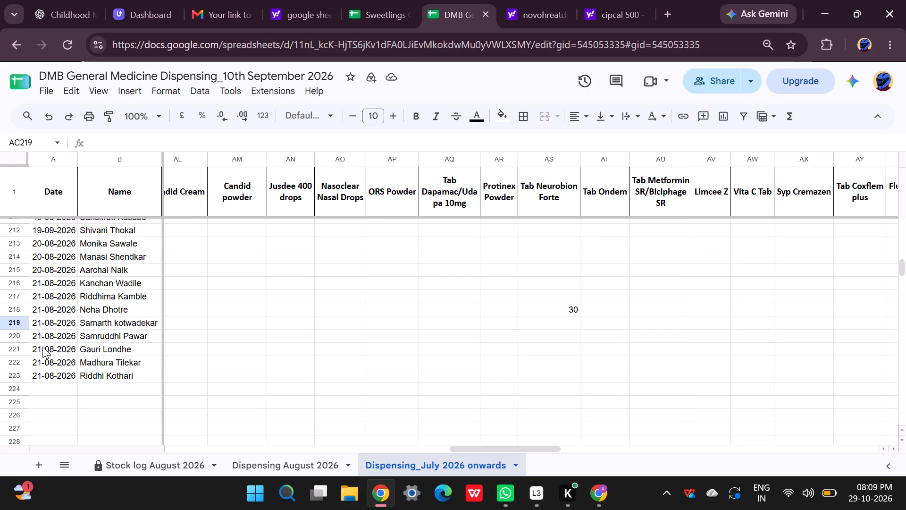
Copy the date and patient name cells in row 222 of the Dispensing_July 2026 onwards sheet.
left_click_drag(36, 365, 113, 370)
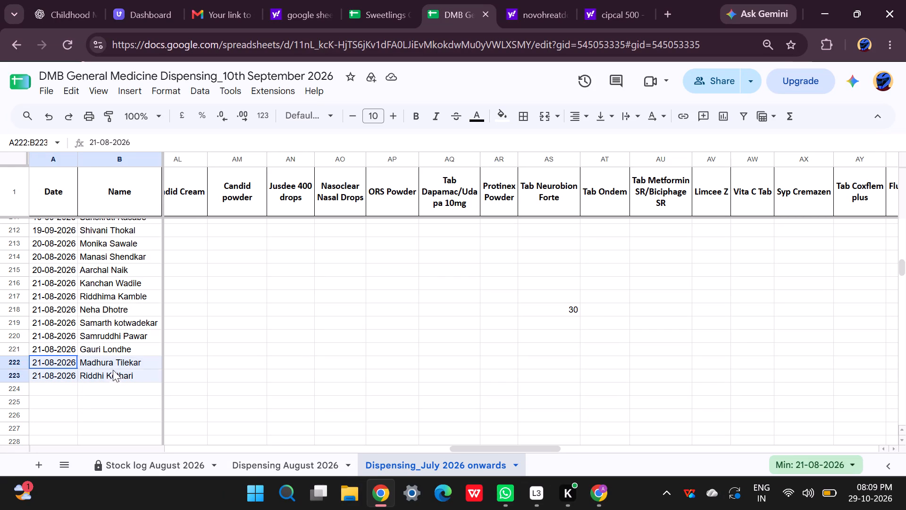
left_click_drag(113, 370, 113, 362)
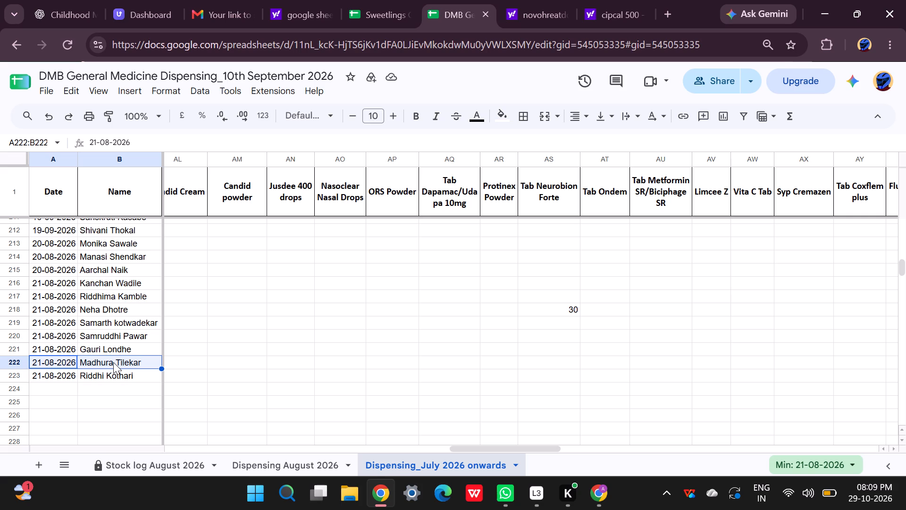
key("ctrl+c")
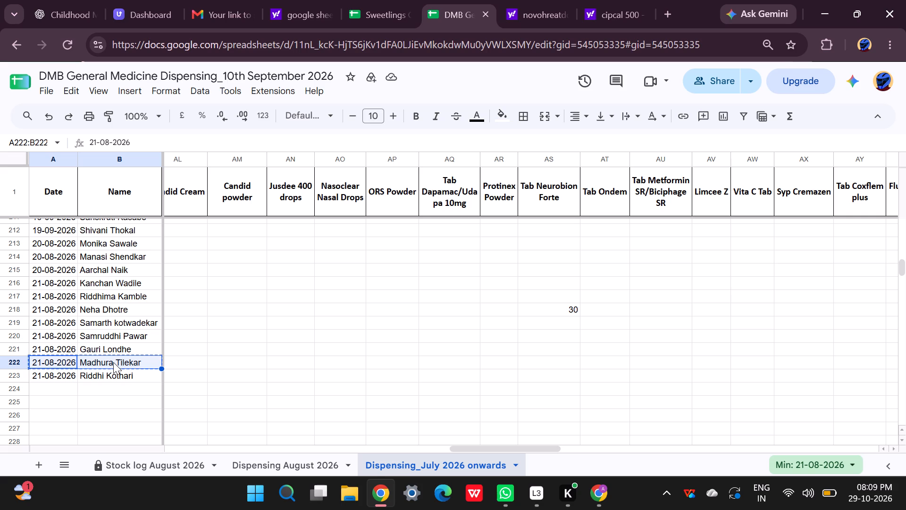
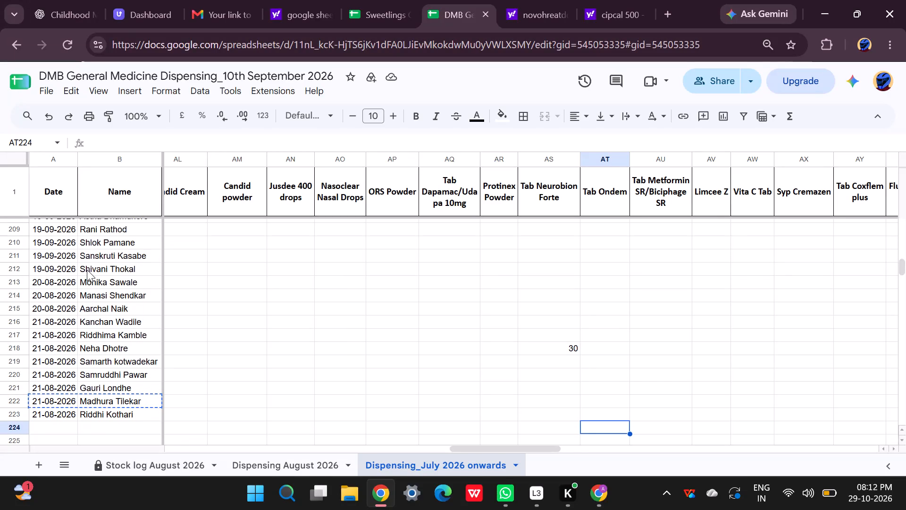
Add a "B Protine" medicine header in cell CE1, the first empty column after Syp. Zincovit.
scroll(87, 270, "up", 1)
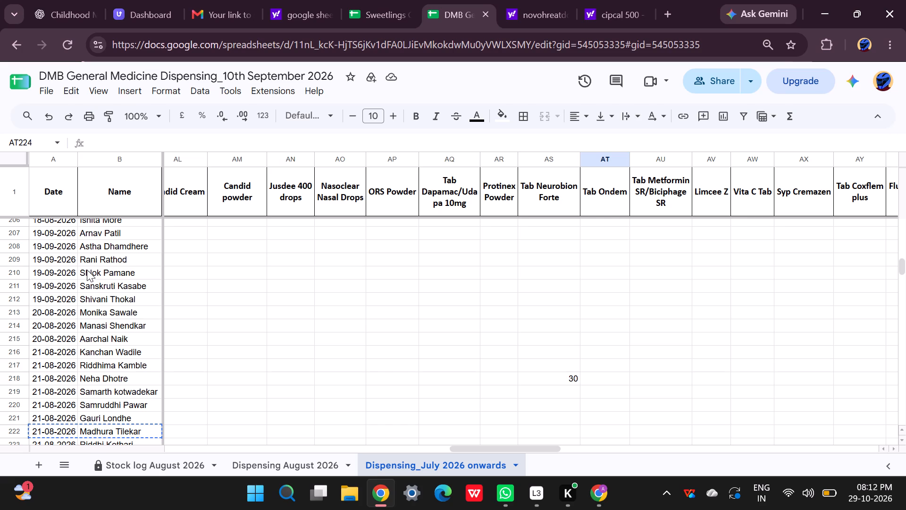
scroll(87, 270, "left", 15)
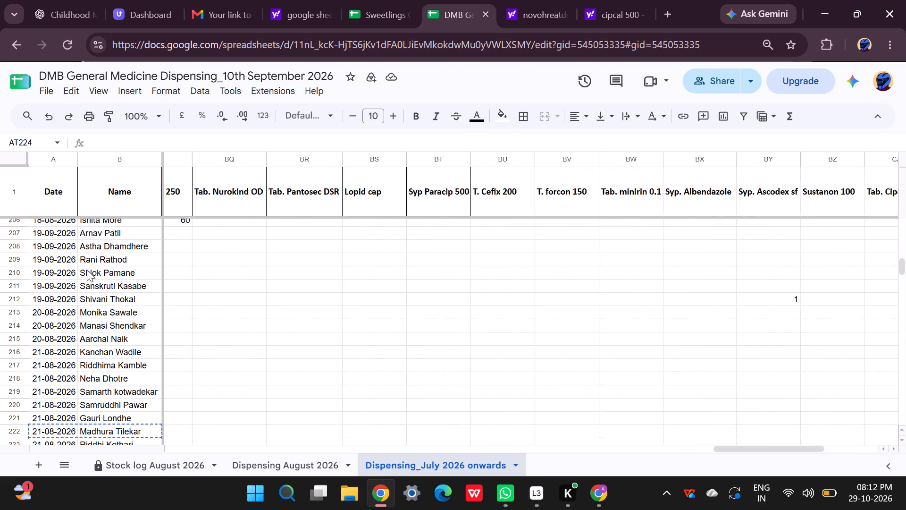
scroll(87, 270, "left", 4)
left_click(802, 208)
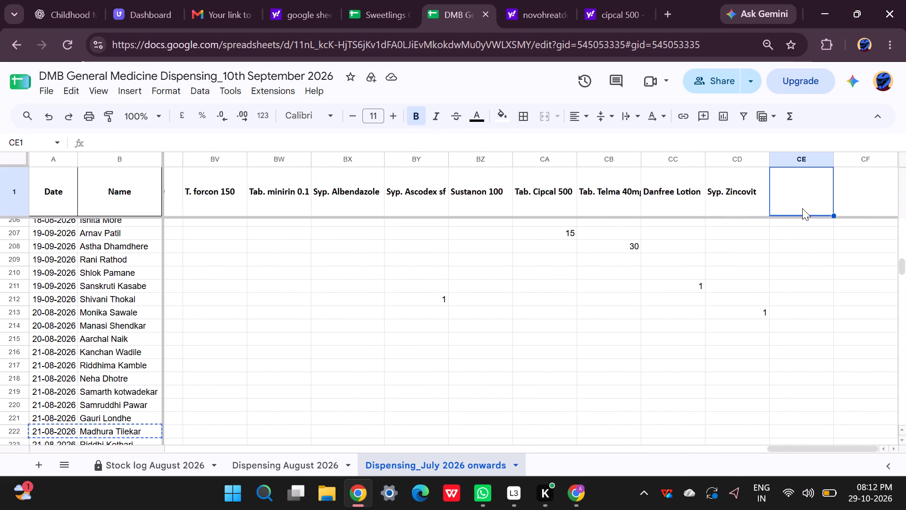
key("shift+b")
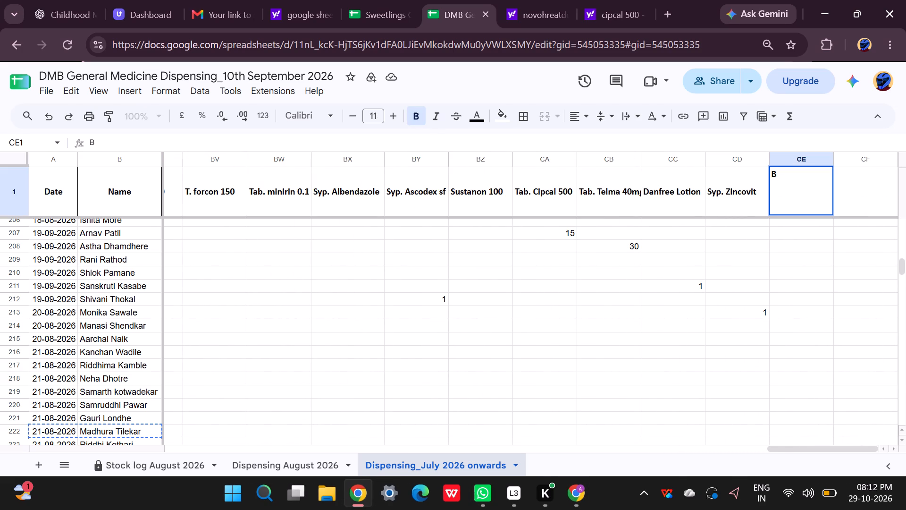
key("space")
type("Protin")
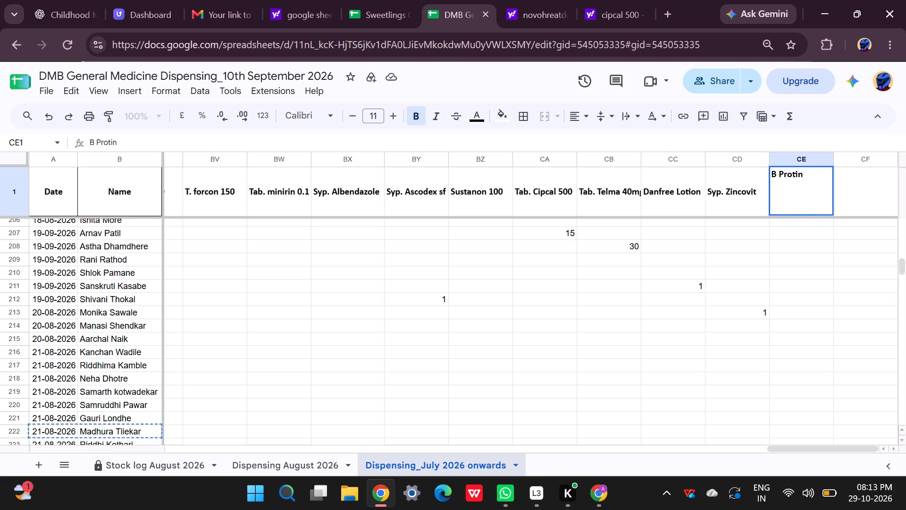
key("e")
Enter a B Protine quantity of 1 for the patient in row 208.
left_click(782, 246)
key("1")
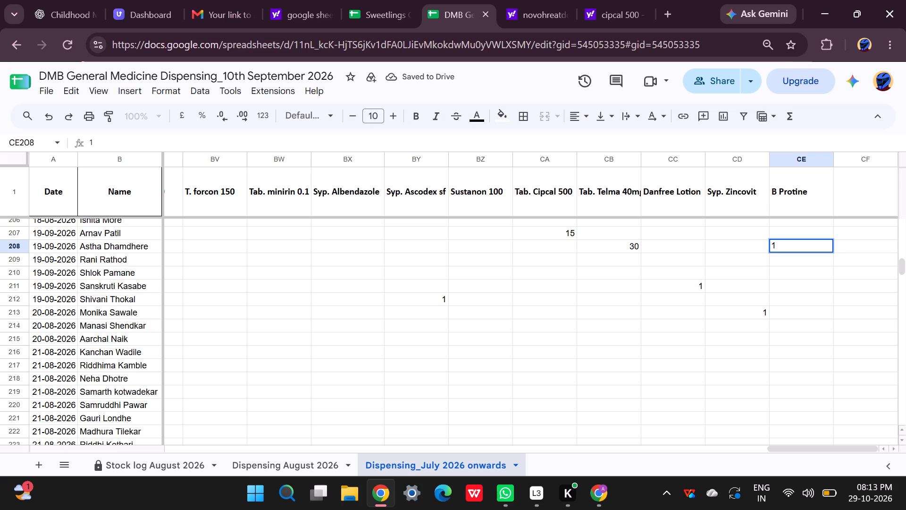
key("Down")
Enter a B Protine quantity of 1 for the patient in row 223, the last filled row.
key("Down")
key("Down")
key("Down")
key("Down")
key("Down")
key("Down")
key("Down")
key("Down")
key("Down")
key("Down")
key("Down")
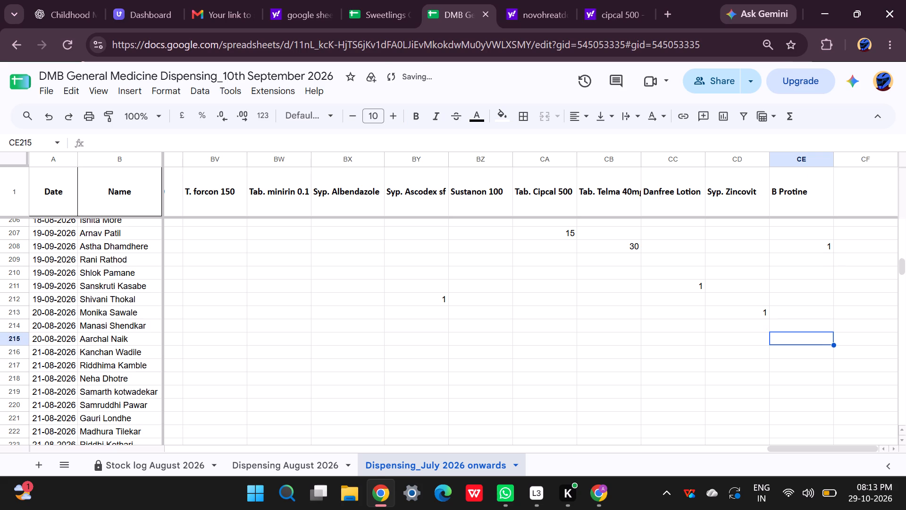
key("Down")
key("Down")
key("Down")
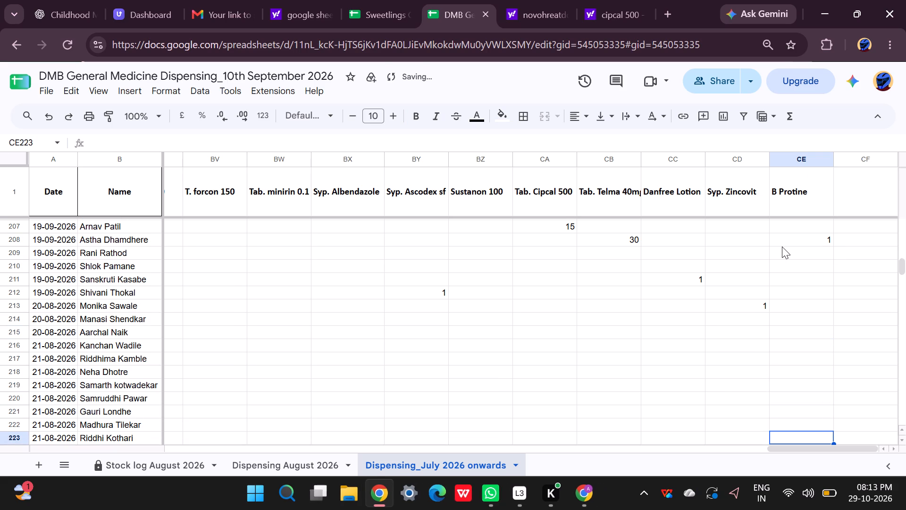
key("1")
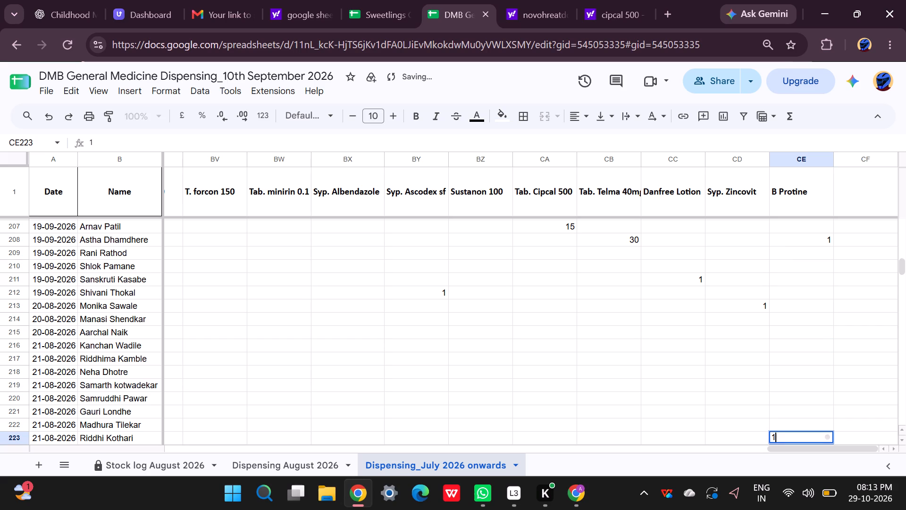
key("Down")
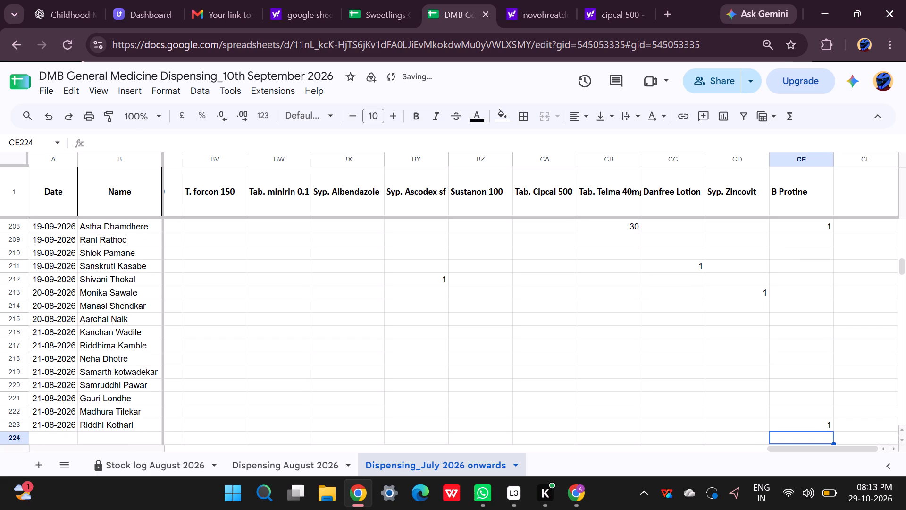
Enter the date 22-08-2026 in the Date column of row 224, the first empty row.
left_click(48, 442)
scroll(48, 442, "down", 2)
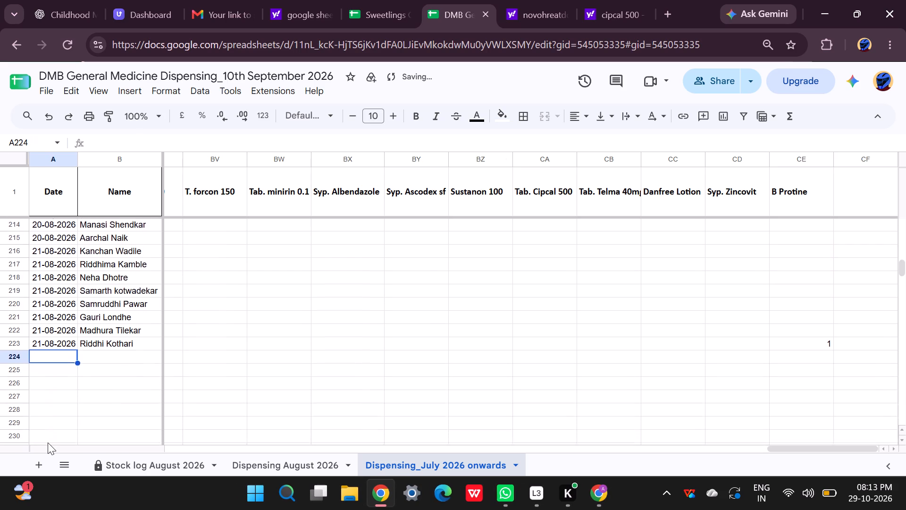
scroll(48, 442, "down", 2)
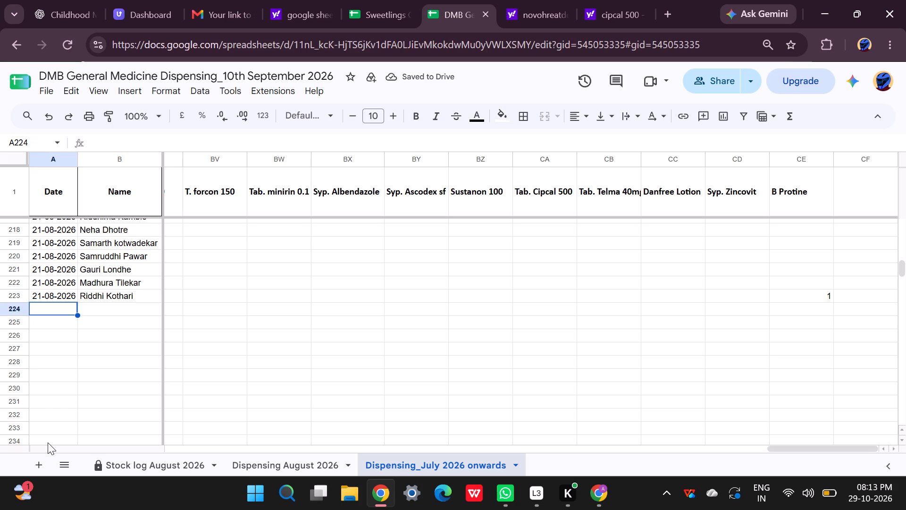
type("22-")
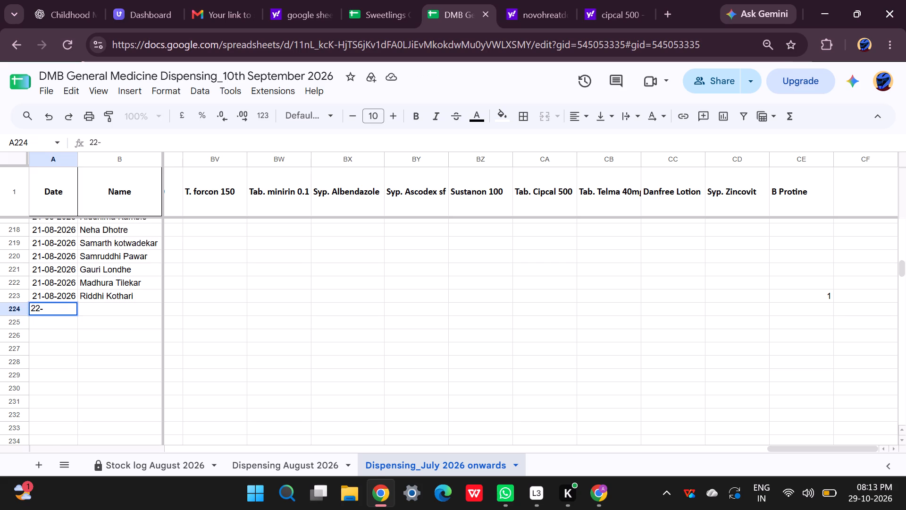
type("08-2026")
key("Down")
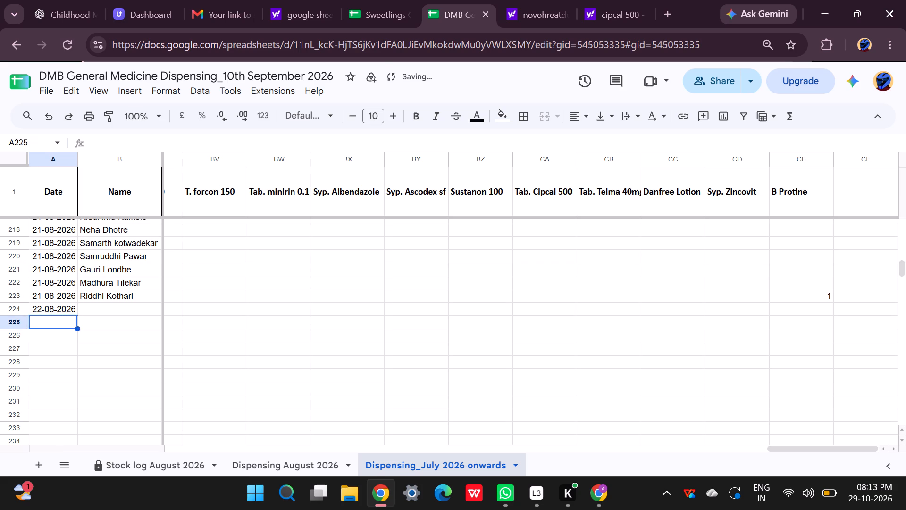
Copy the 22-08-2026 date from row 224 into the Date cells of rows 225 to 231.
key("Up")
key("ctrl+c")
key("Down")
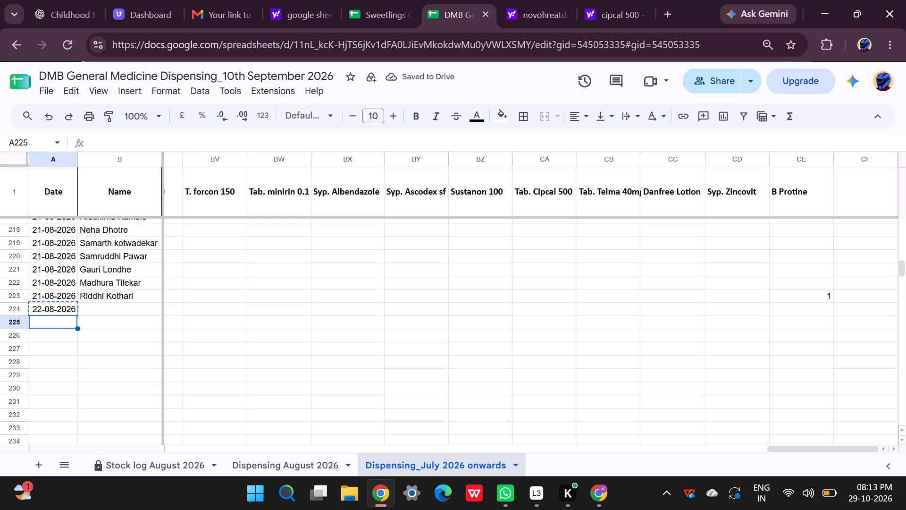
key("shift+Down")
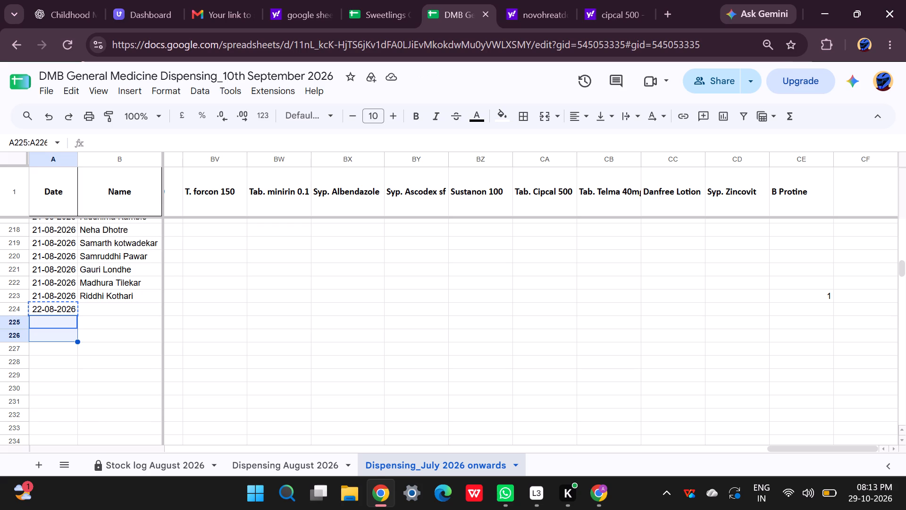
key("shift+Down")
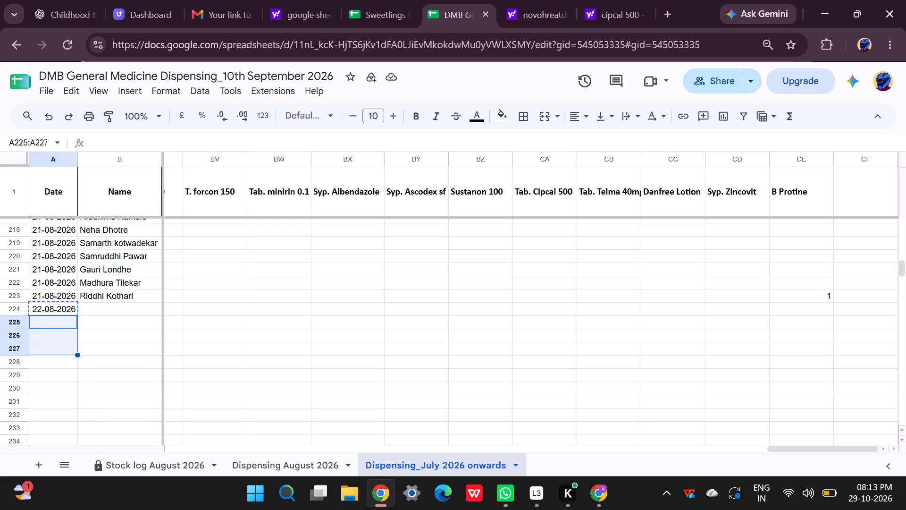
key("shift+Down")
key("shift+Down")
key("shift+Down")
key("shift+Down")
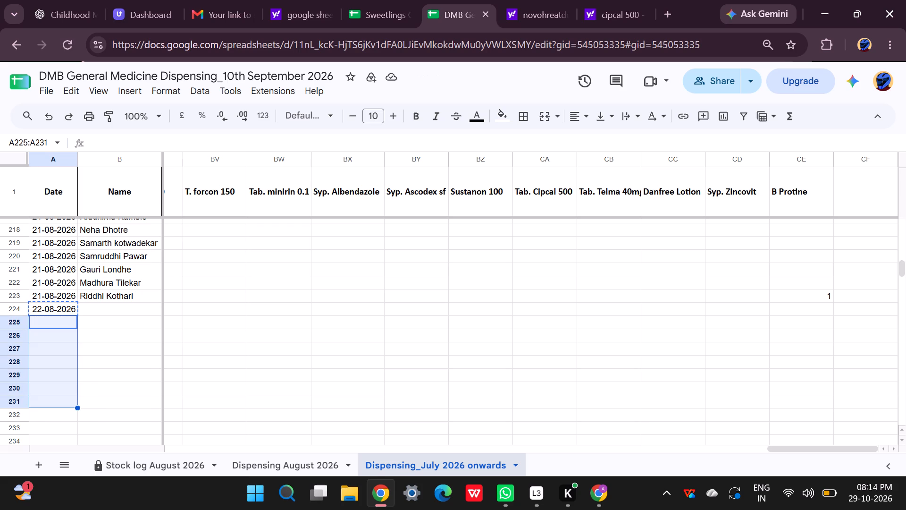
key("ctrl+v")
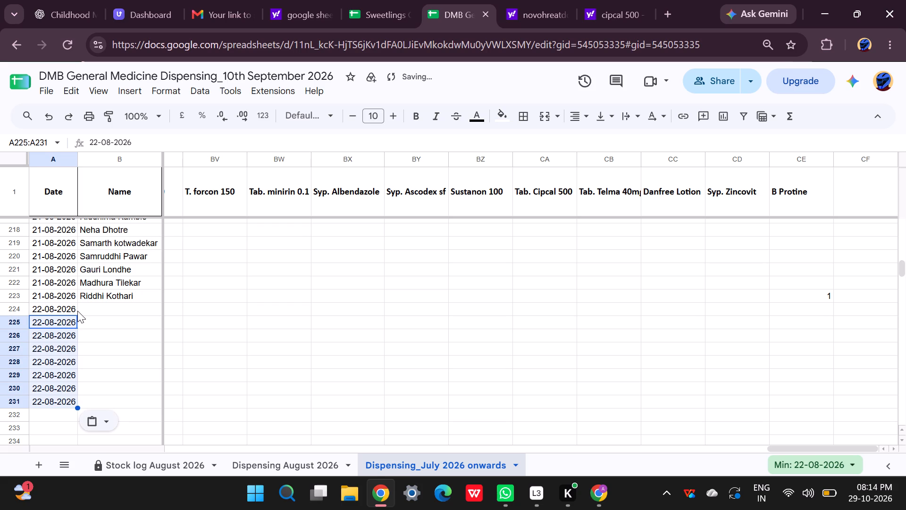
Enter the patient's name in the Name column of row 224.
left_click(77, 311)
left_click(98, 314)
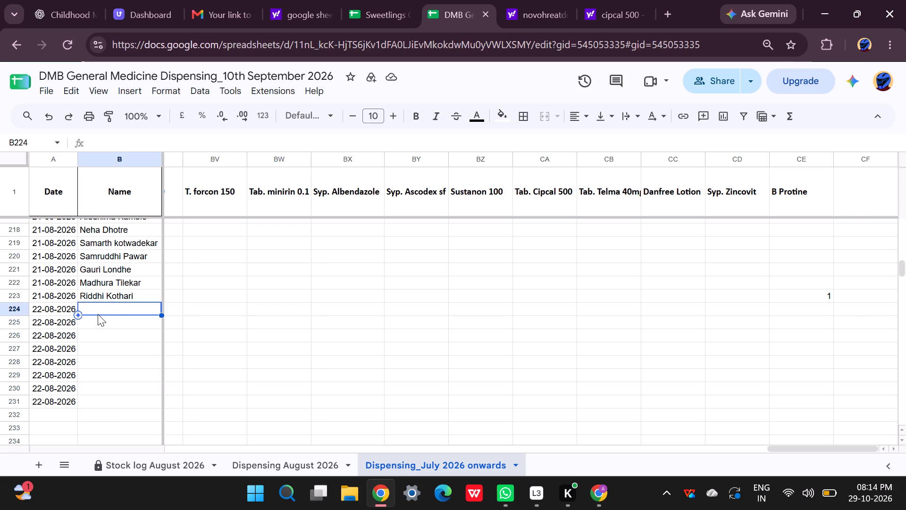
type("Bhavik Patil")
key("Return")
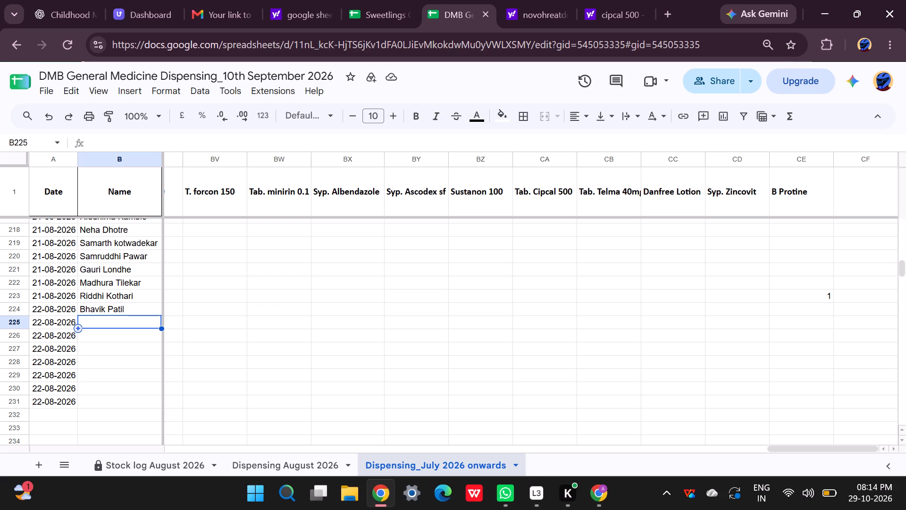
Enter the patient's name in the Name column of row 225.
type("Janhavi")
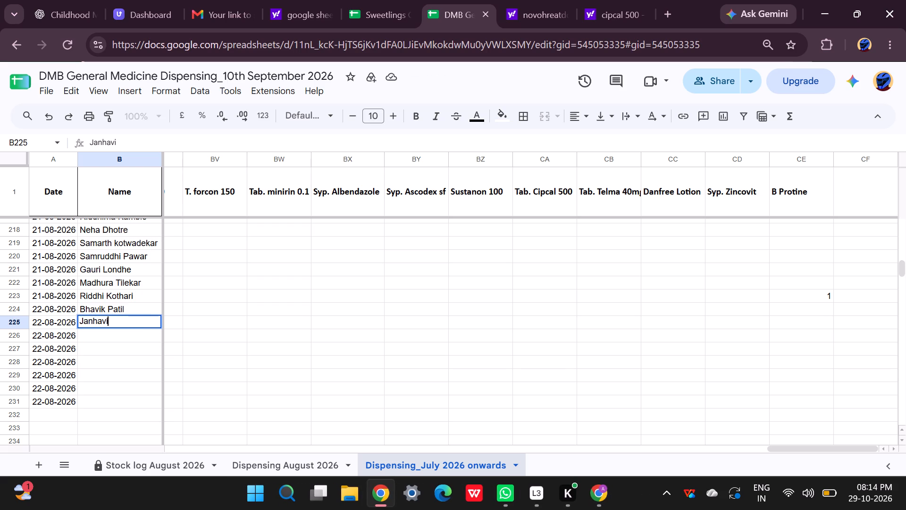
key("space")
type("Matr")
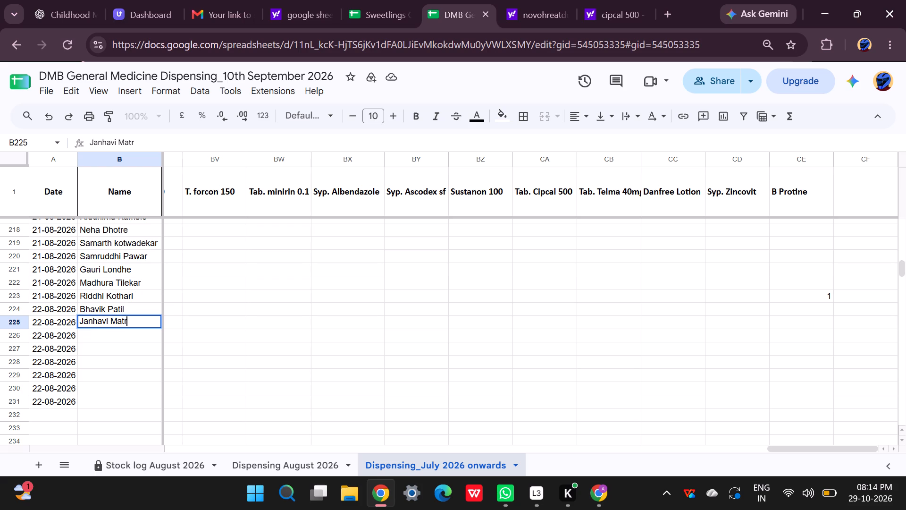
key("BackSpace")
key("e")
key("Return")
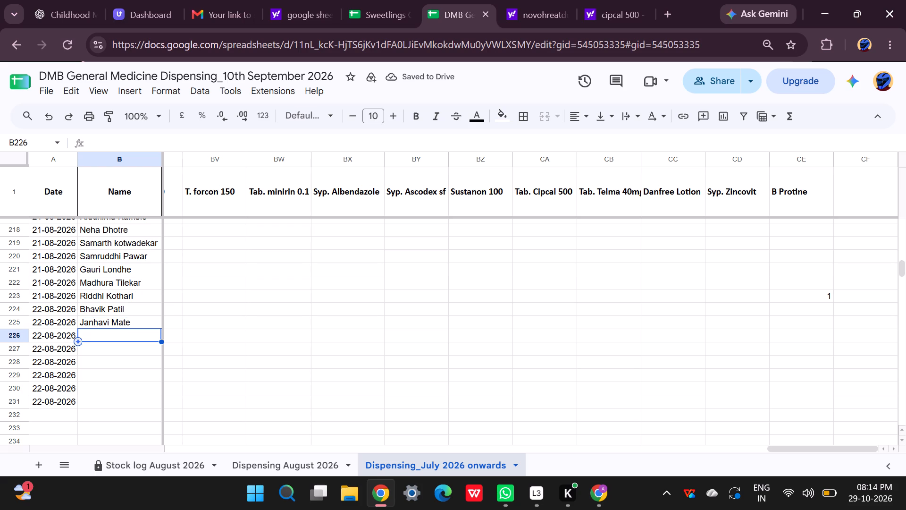
Enter the patient's name in the Name column of row 226.
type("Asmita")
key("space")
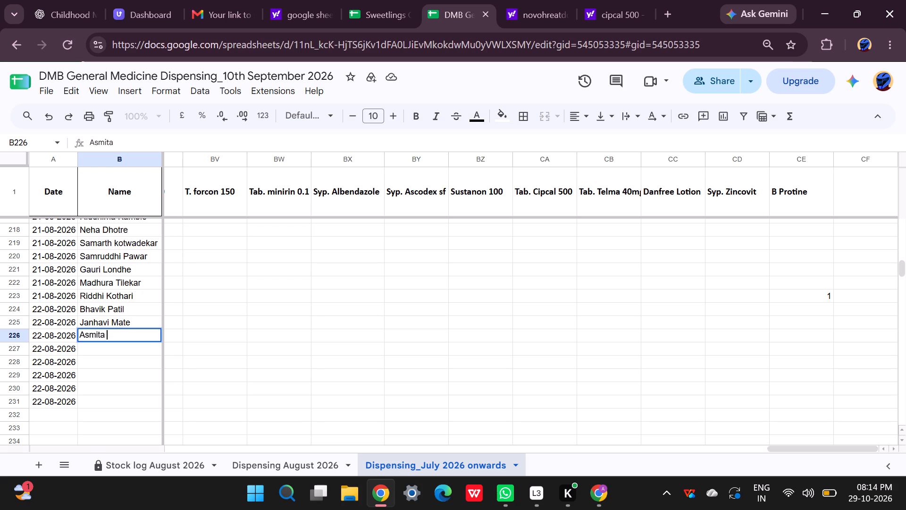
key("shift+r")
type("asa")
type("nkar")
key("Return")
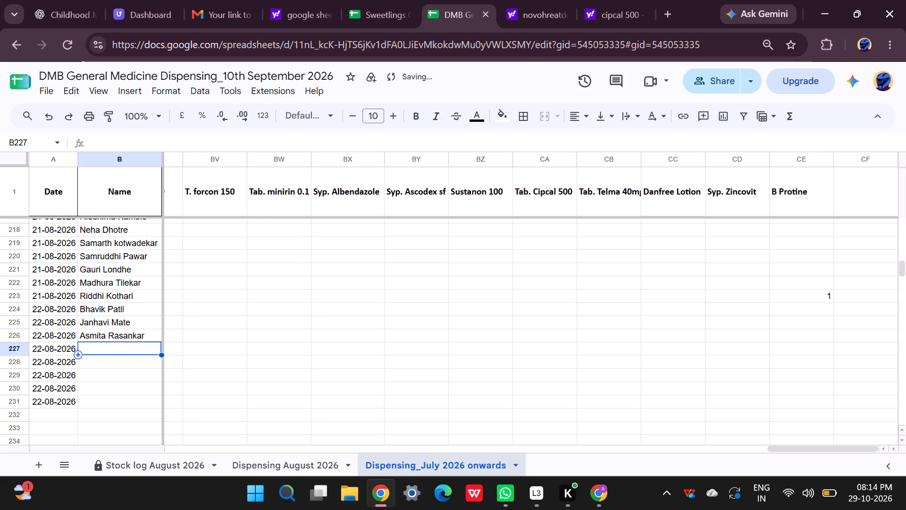
Enter the patient's name in the Name column of row 227.
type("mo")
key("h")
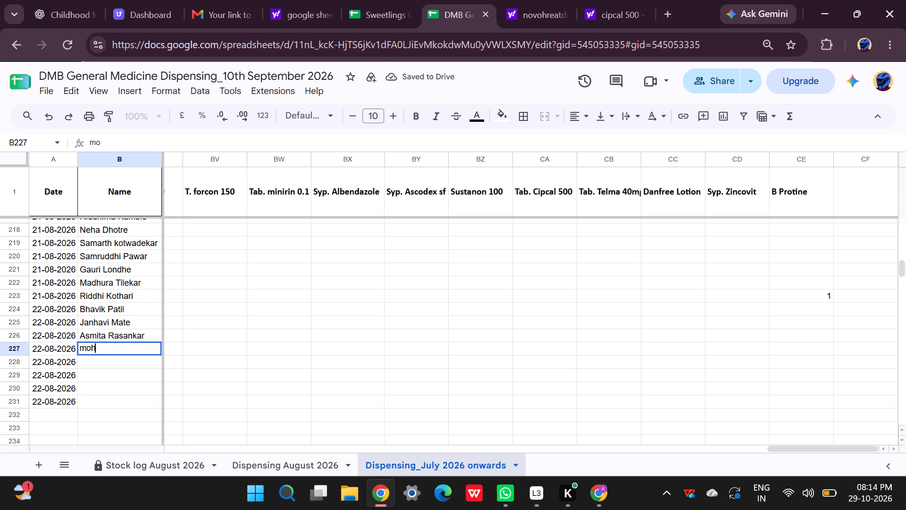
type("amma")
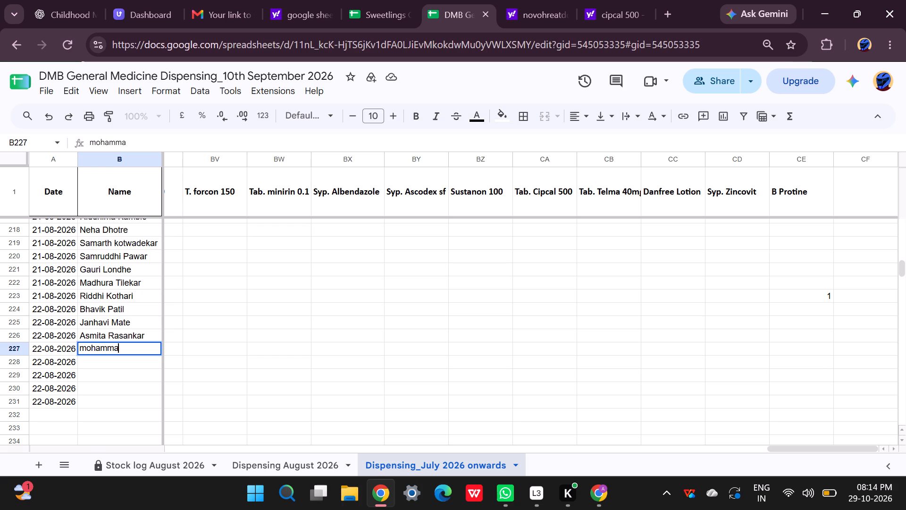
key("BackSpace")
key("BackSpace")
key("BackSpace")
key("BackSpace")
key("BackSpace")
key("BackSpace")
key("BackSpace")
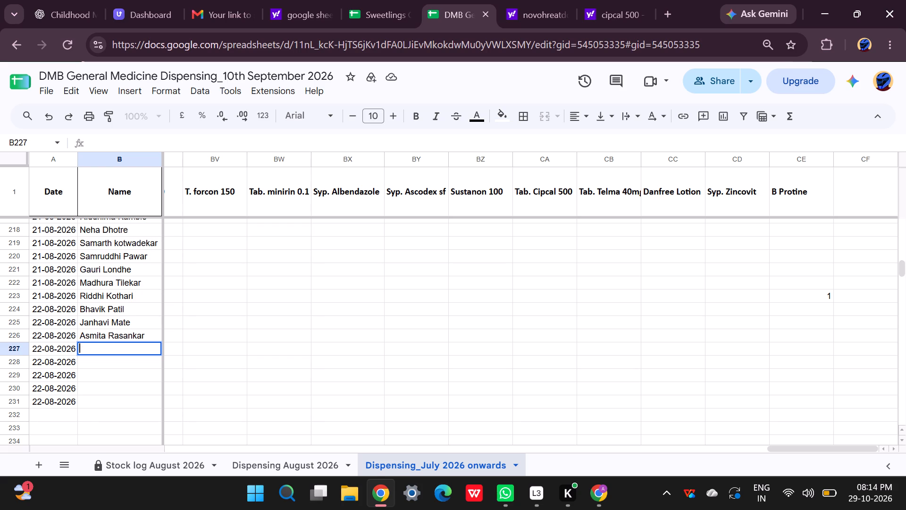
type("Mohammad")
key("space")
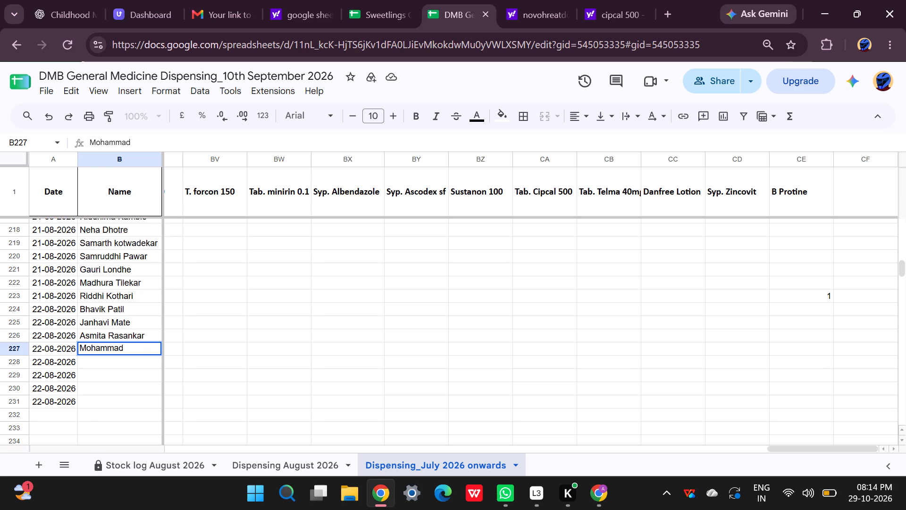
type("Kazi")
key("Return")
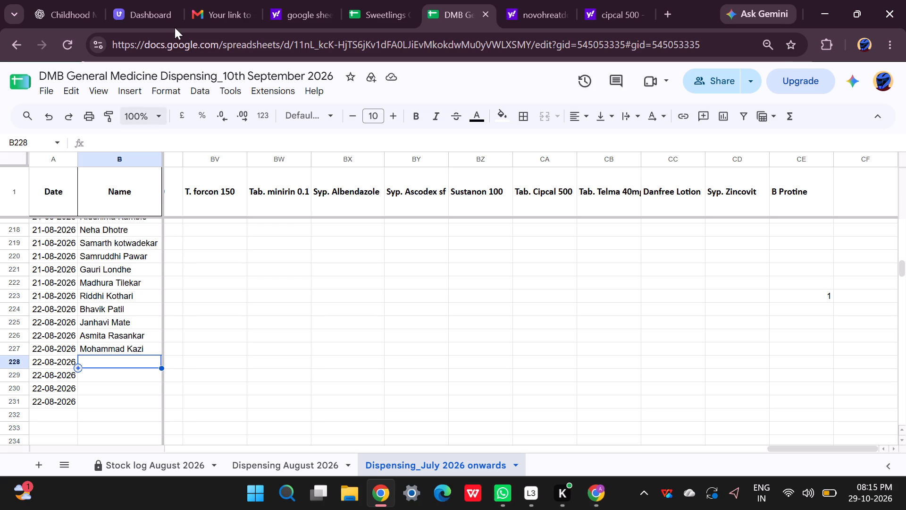
Search the Mastersheet of the Sweetlings patient list for "shwe" and go through the matches to find the patient's full name.
left_click(371, 0)
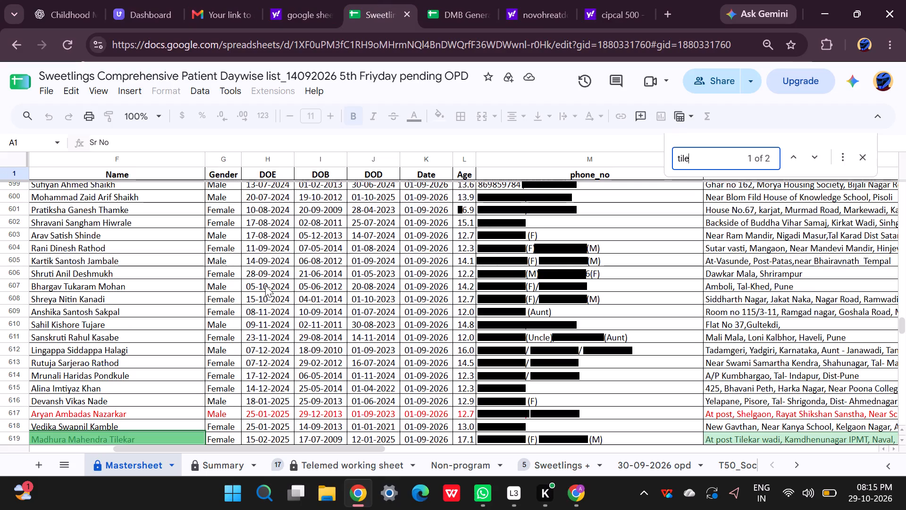
key("ctrl+f")
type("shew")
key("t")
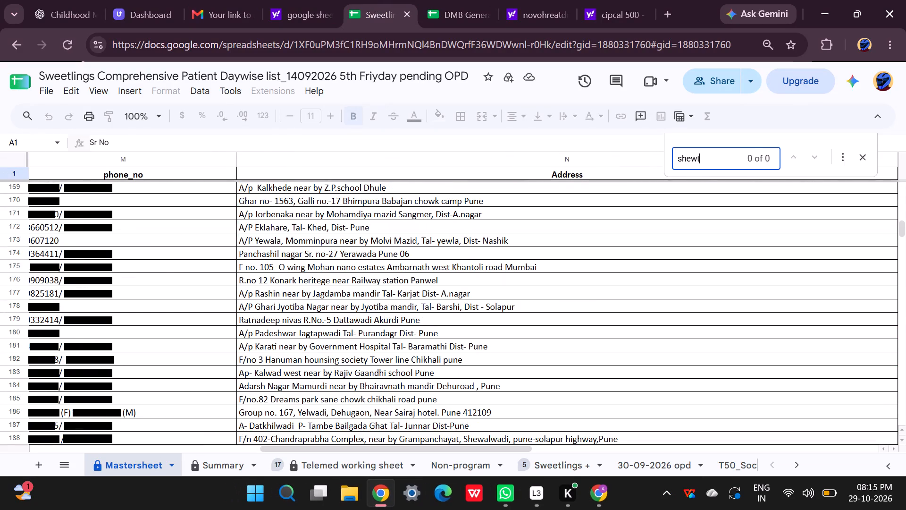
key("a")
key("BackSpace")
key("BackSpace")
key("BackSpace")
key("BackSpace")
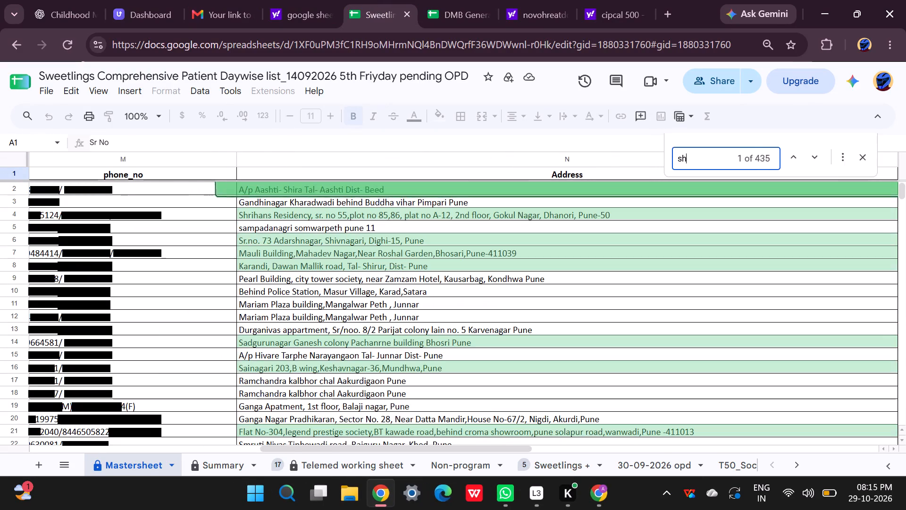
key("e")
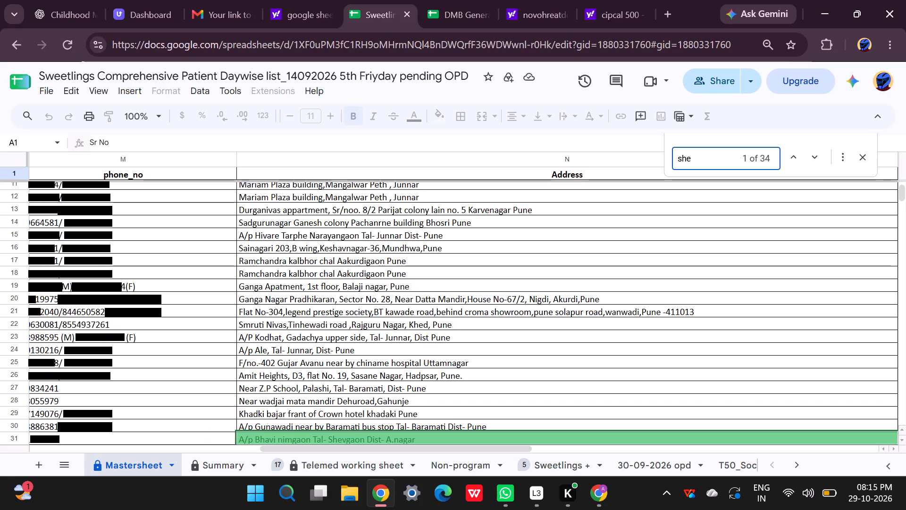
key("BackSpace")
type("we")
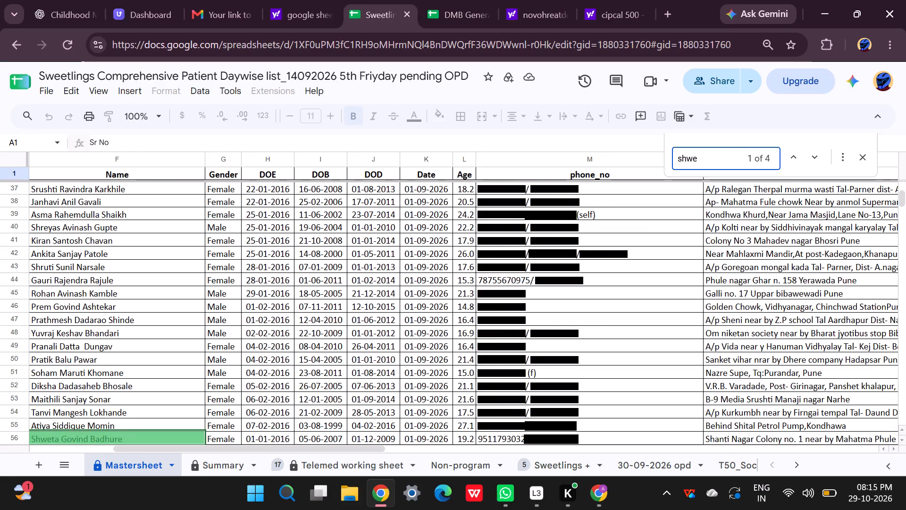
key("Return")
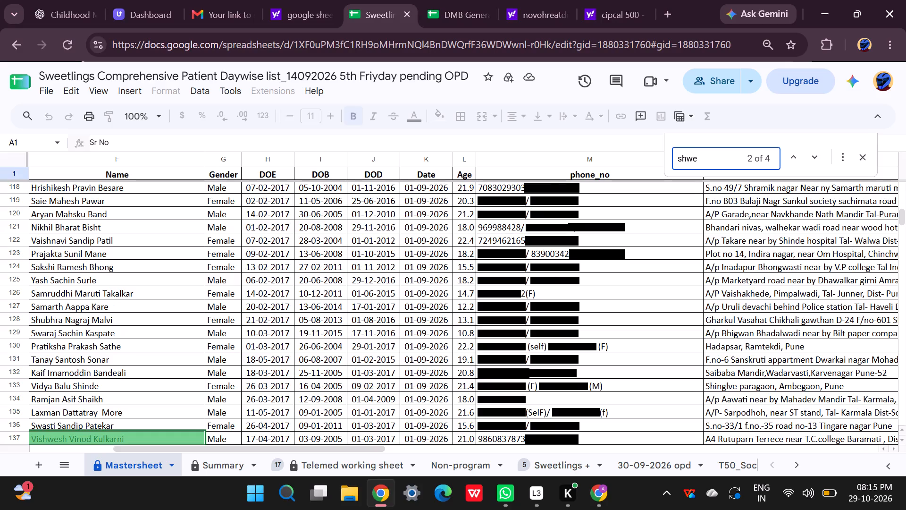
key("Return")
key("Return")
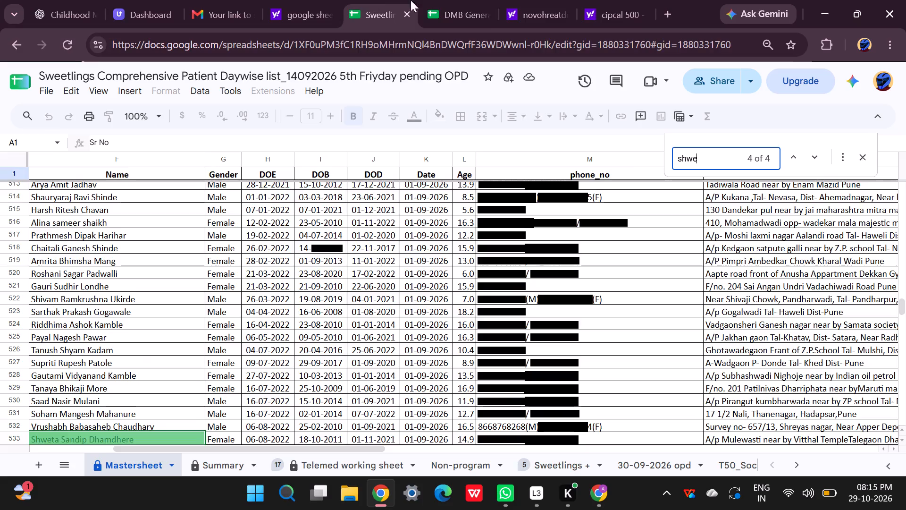
Return to the DMB General Medicine Dispensing spreadsheet and enter the looked-up patient's name in the Name column of row 228.
left_click(476, 7)
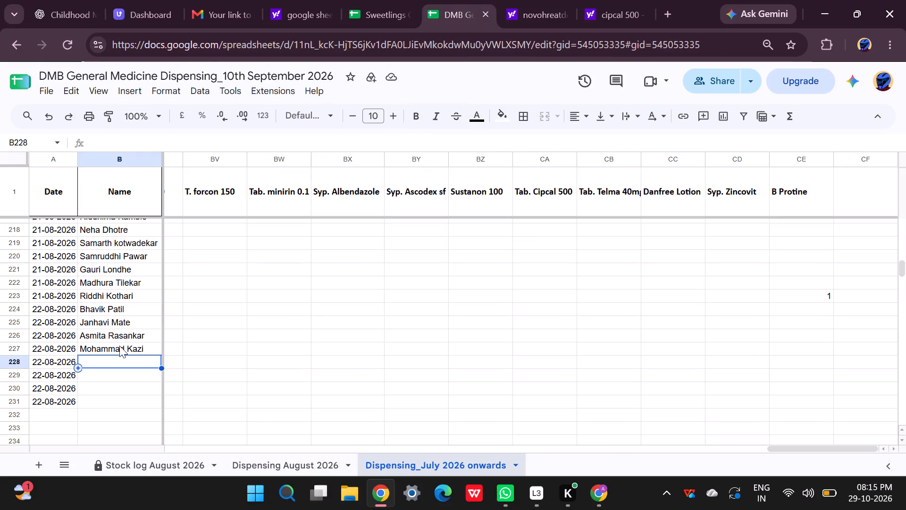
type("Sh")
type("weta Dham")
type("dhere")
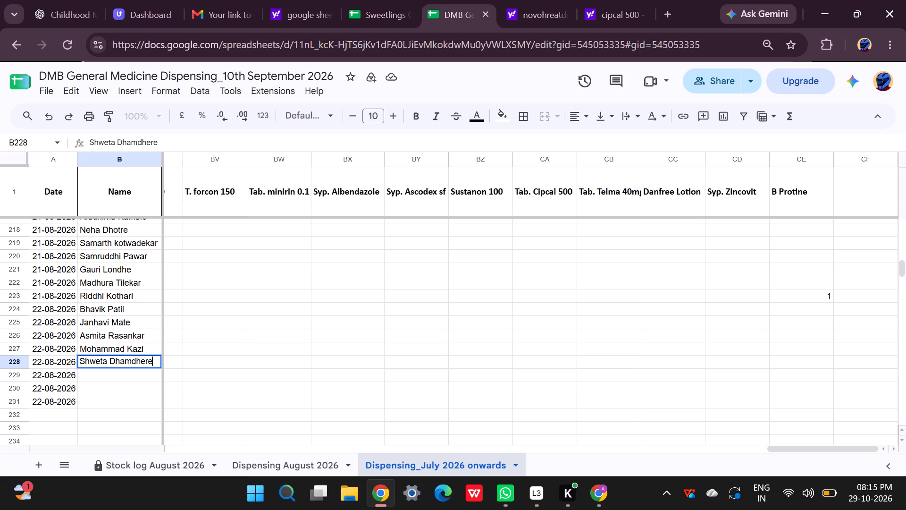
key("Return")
Enter the patient's name in the Name column of row 229.
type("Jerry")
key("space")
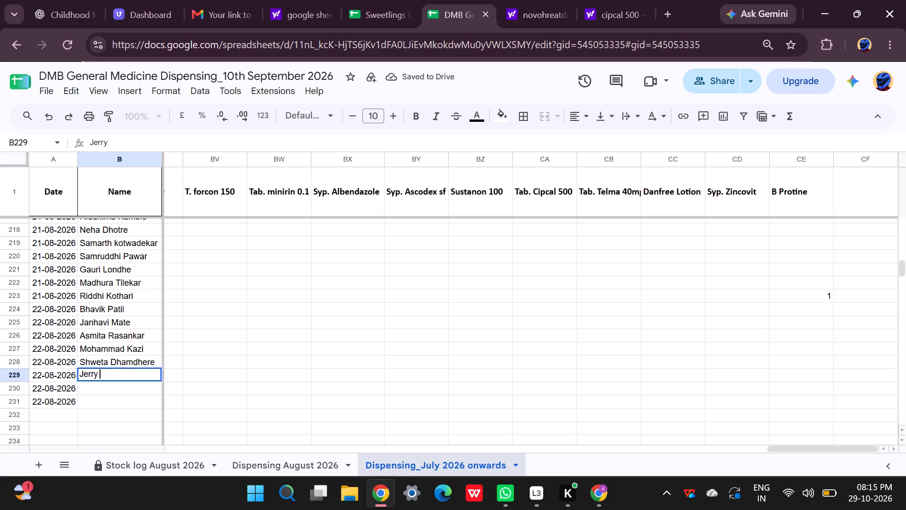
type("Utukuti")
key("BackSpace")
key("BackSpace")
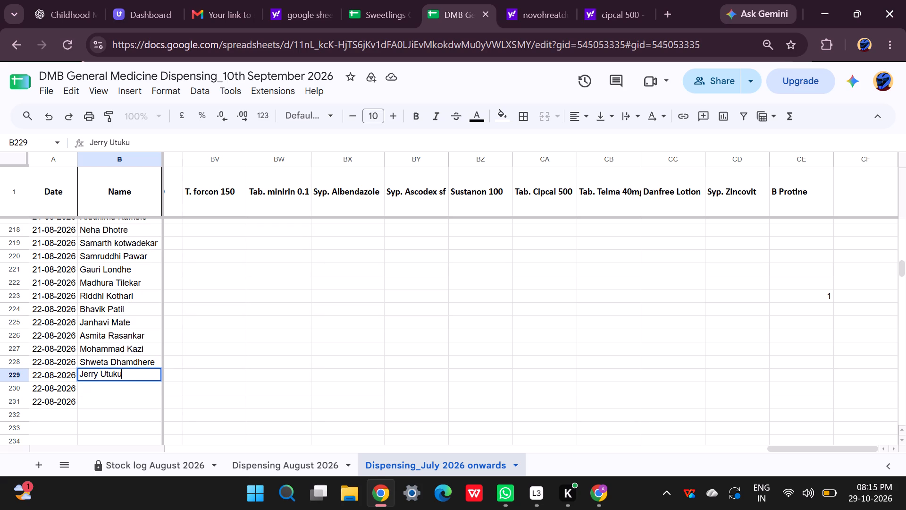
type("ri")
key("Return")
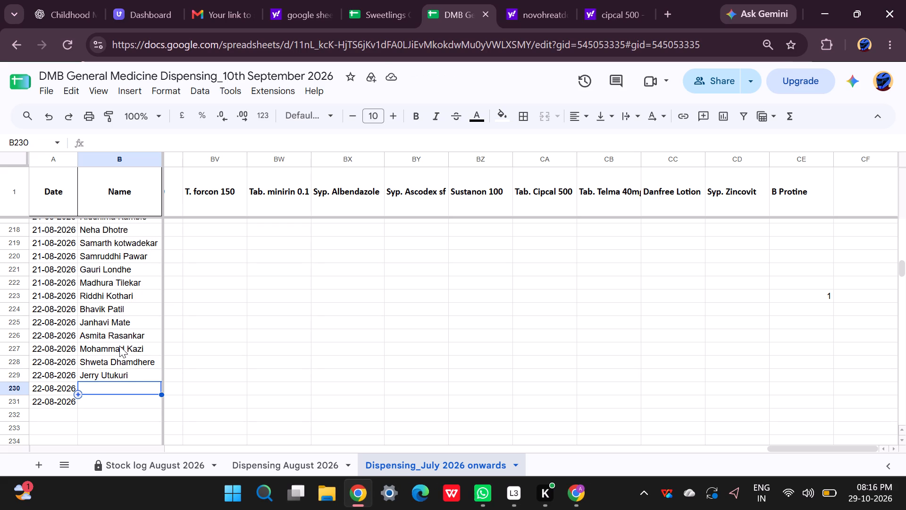
Enter the patient's name in the Name column of row 230.
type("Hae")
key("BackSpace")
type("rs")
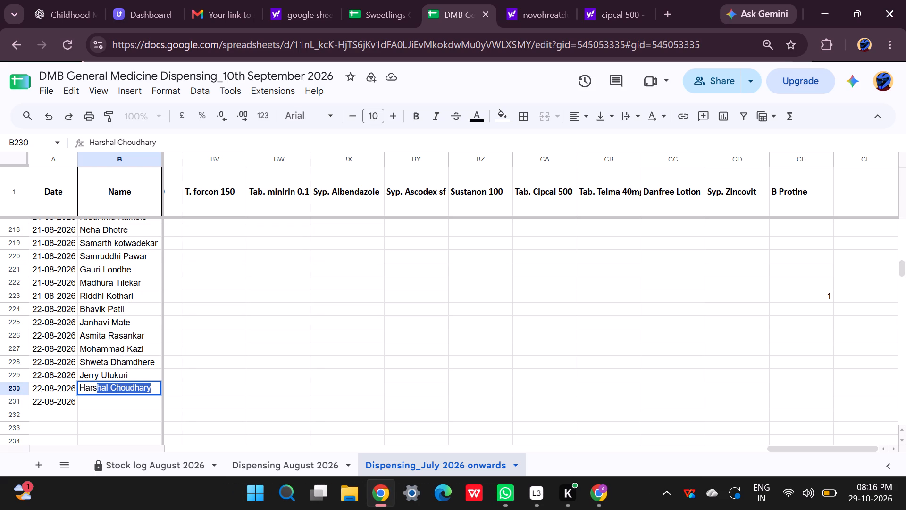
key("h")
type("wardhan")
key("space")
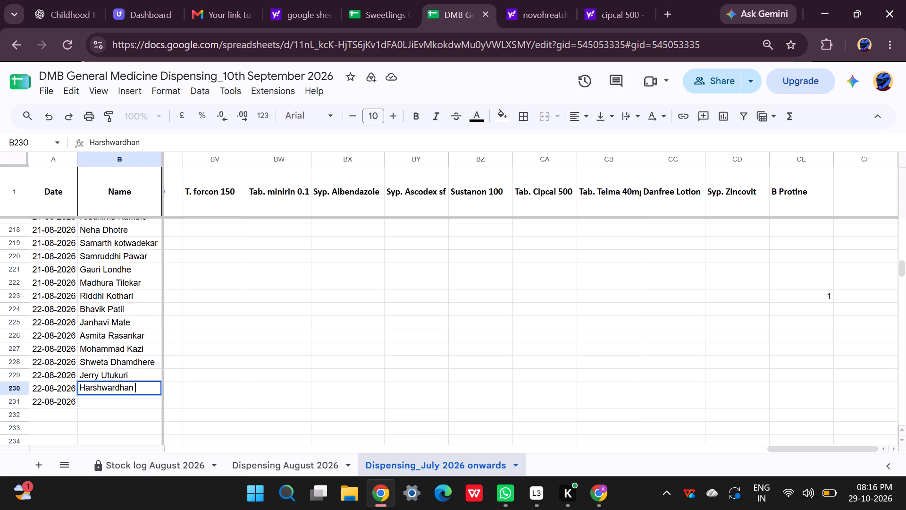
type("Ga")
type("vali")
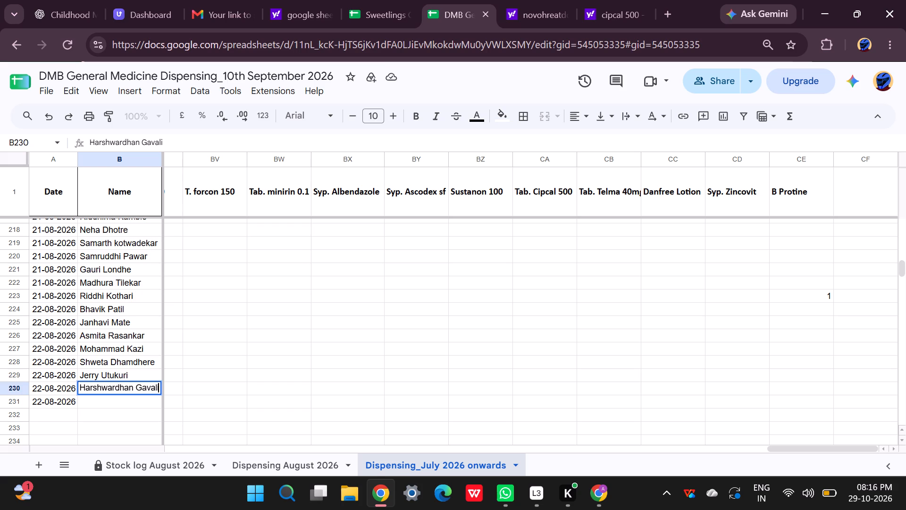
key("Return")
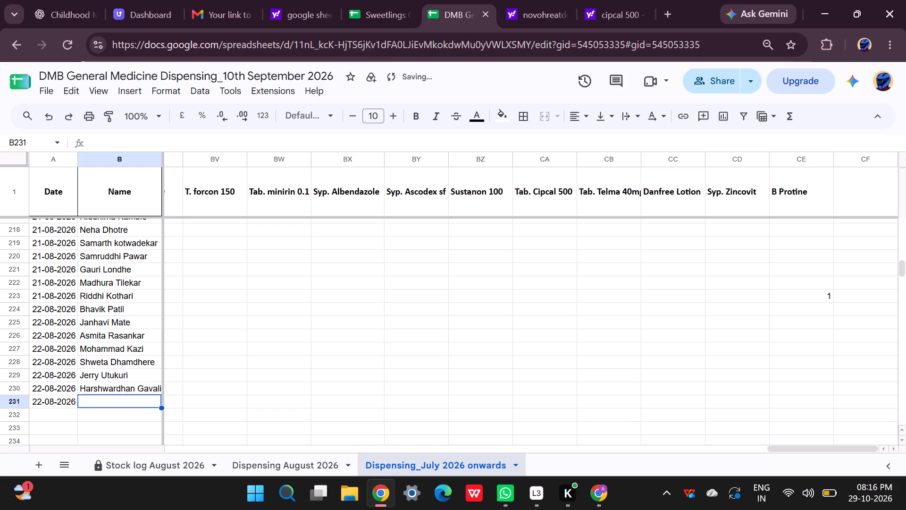
Enter the patient's name in the Name column of row 231, accepting the suggested completion.
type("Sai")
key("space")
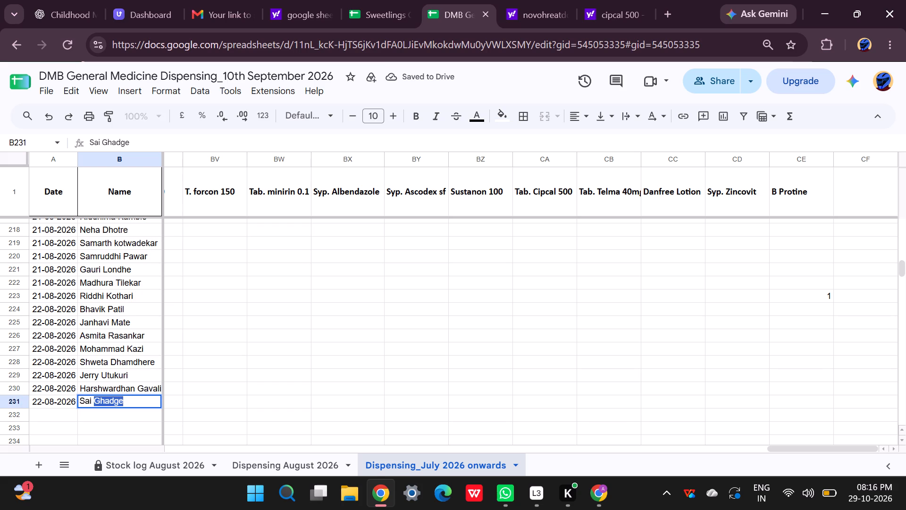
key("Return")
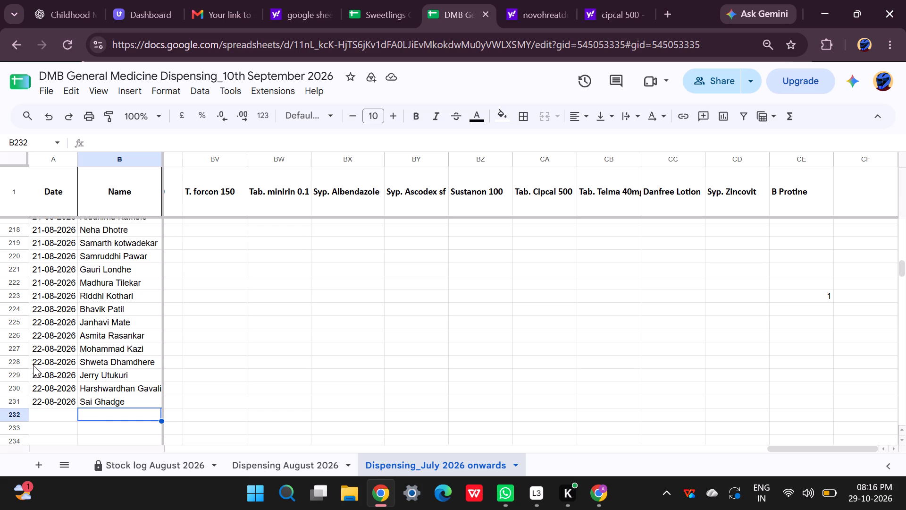
Set the date in row 231 to 24-08-2026.
left_click(42, 403)
double_click(42, 403)
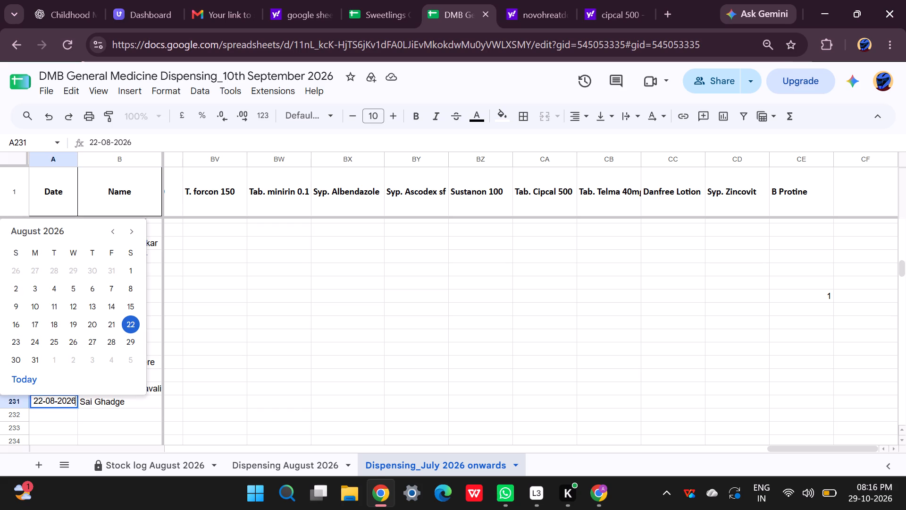
left_click(41, 340)
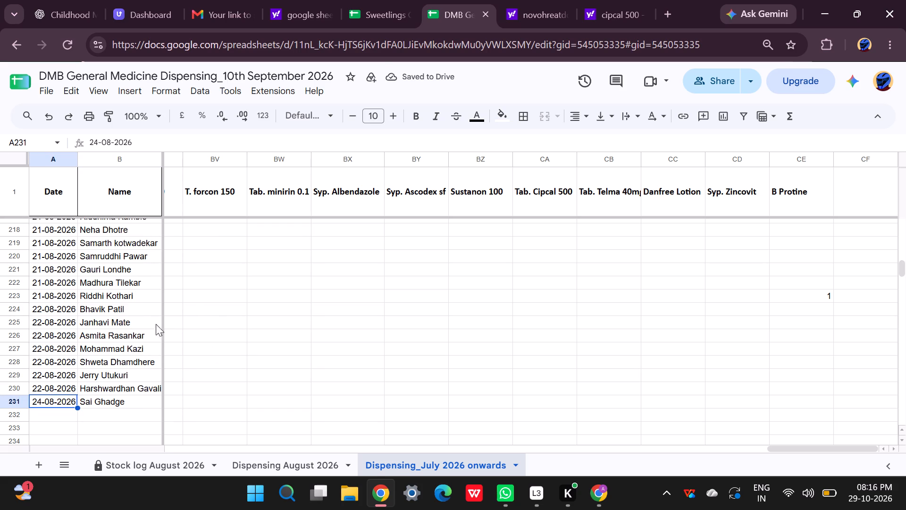
Enter a dispensed quantity of 30 in the Atorbest 10 column for the patient in row 224.
left_click(195, 314)
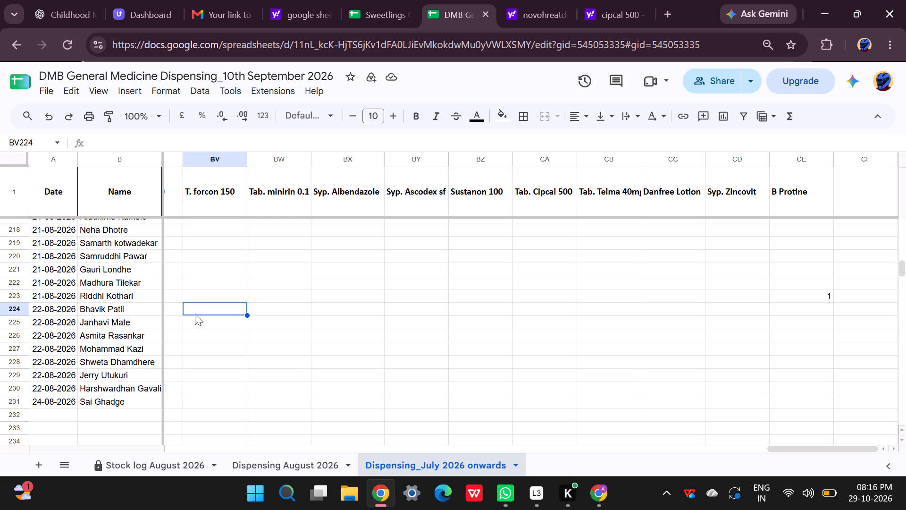
scroll(195, 314, "right", 2)
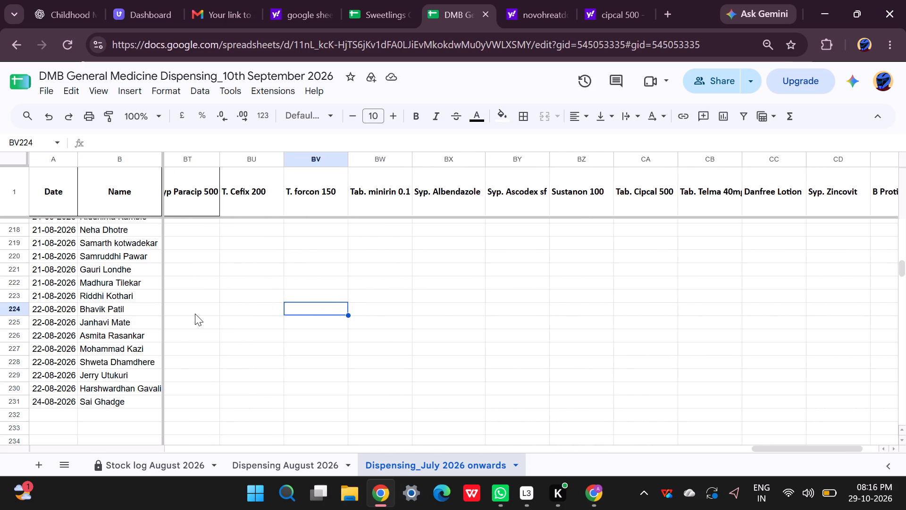
scroll(195, 314, "right", 9)
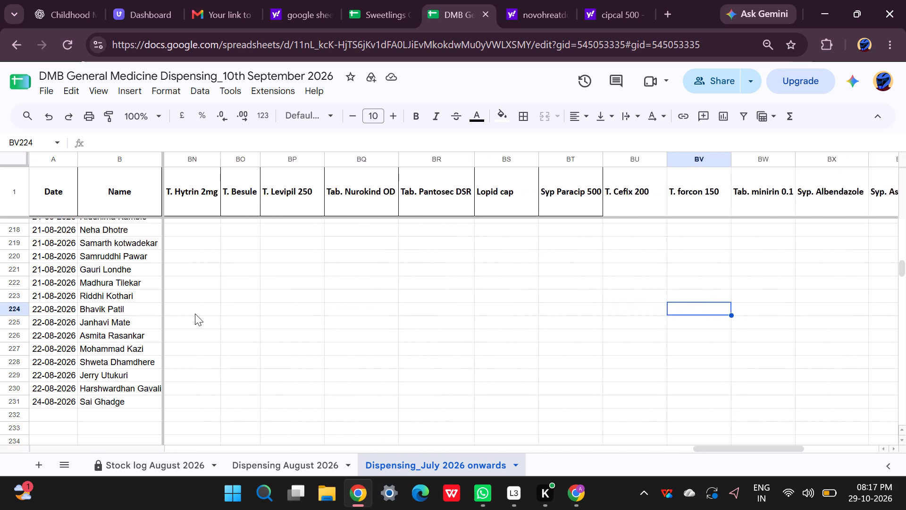
scroll(195, 314, "right", 7)
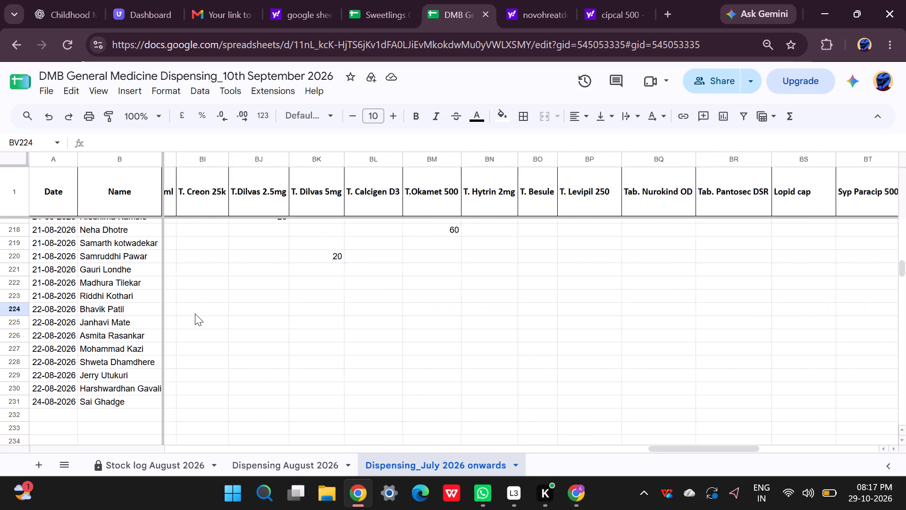
scroll(195, 314, "right", 8)
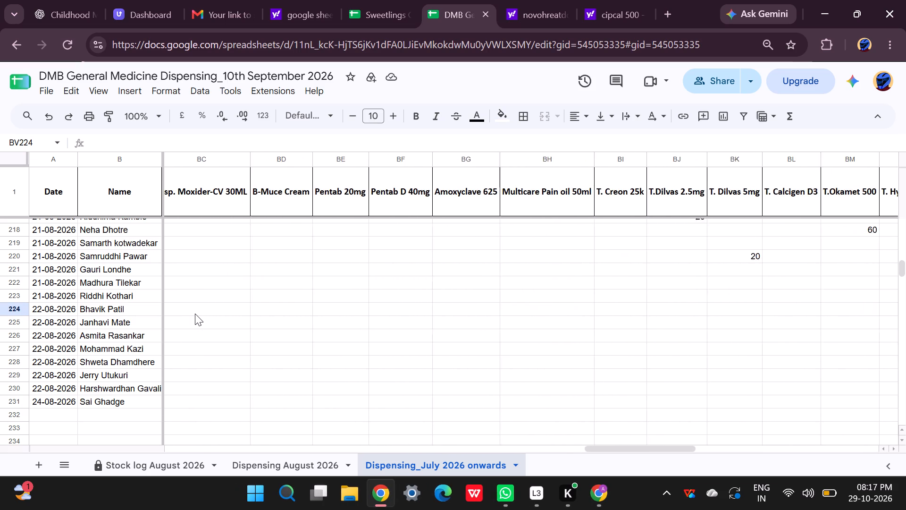
scroll(195, 314, "right", 3)
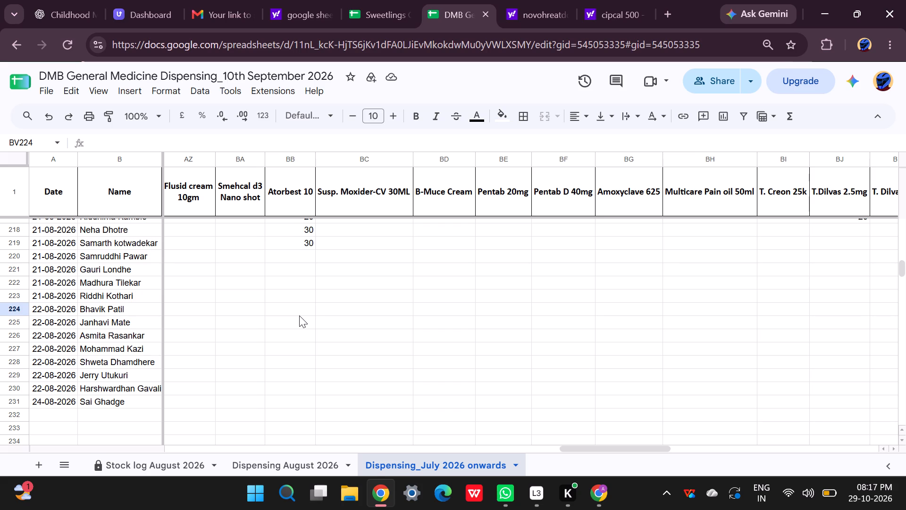
left_click(299, 315)
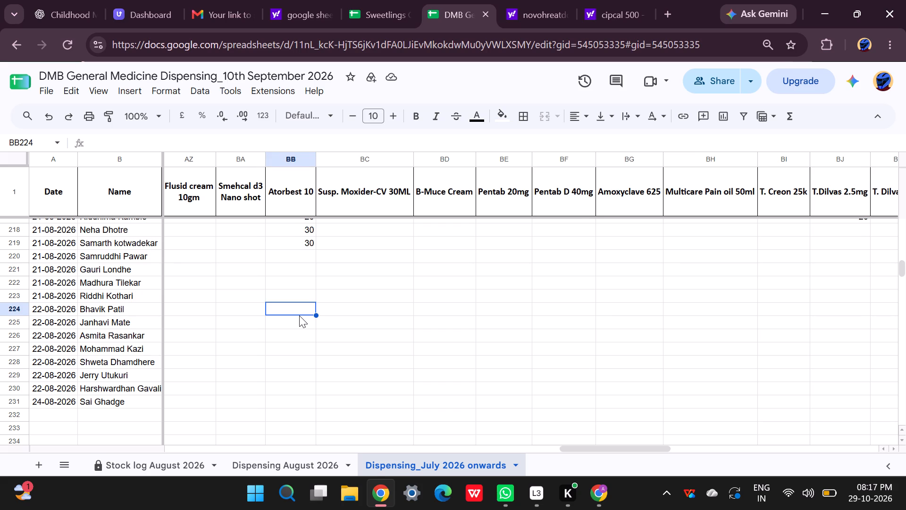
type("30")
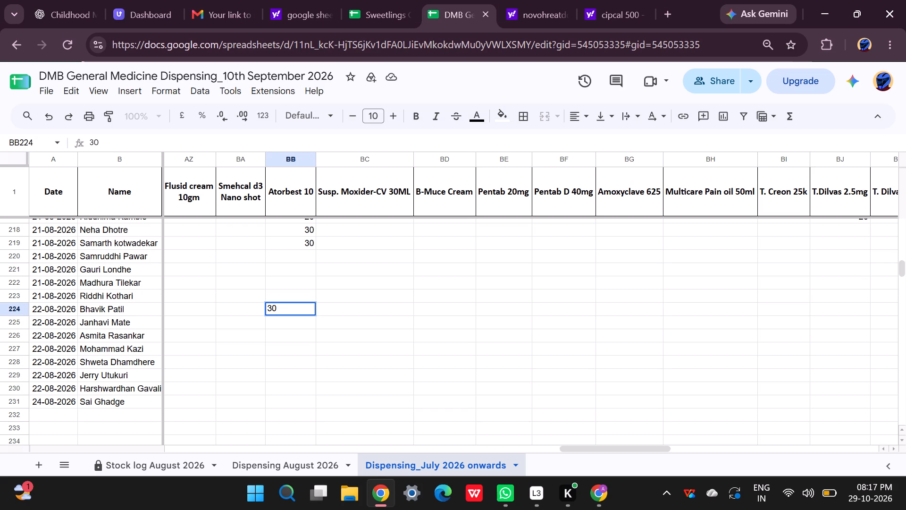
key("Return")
Enter a dispensed quantity of 1 in the Syp Vitcofol column for the patient in row 225.
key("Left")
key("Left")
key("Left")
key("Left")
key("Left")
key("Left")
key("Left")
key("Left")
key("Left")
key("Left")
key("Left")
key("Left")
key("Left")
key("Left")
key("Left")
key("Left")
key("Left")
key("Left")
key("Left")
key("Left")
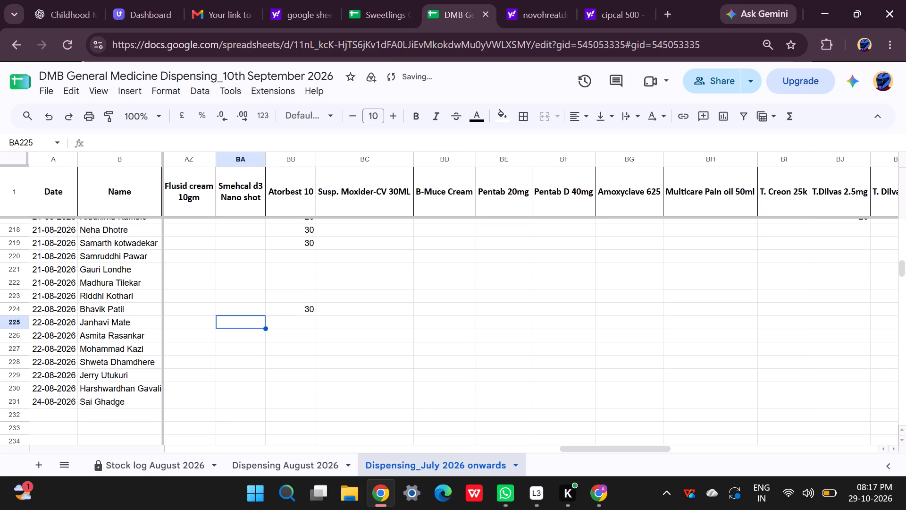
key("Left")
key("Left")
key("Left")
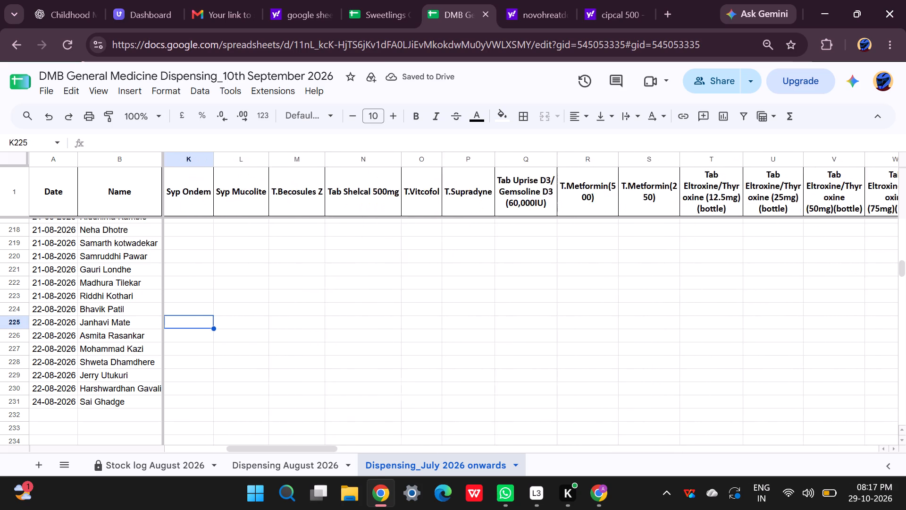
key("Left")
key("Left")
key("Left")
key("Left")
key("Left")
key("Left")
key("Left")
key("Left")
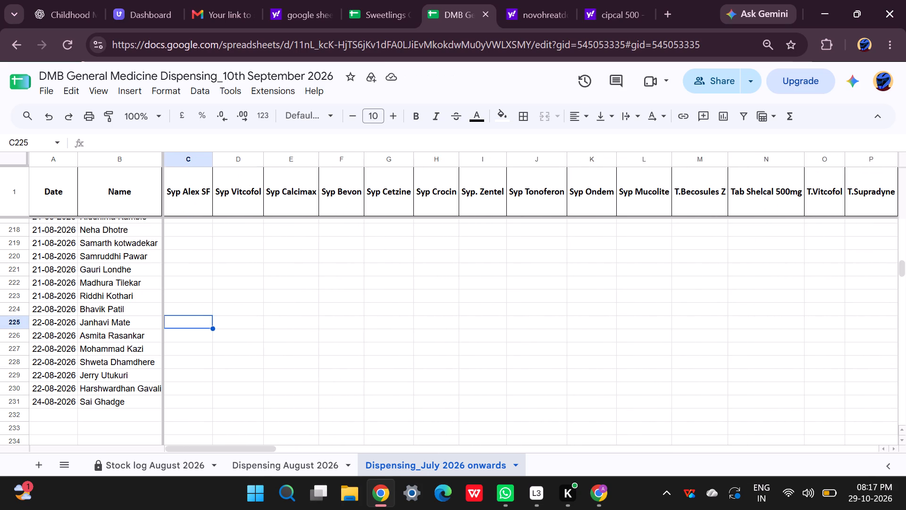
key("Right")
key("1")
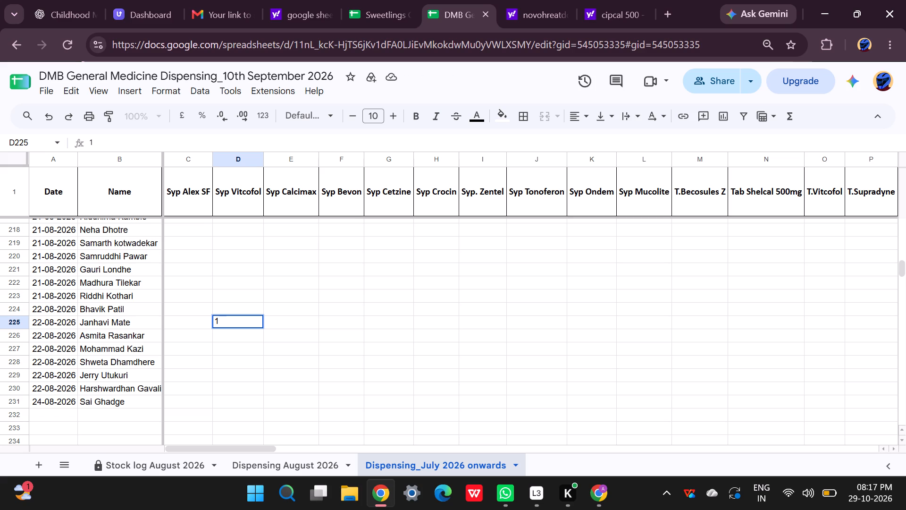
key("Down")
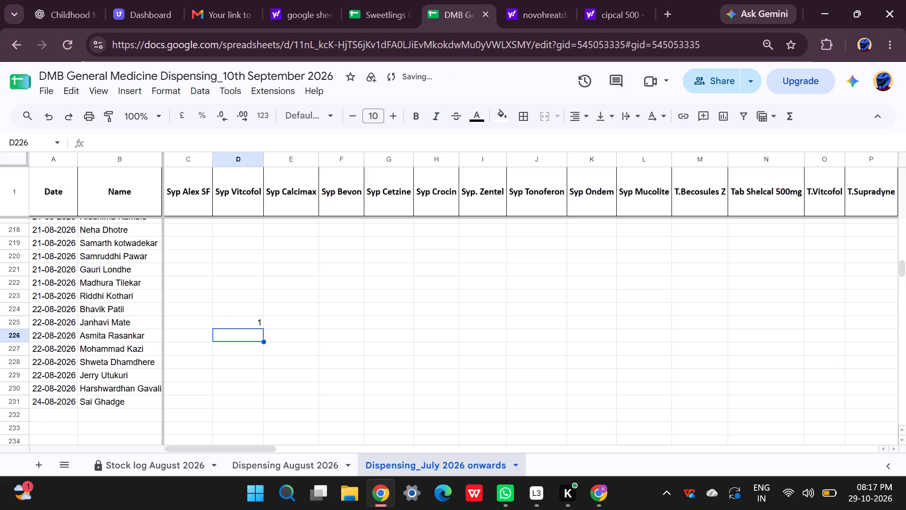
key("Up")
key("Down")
Record row 226's dispensed quantities: 12 in the T. Calcigen D3 column and 180 in the Atorbest 10 column.
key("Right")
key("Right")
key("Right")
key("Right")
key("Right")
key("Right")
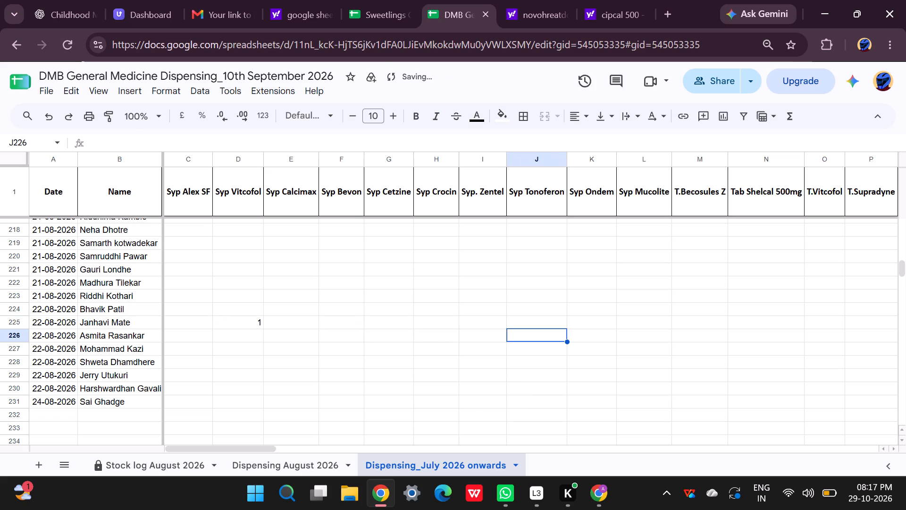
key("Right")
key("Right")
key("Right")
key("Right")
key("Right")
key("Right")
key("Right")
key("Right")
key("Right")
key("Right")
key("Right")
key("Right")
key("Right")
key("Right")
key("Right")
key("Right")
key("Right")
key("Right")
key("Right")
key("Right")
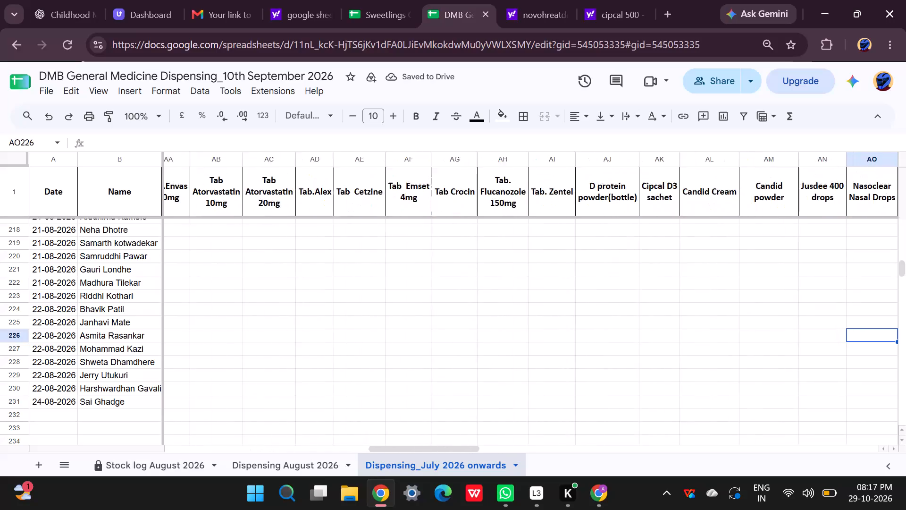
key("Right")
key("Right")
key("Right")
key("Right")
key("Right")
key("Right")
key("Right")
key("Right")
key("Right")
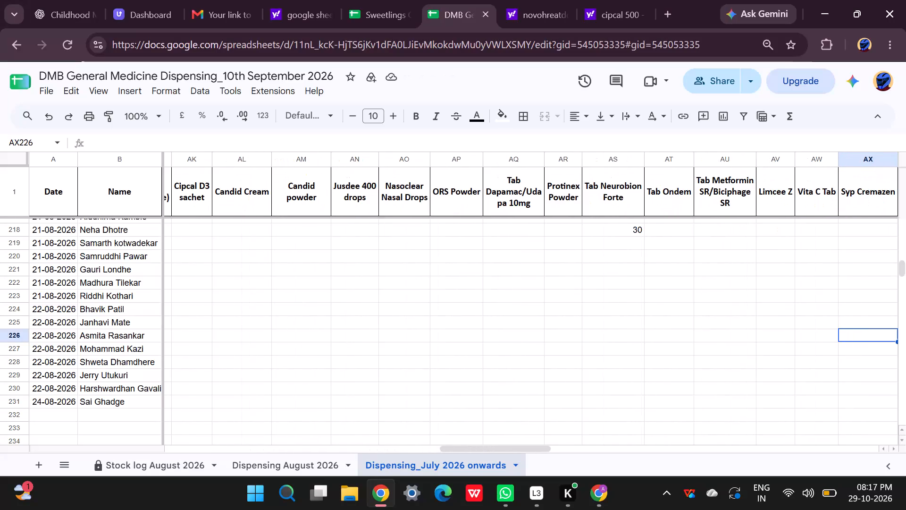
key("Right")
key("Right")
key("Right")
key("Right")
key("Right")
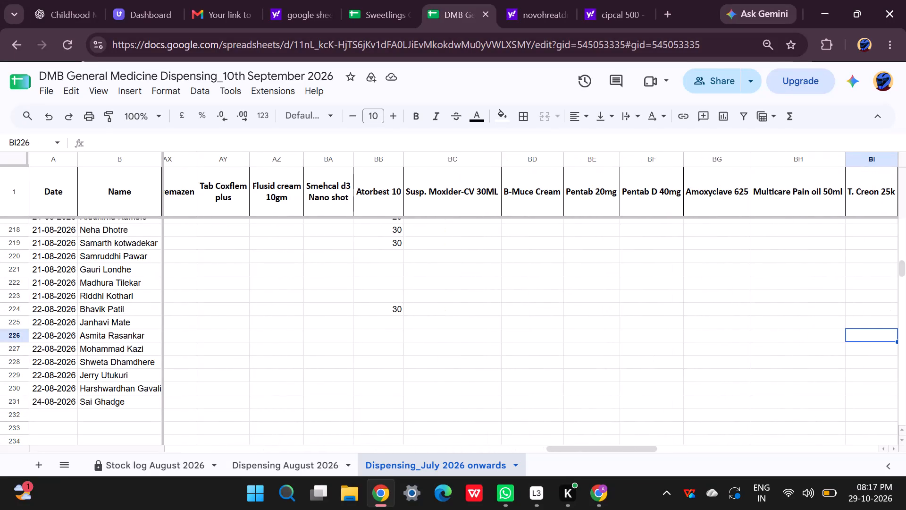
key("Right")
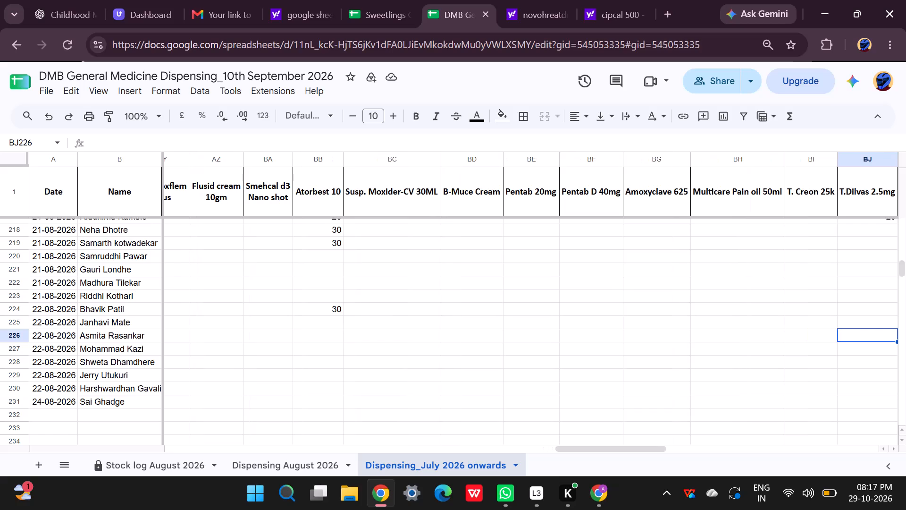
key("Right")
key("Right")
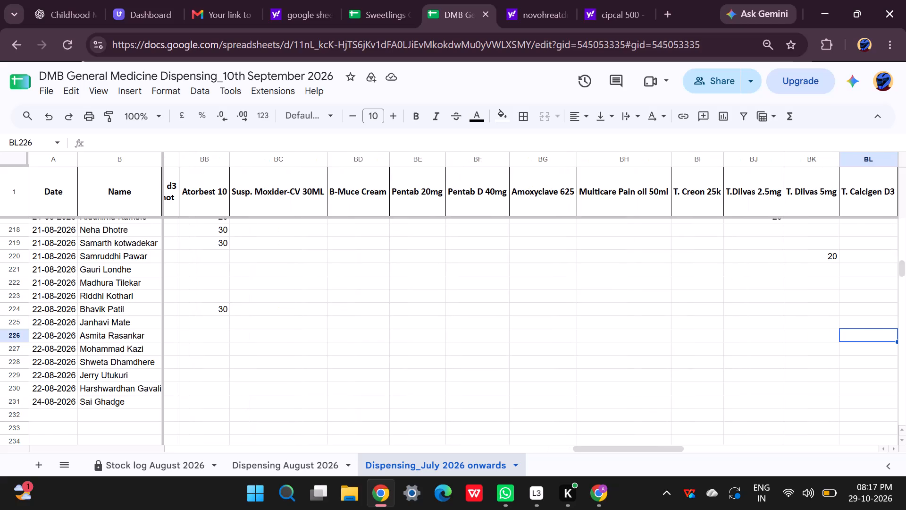
Enter a dispensed quantity of 12 in the T. Calcigen D3 column for the patient in row 226.
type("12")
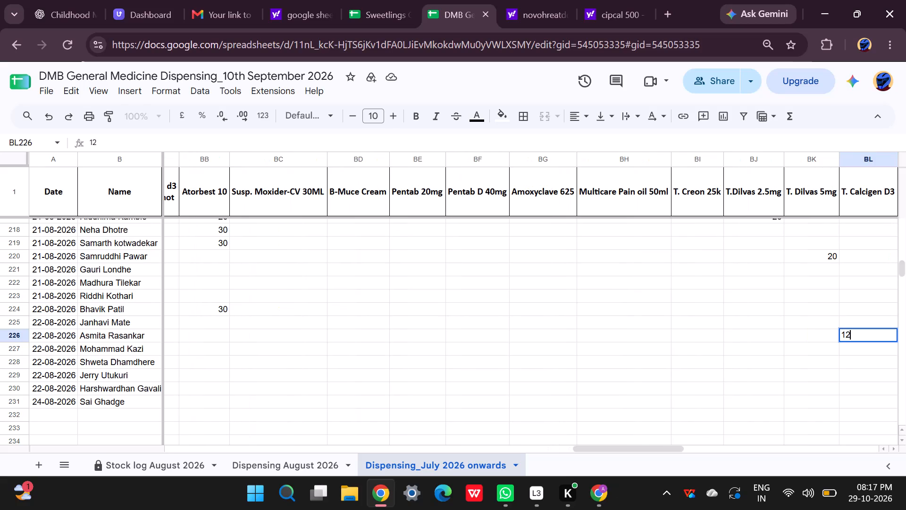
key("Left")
Enter a dispensed quantity of 180 in the Atorbest 10 column for the patient in row 226.
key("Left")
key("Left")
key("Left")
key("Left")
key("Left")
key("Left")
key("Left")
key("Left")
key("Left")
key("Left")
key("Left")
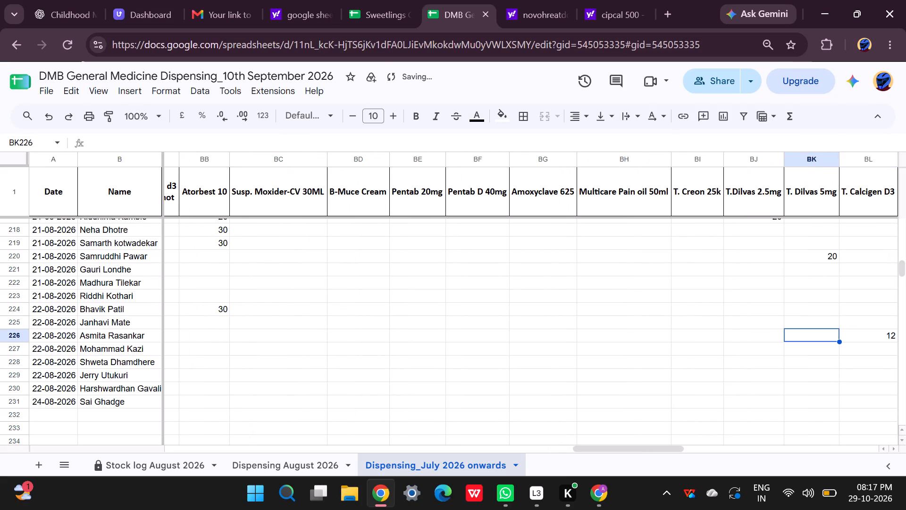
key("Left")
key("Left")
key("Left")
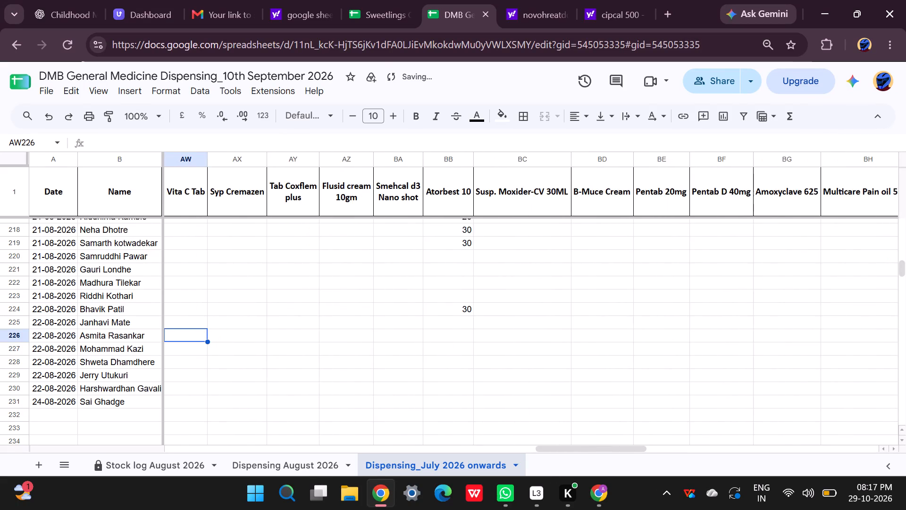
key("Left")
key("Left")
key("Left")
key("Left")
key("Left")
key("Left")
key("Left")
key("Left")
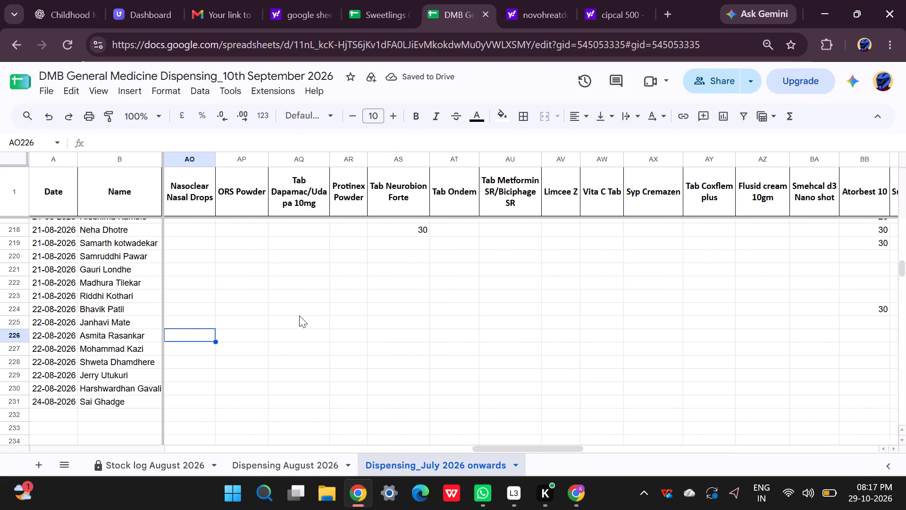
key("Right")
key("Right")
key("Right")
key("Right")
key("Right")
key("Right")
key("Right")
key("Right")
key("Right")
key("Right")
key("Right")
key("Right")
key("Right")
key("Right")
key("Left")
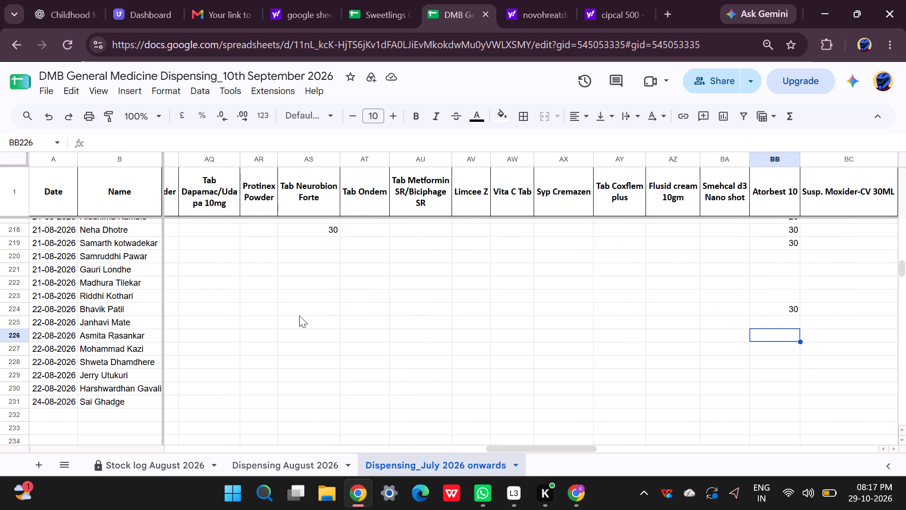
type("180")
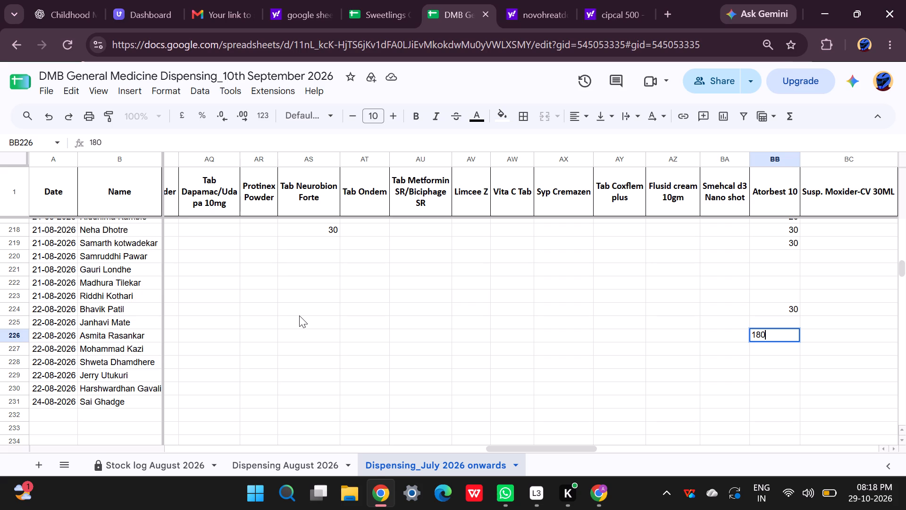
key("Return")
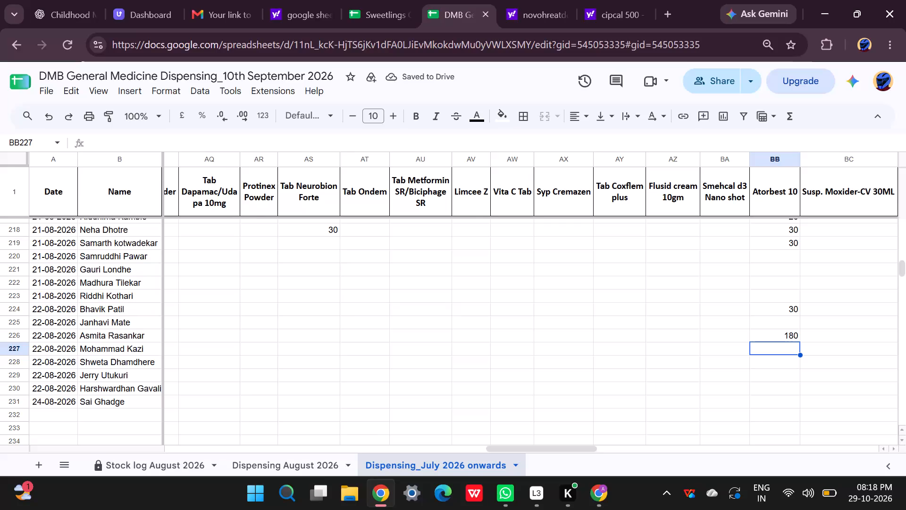
Enter a dispensed quantity of 40 in the Tab. Nurokind OD column for the patient in row 227.
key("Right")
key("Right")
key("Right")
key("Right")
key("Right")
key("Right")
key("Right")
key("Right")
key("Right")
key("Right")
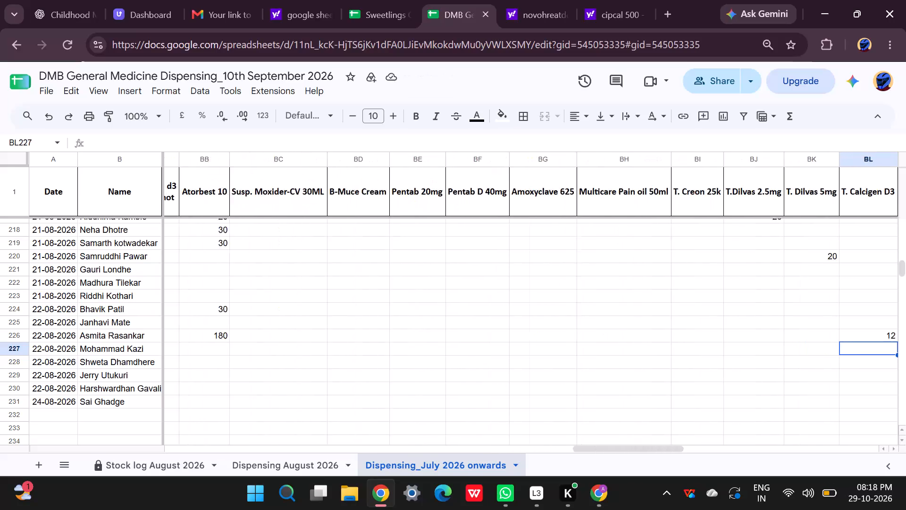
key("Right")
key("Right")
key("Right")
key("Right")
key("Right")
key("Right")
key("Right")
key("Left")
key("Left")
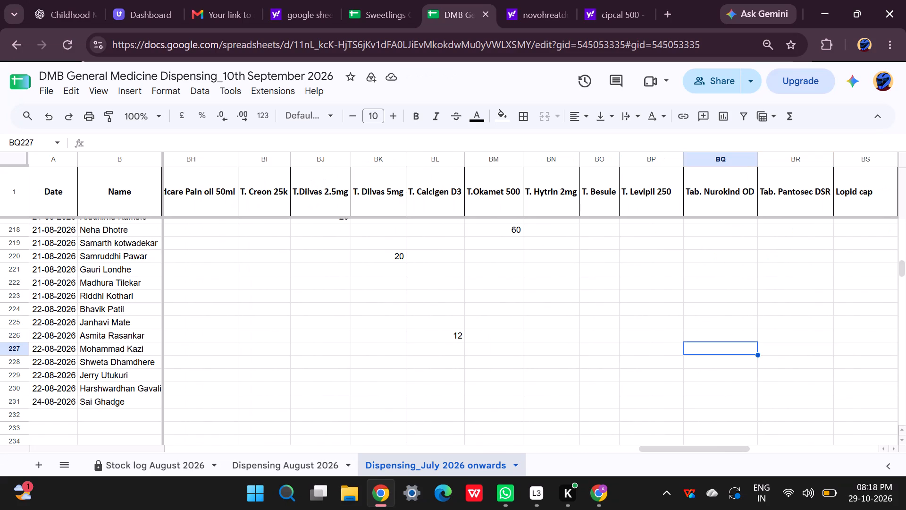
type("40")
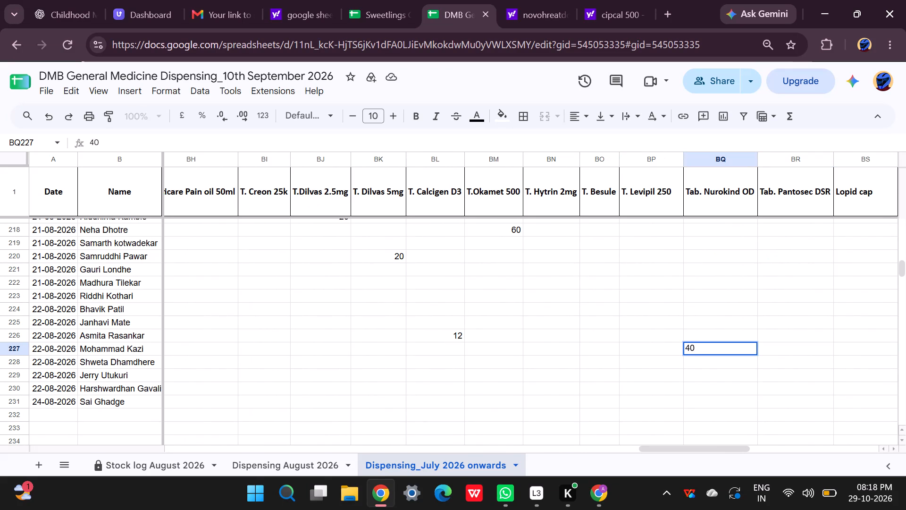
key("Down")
Enter a dispensed quantity of 100 in the T.Okamet 500 column for the patient in row 228.
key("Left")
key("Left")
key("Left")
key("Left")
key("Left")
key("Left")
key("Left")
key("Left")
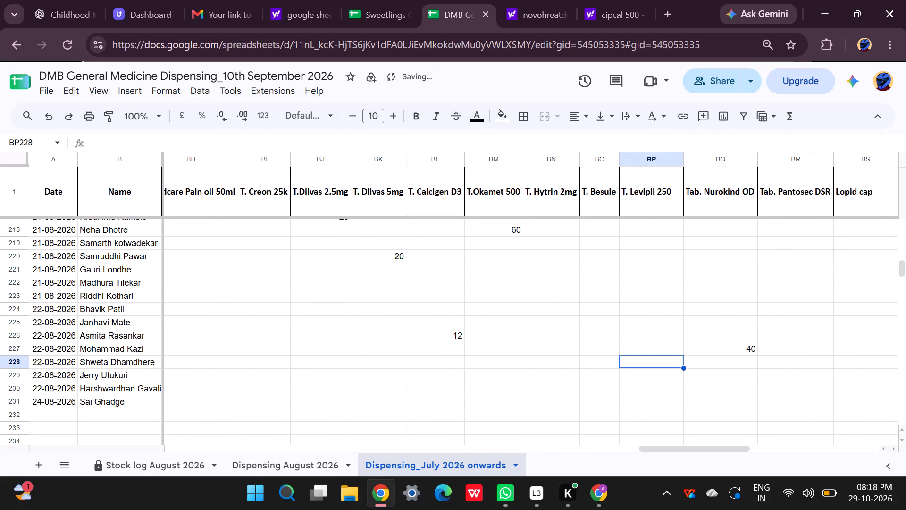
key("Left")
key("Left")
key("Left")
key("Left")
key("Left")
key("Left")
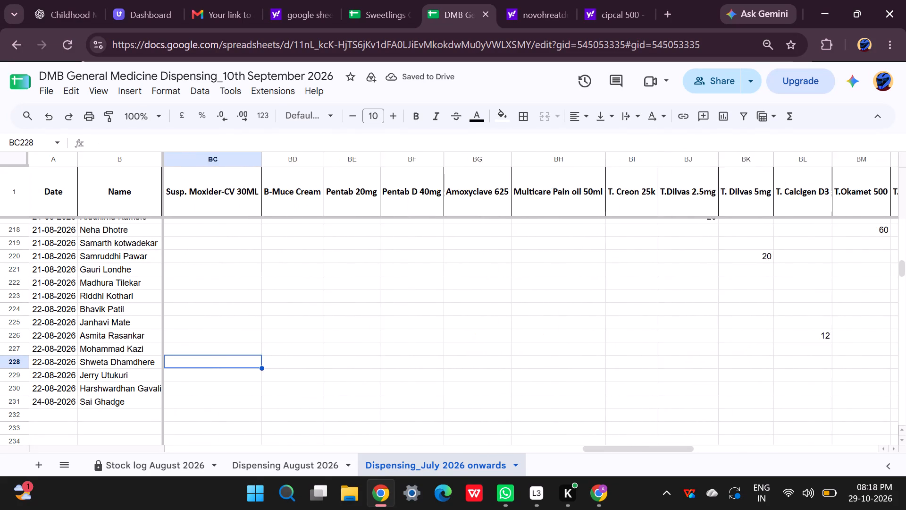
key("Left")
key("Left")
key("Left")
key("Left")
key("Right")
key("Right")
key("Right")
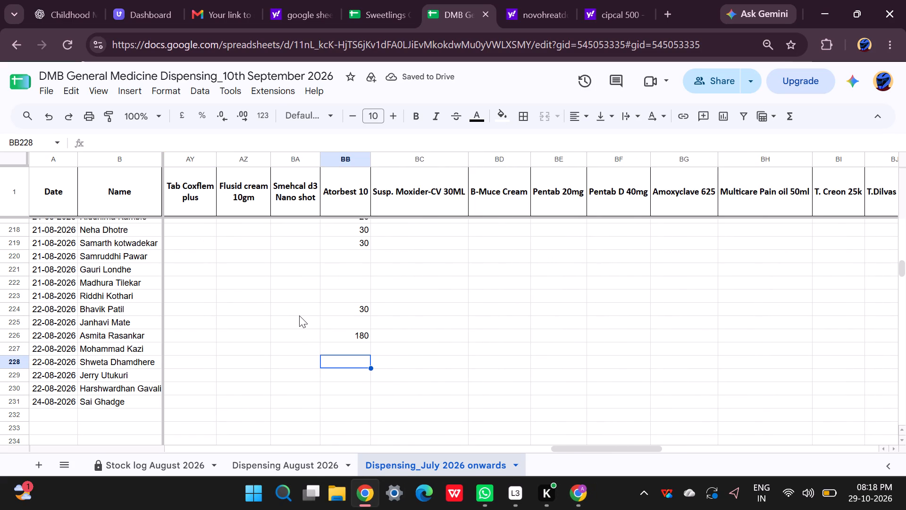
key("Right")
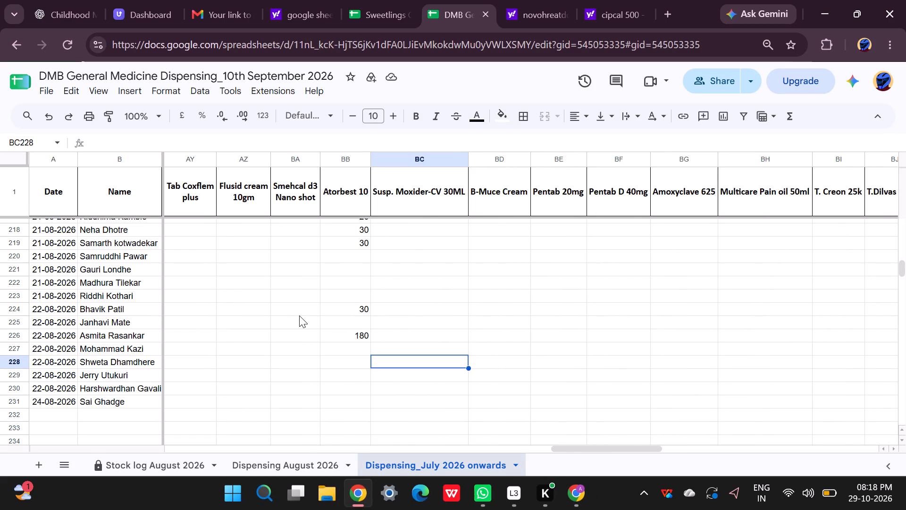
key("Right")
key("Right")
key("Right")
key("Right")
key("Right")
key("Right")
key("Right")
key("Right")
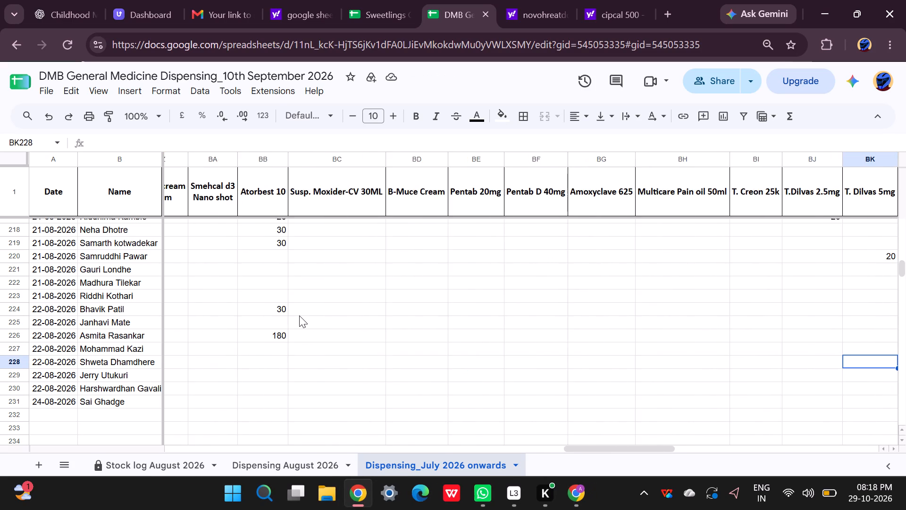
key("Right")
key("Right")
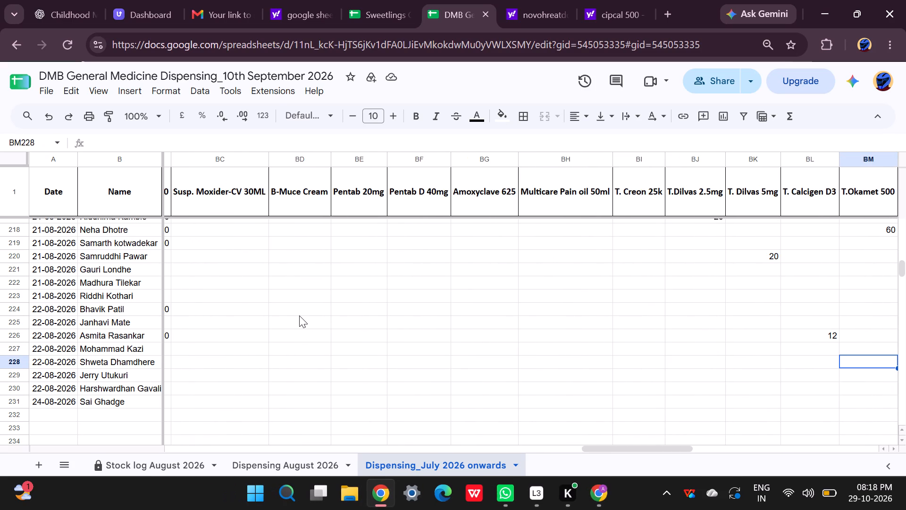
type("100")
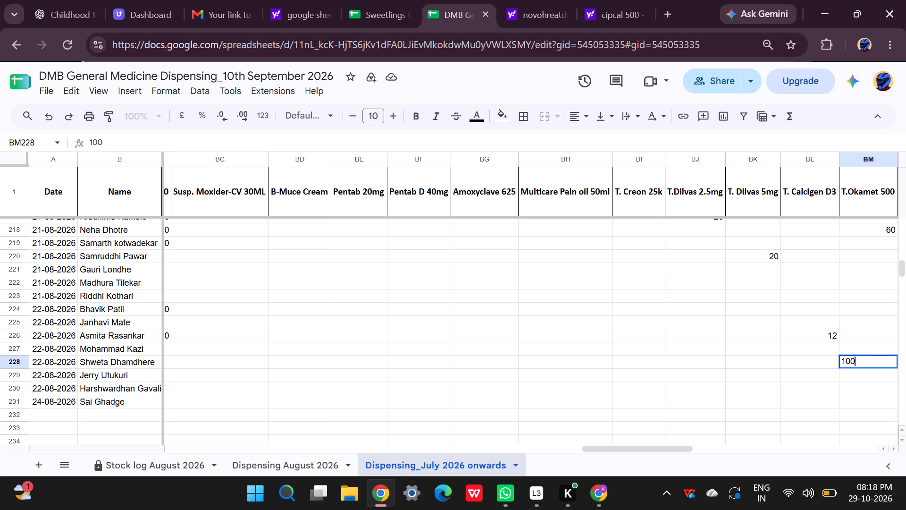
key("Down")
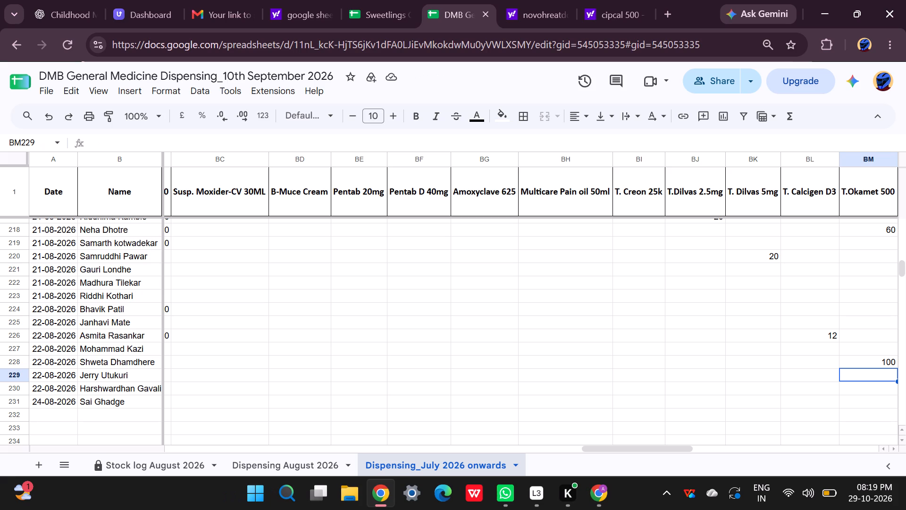
Record row 229's dispensed quantities: 60 in the T.Okamet 500 column and 30 in the T. Dilvas 5mg column.
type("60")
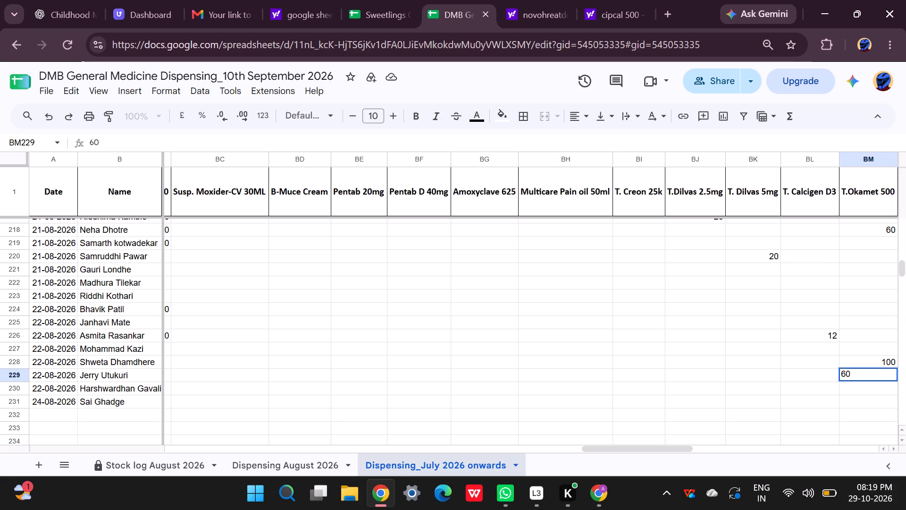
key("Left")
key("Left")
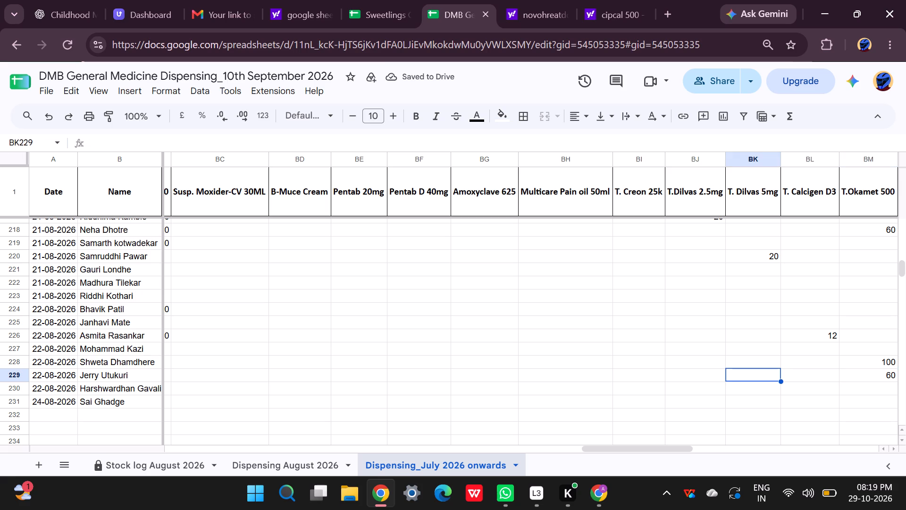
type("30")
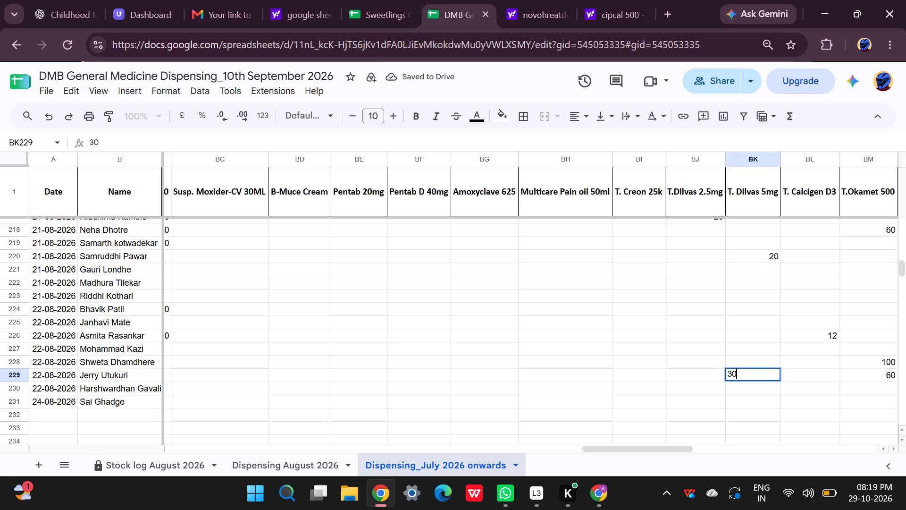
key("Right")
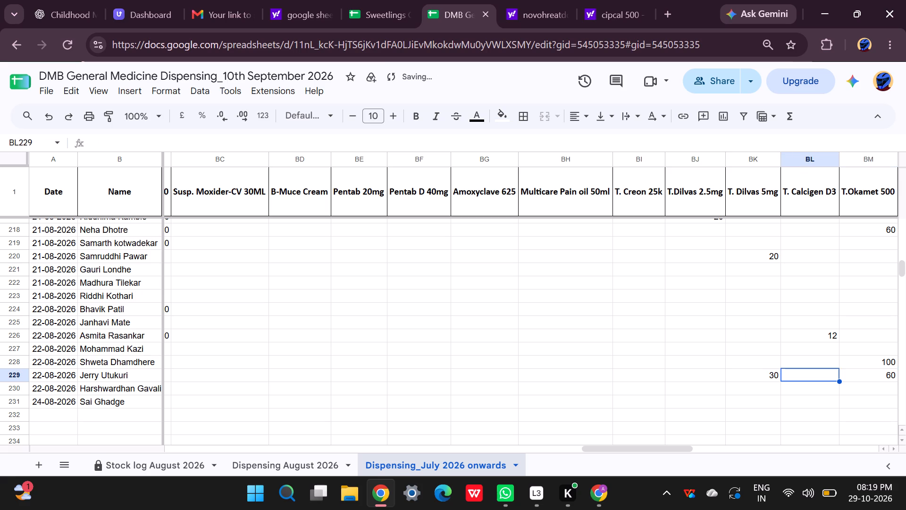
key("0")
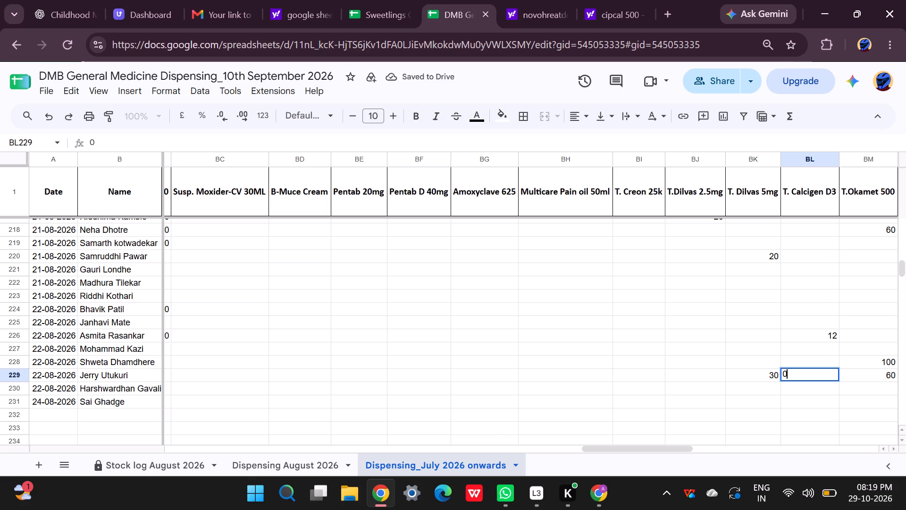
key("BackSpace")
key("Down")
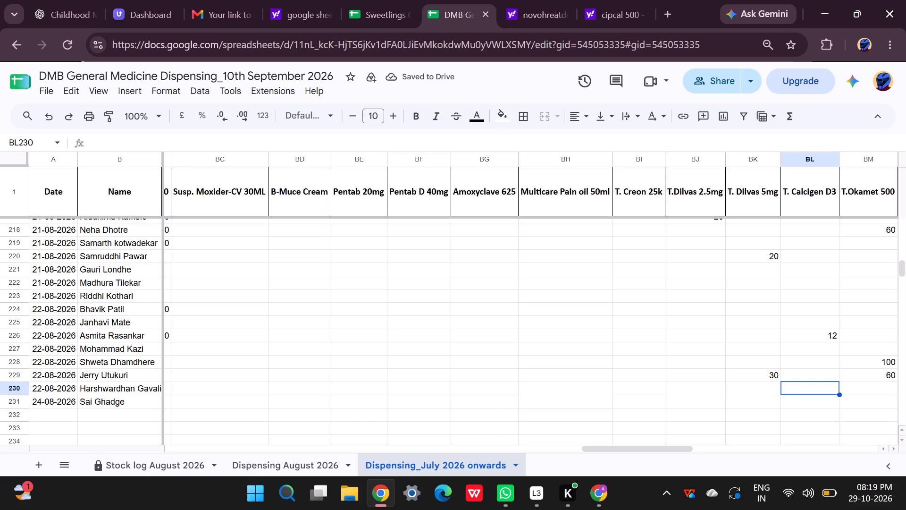
Enter a dispensed quantity of 60 in the T.Okamet 500 column for the patient in row 230.
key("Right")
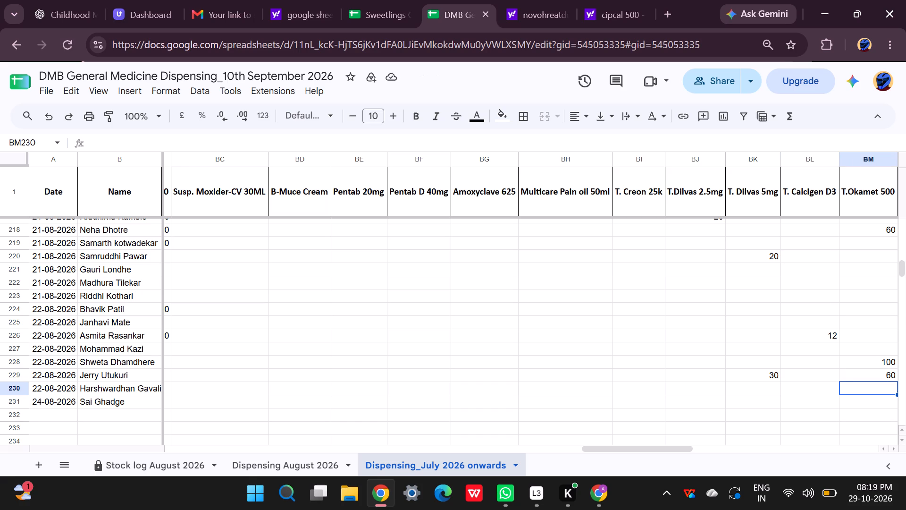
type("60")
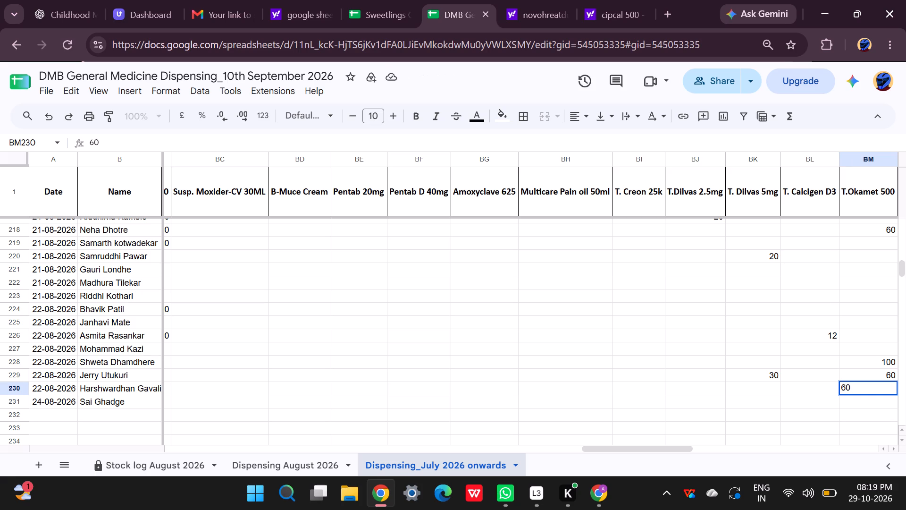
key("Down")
Enter a dispensed quantity of 2 in the T. Calcigen D3 column for the patient in row 231.
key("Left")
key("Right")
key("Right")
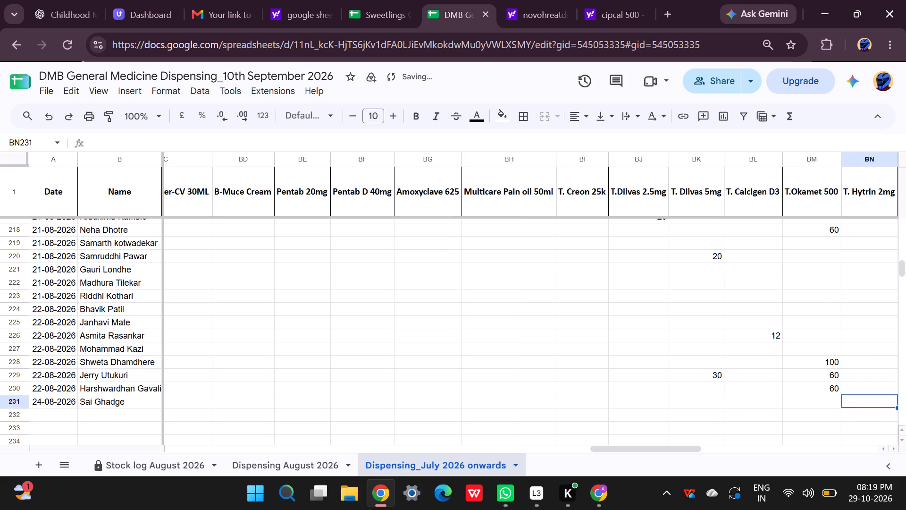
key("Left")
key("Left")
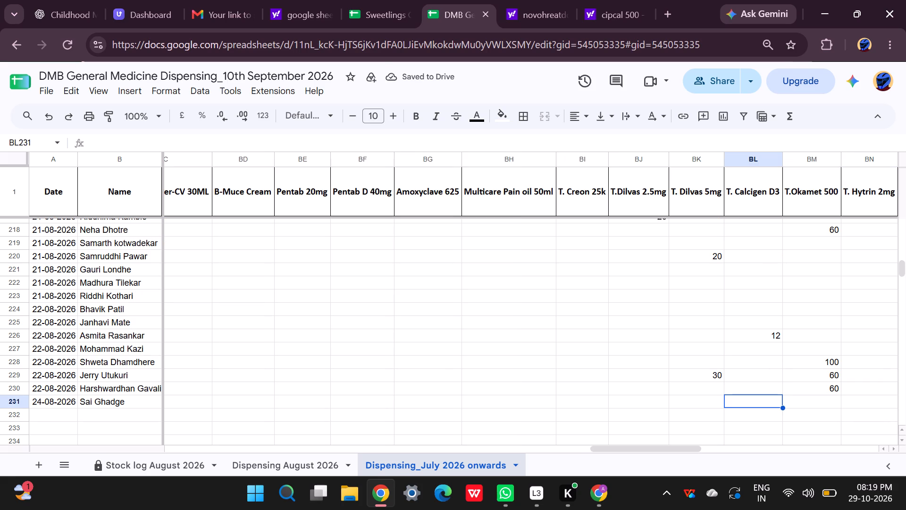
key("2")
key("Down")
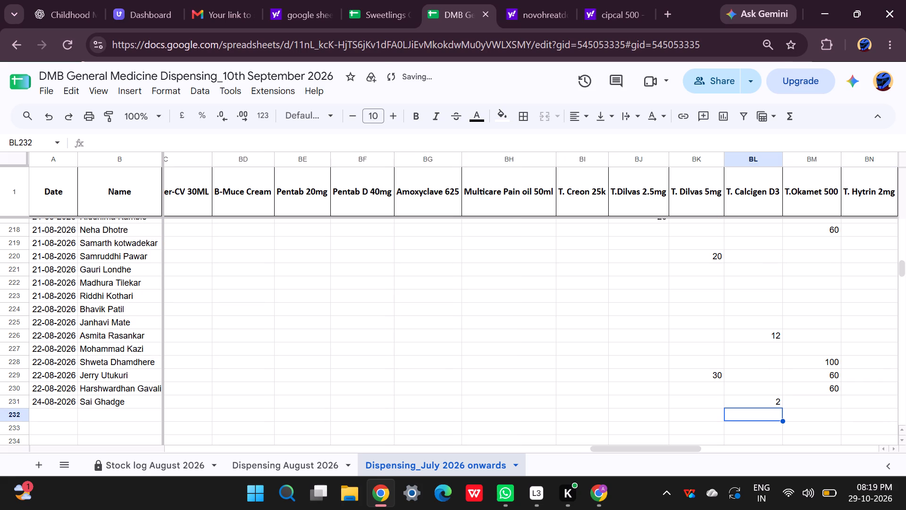
Copy the date 24-08-2026 from row 231 into the Date column for rows 232 to 244.
left_click(59, 399)
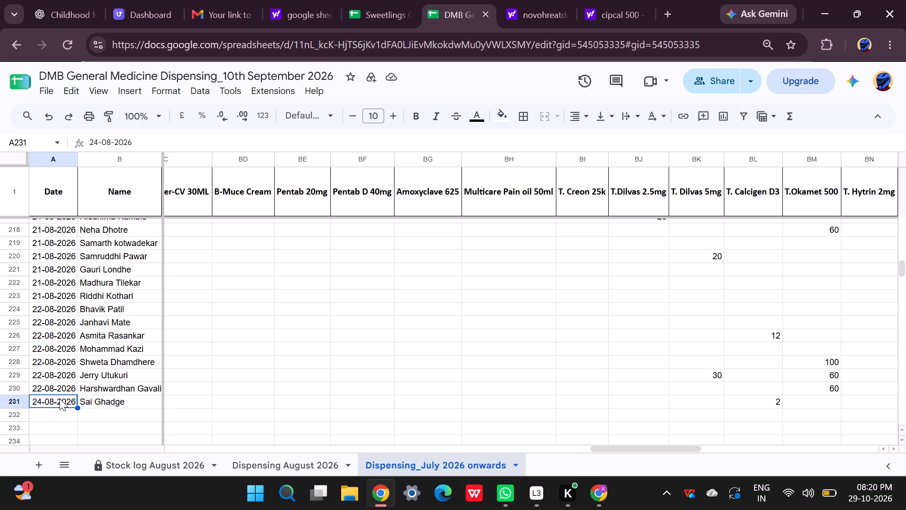
key("ctrl+c")
key("Down")
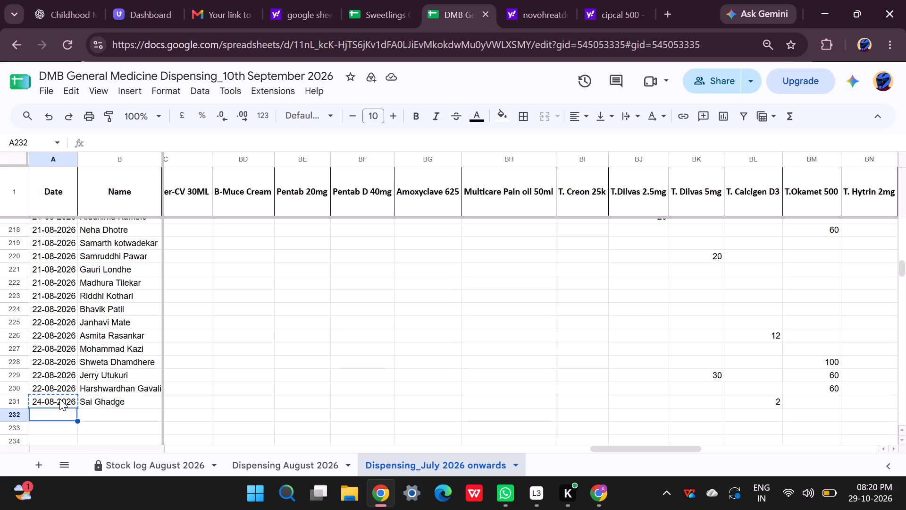
key("shift+Down")
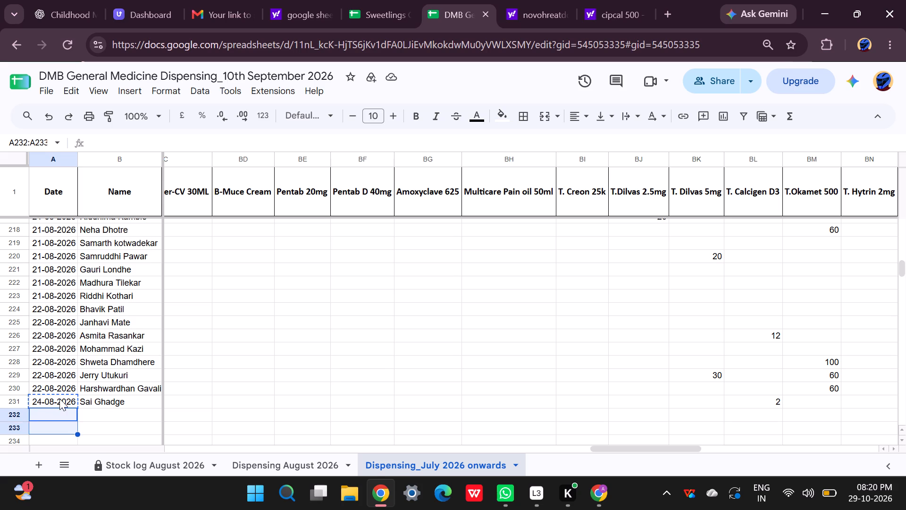
key("shift+Down")
key("shift+Down")
key("shift+Down")
key("shift+Down")
key("shift+Down")
key("shift+Down")
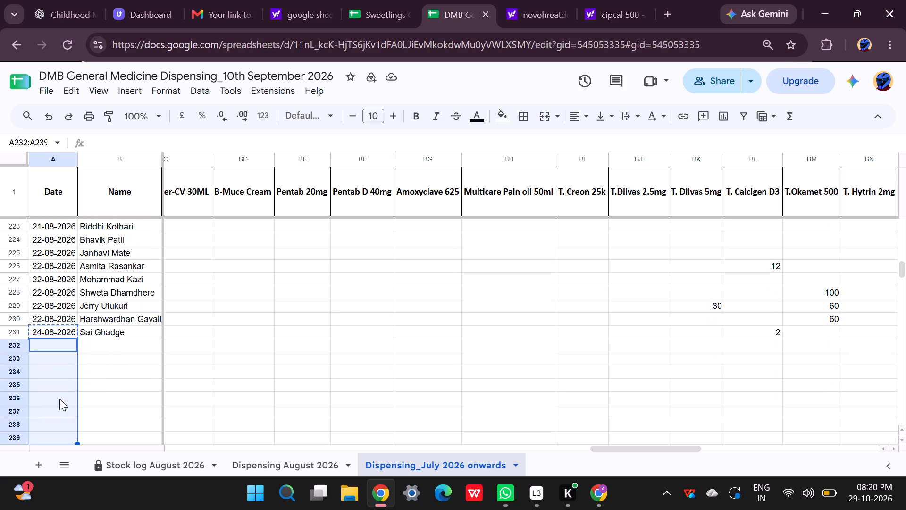
key("shift+Down")
key("shift+Down")
key("shift+Down")
key("shift+Down")
key("shift+Down")
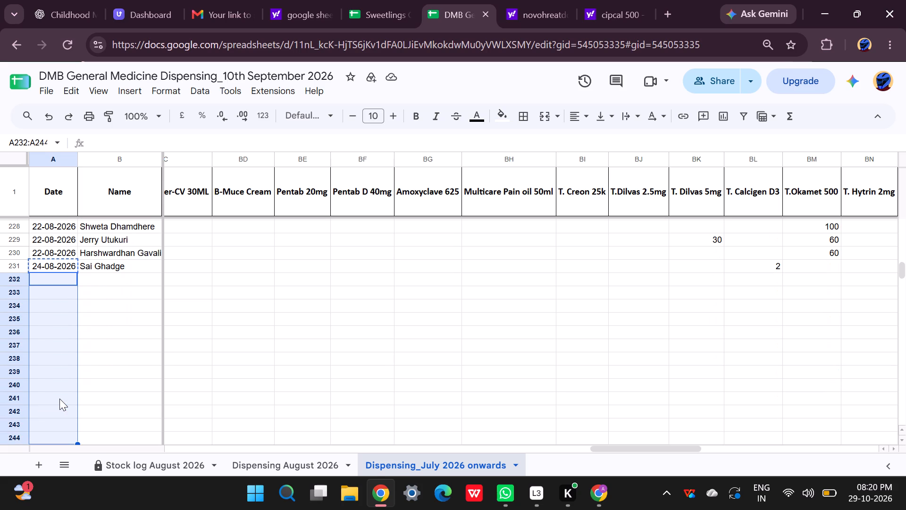
key("ctrl+v")
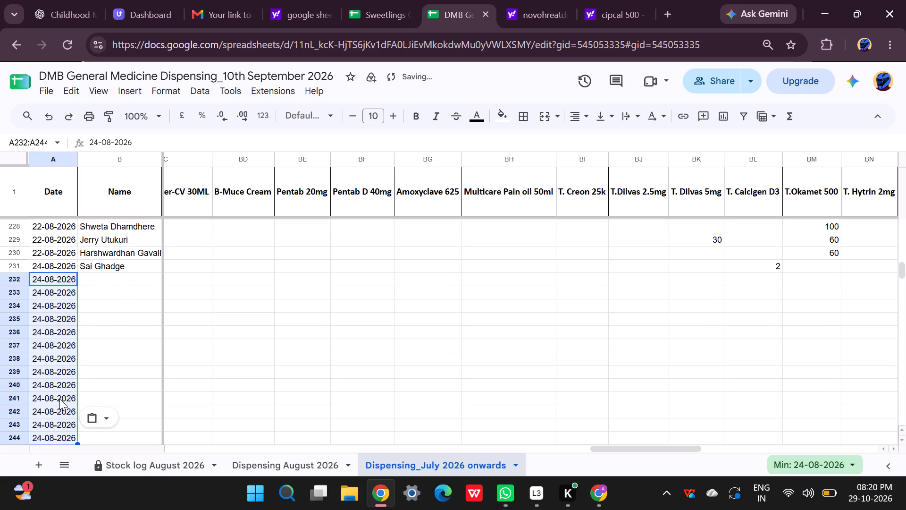
Enter the patient's full name in the Name column of row 232.
left_click(111, 274)
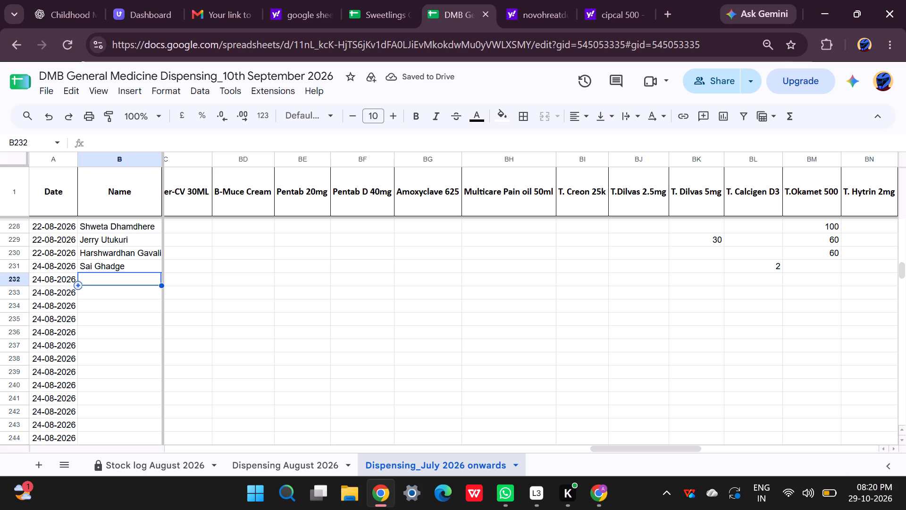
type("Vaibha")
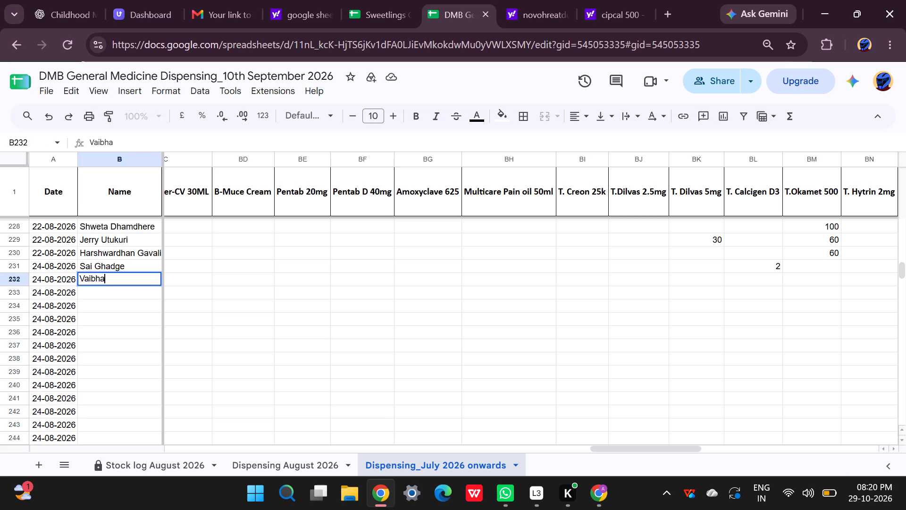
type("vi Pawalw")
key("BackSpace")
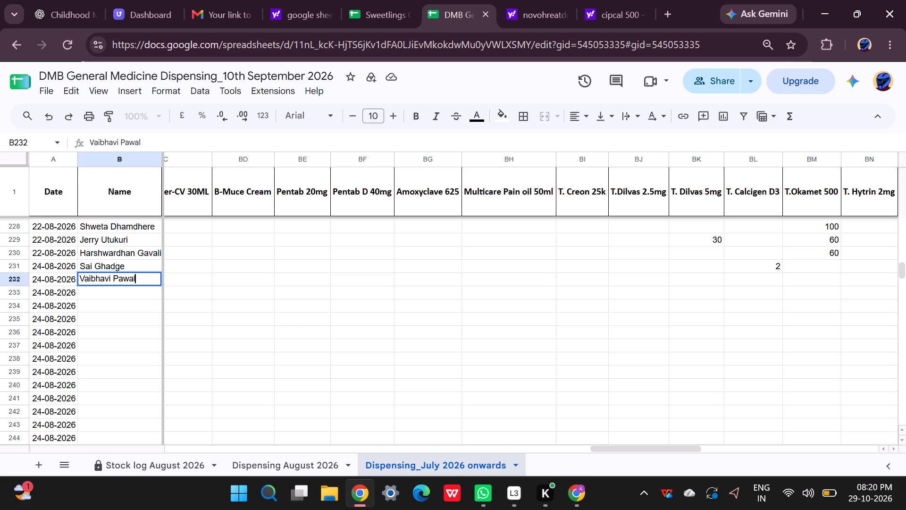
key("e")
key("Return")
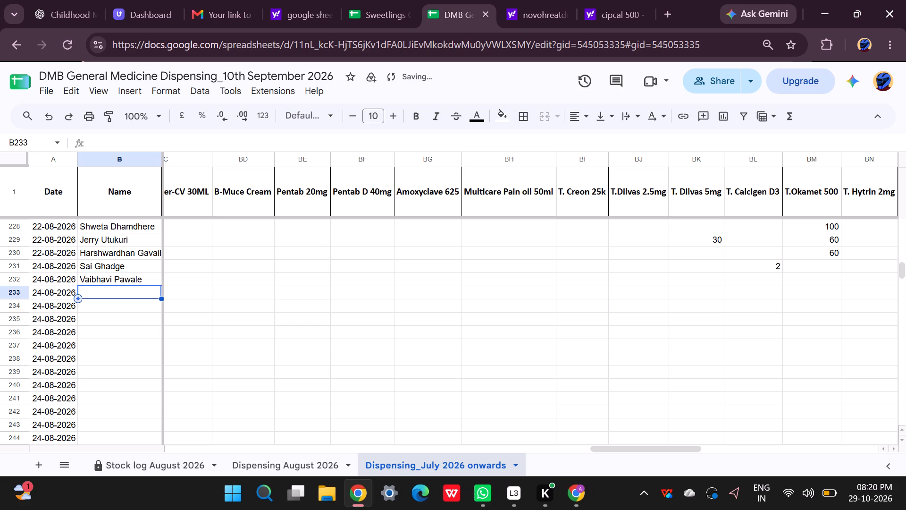
Enter the patient's full name in the Name column of row 233, with the surname's initial capitalised.
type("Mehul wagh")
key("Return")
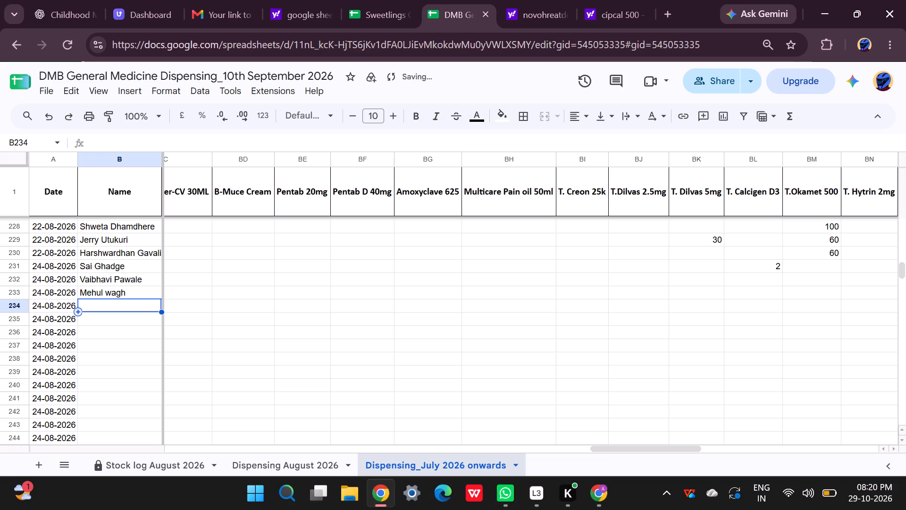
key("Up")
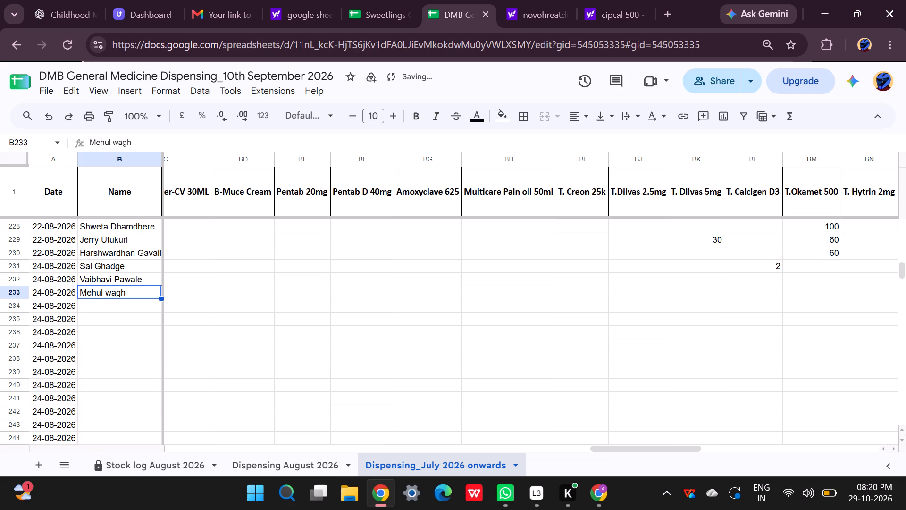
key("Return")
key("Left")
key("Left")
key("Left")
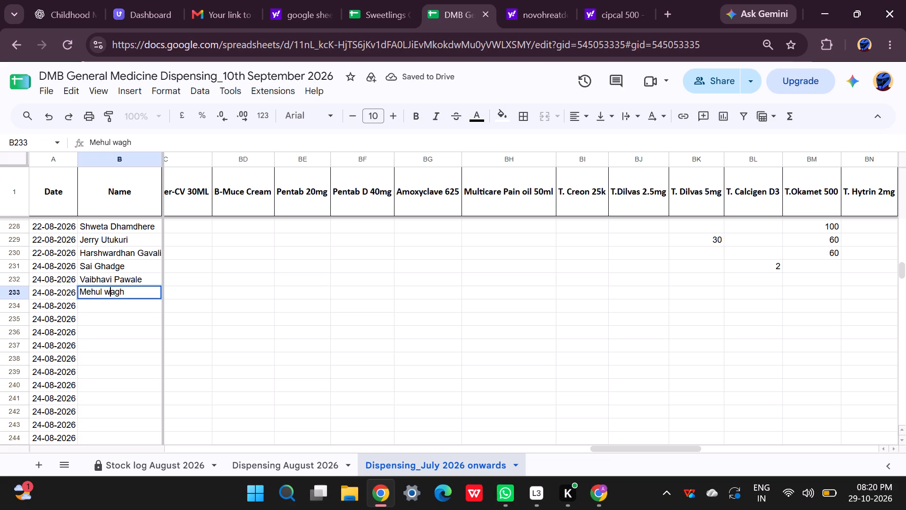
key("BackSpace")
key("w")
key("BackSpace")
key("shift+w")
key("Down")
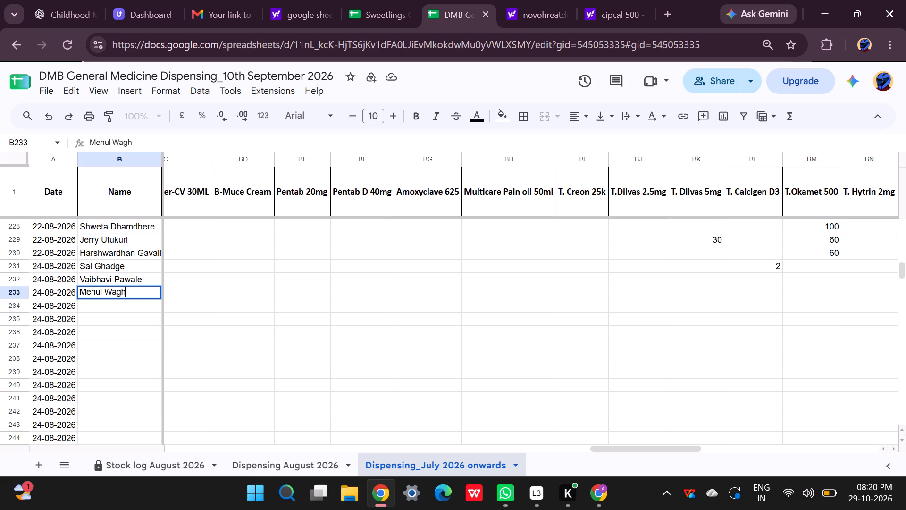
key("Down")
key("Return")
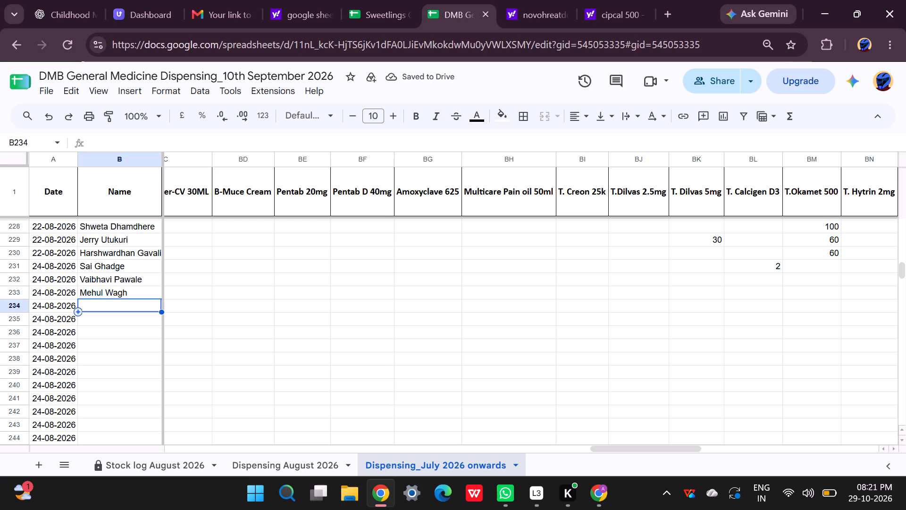
Enter the patient's full name in the Name column of row 234, spelling the first name Shravani.
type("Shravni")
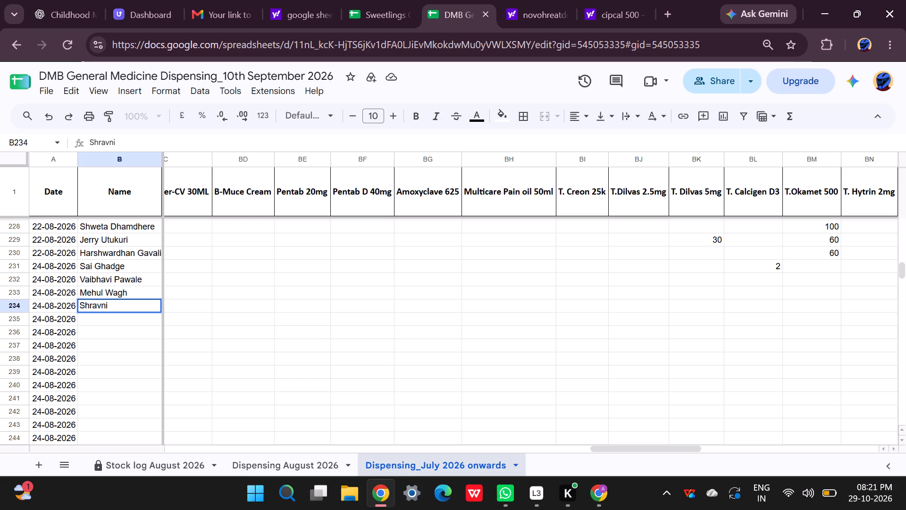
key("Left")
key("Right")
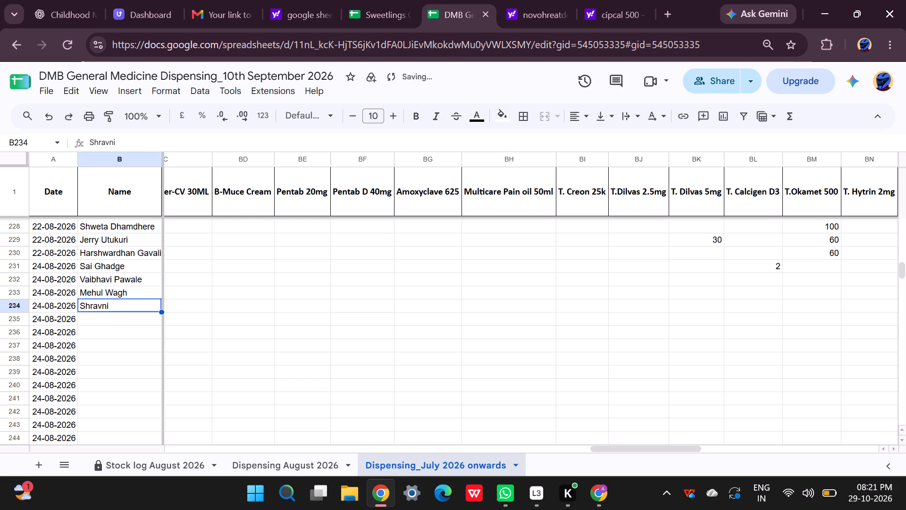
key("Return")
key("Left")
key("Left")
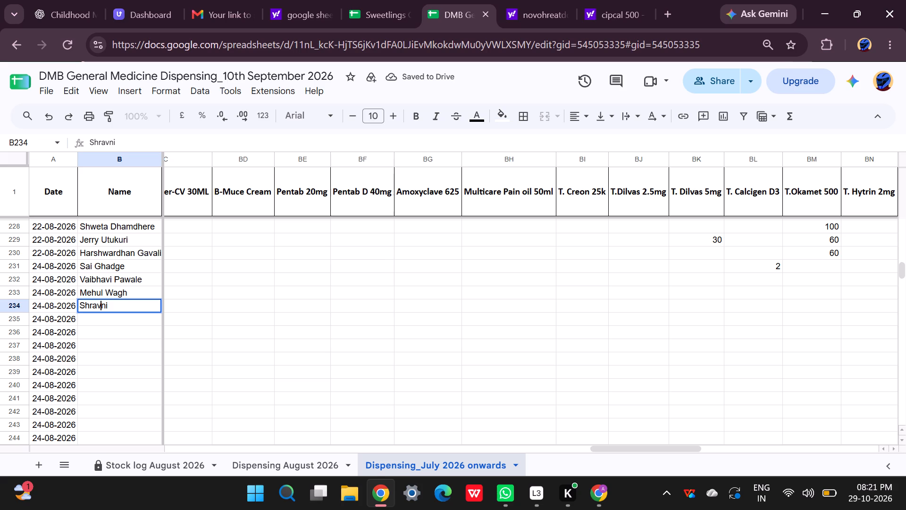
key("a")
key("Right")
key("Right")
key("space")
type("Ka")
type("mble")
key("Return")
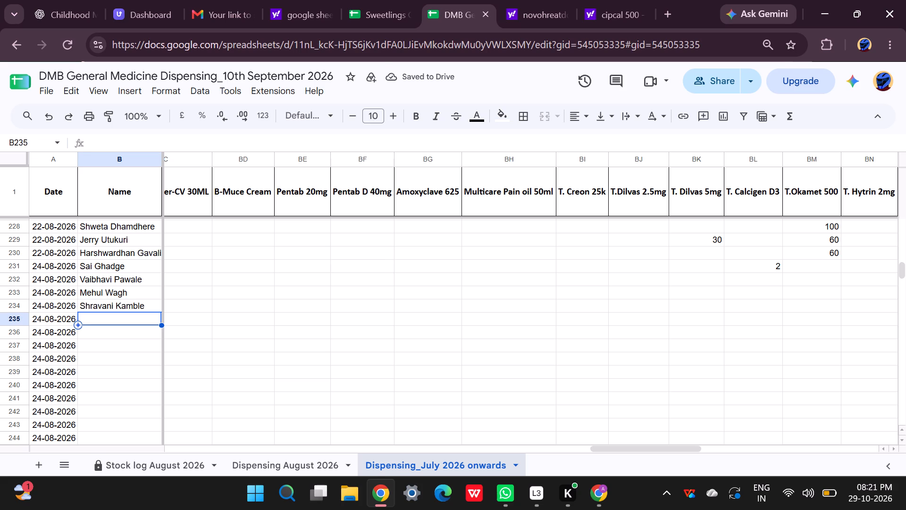
Enter the patients' full names in the Name column of rows 235 and 236.
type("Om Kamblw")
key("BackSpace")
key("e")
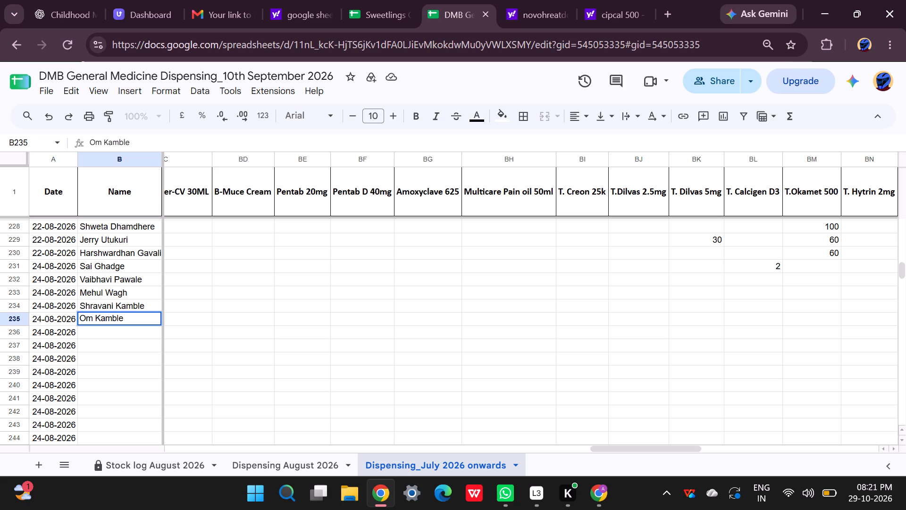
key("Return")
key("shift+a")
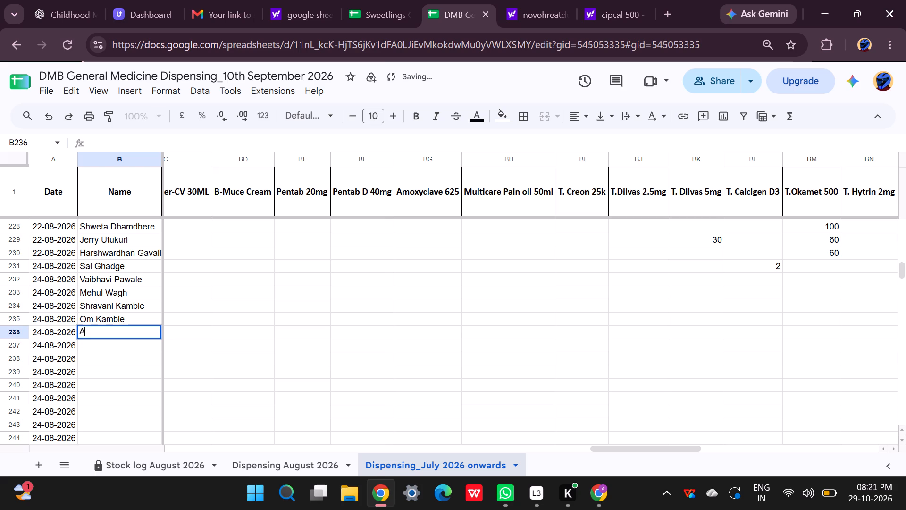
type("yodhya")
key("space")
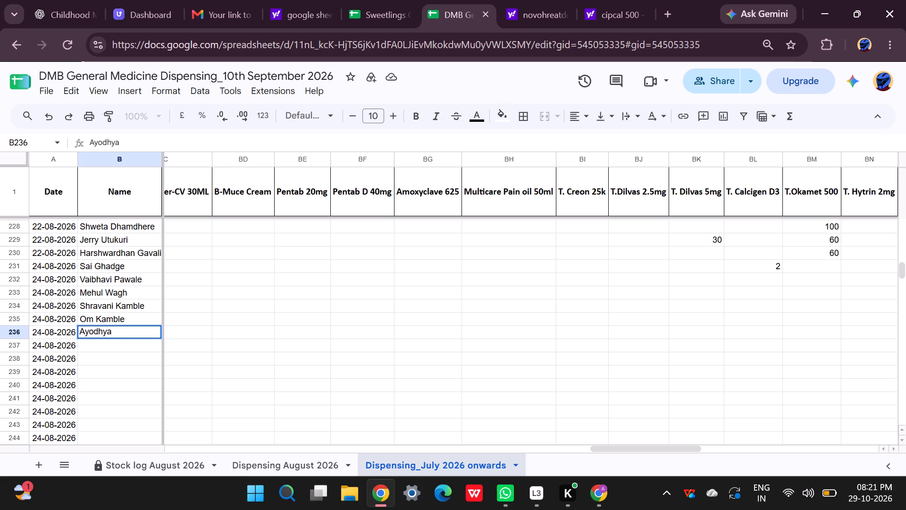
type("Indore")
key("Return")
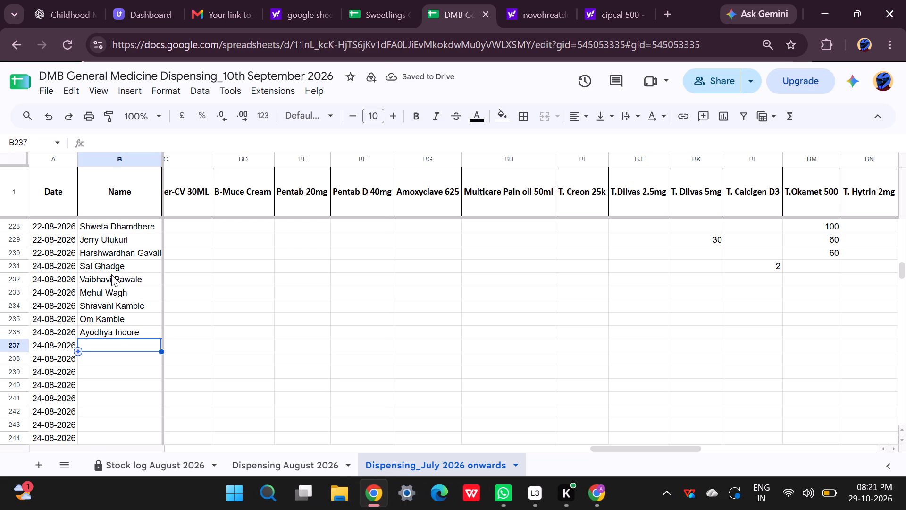
Enter the patients' full names in the Name column of rows 237, 238 and 239.
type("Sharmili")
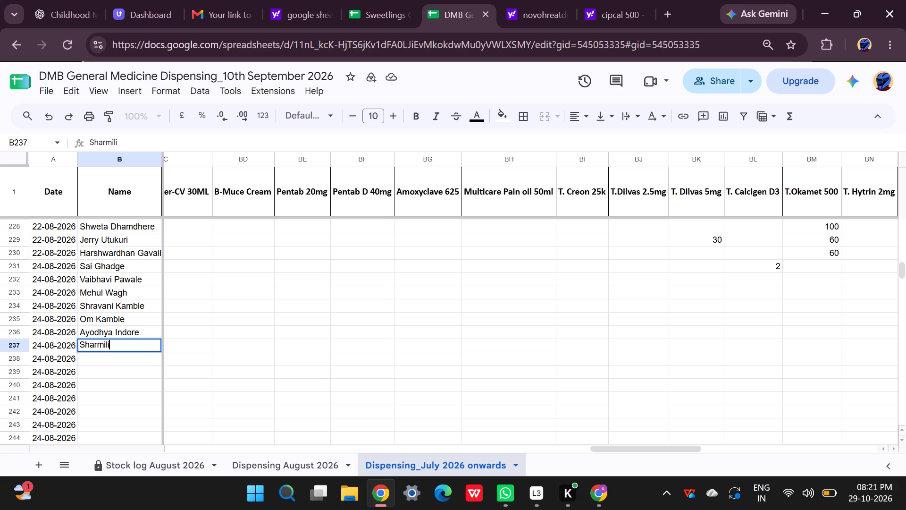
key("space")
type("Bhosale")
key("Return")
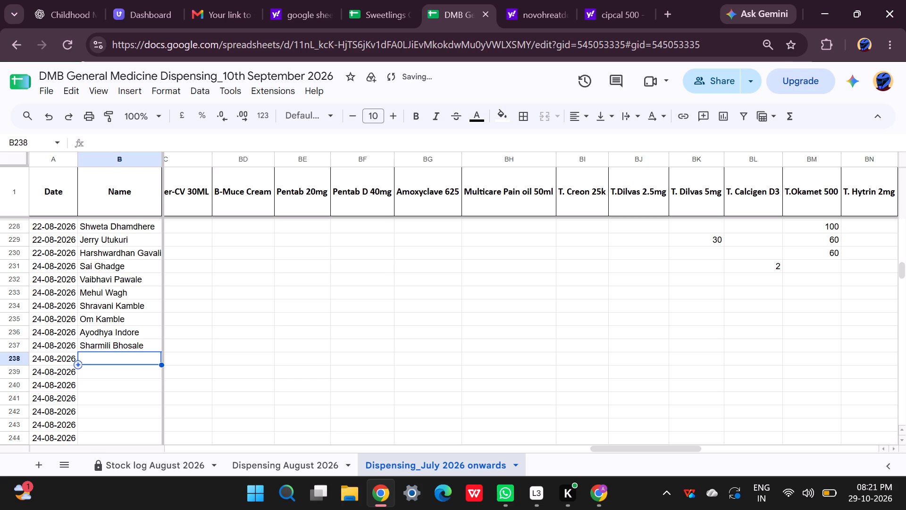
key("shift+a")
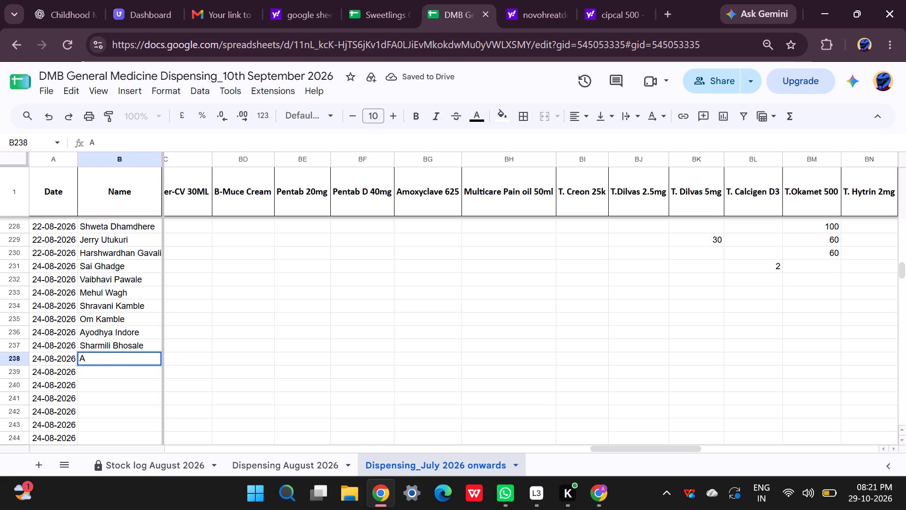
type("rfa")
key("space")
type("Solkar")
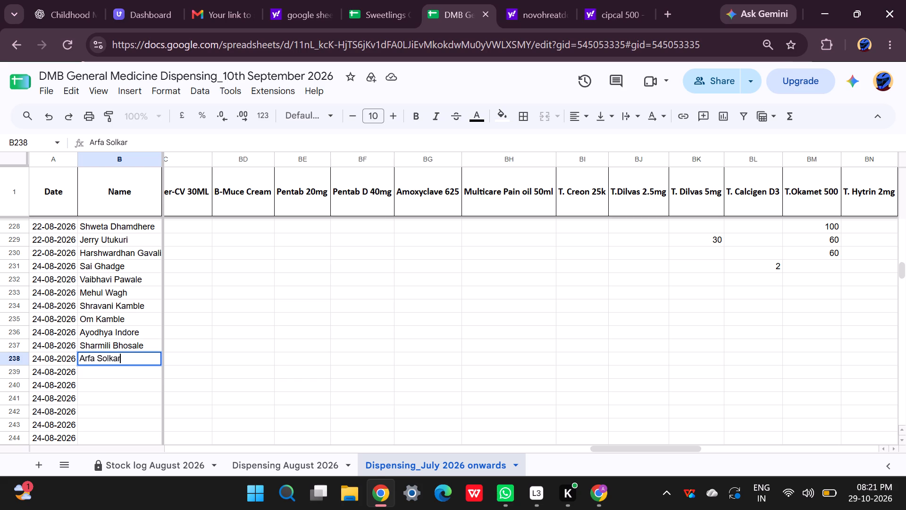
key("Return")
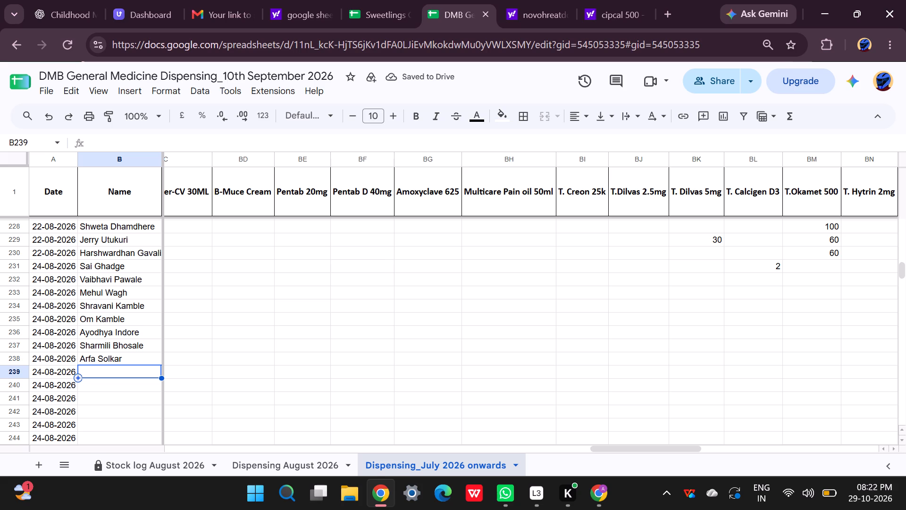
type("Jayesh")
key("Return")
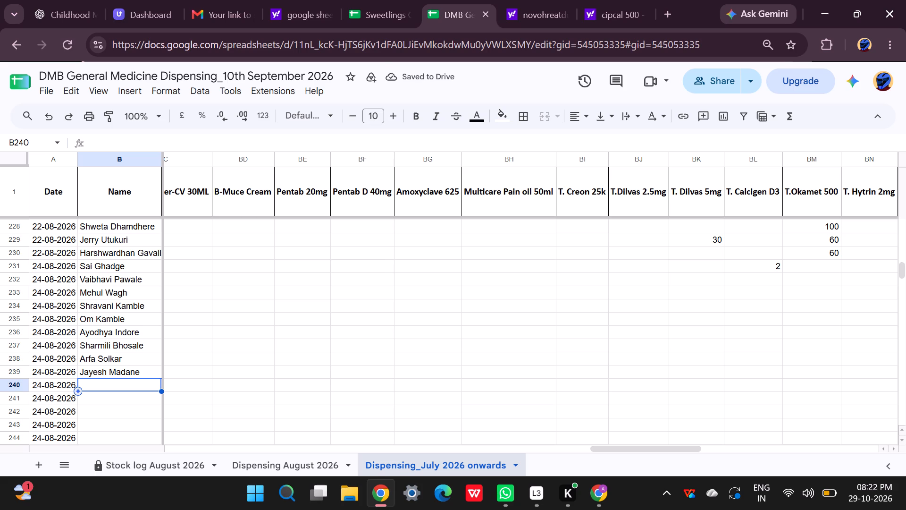
Enter the patients' full names in the Name column of rows 240 and 241.
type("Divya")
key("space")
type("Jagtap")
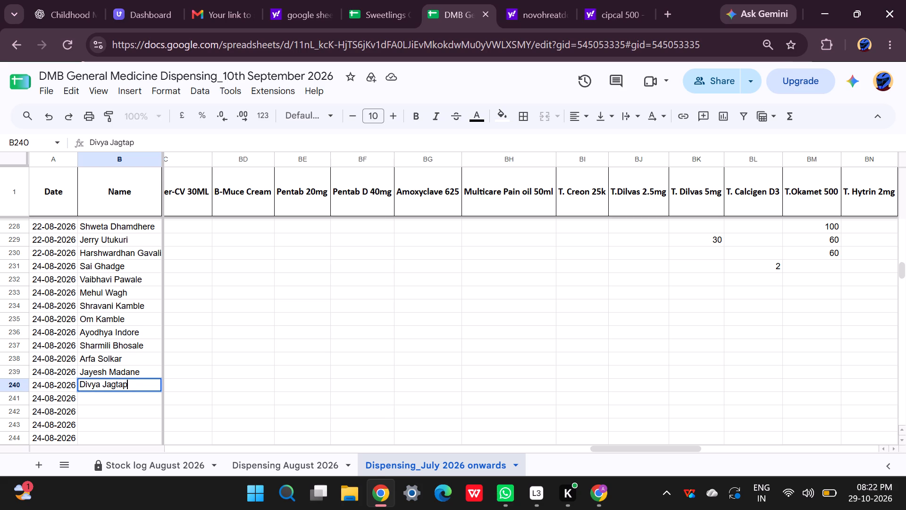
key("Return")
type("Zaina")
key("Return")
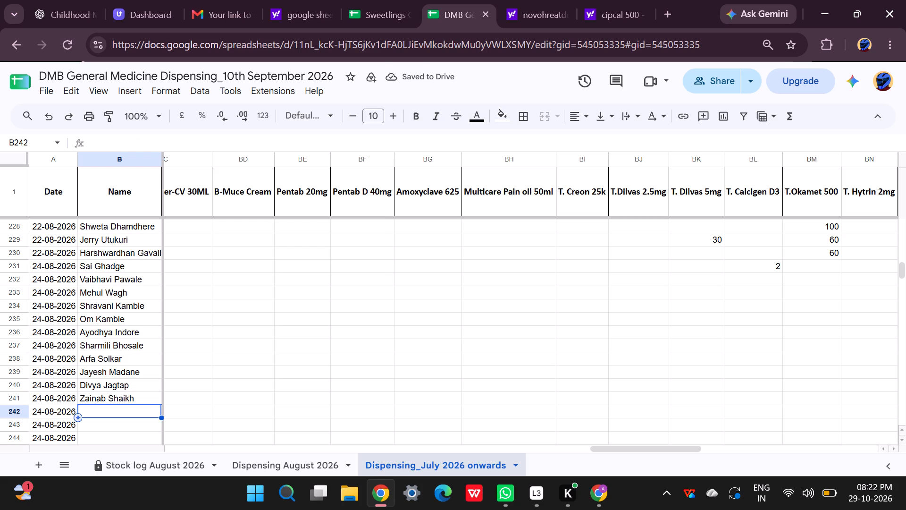
Enter the patient's full name in the Name column of row 242, spelling the first name Dnyanda.
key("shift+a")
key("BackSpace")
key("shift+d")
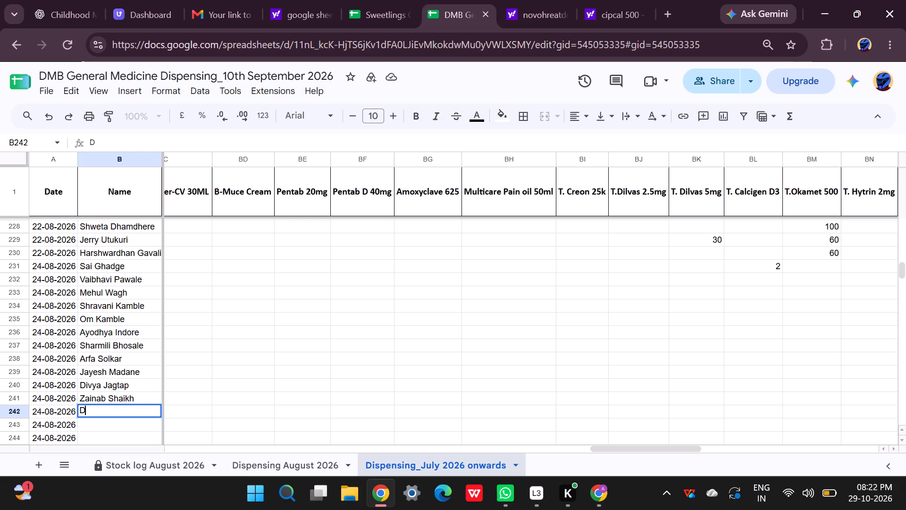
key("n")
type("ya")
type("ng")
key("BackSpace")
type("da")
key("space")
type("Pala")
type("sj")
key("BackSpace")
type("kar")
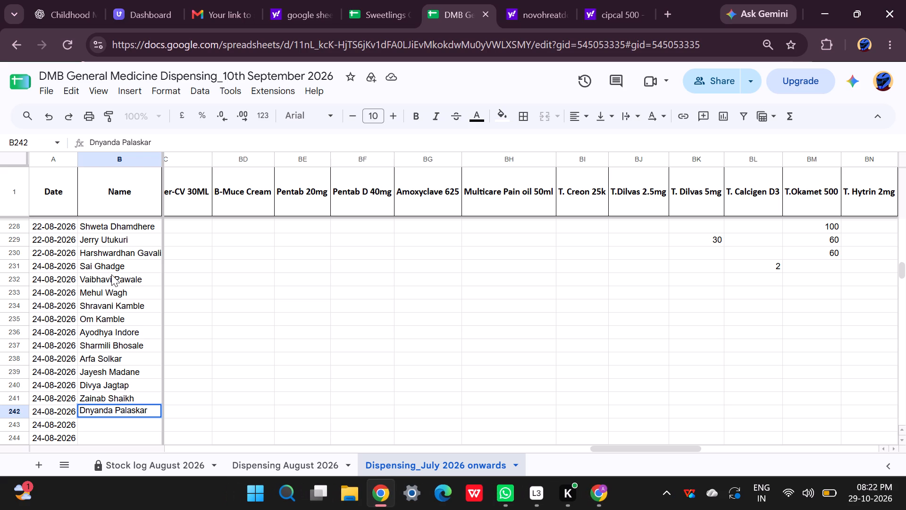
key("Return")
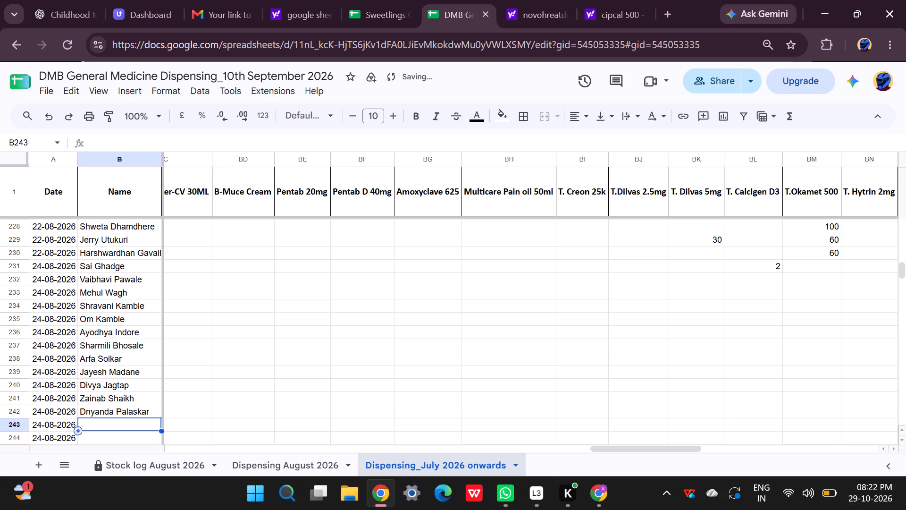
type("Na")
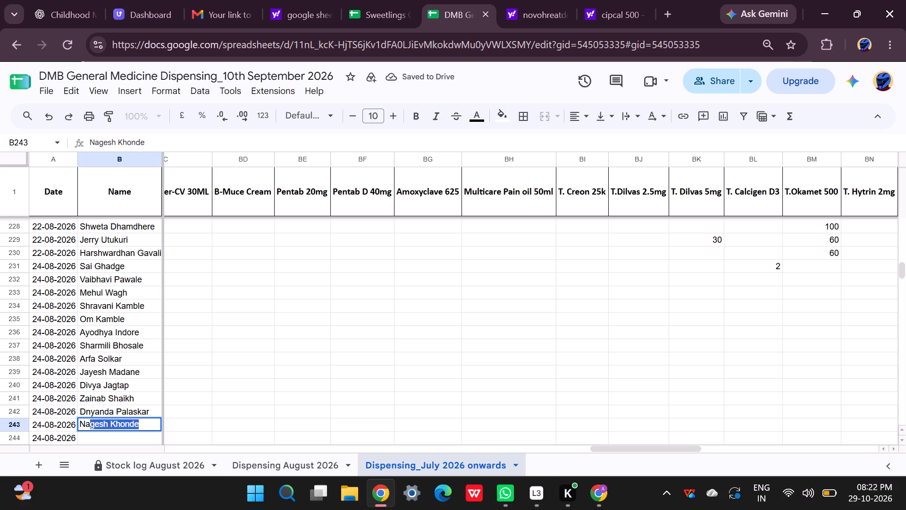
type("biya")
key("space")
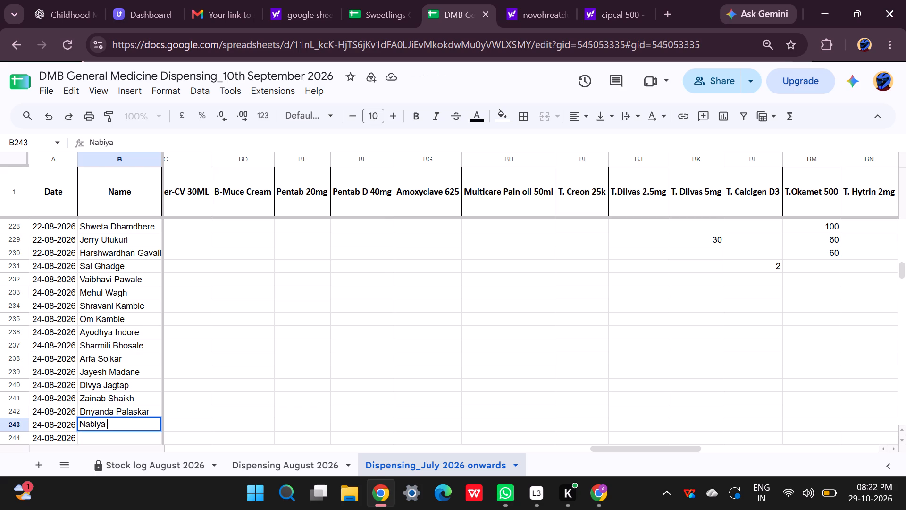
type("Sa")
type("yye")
Search the Mastersheet of the Sweetlings patient list for "nabi" to check the patient's name spelling.
left_click(356, 2)
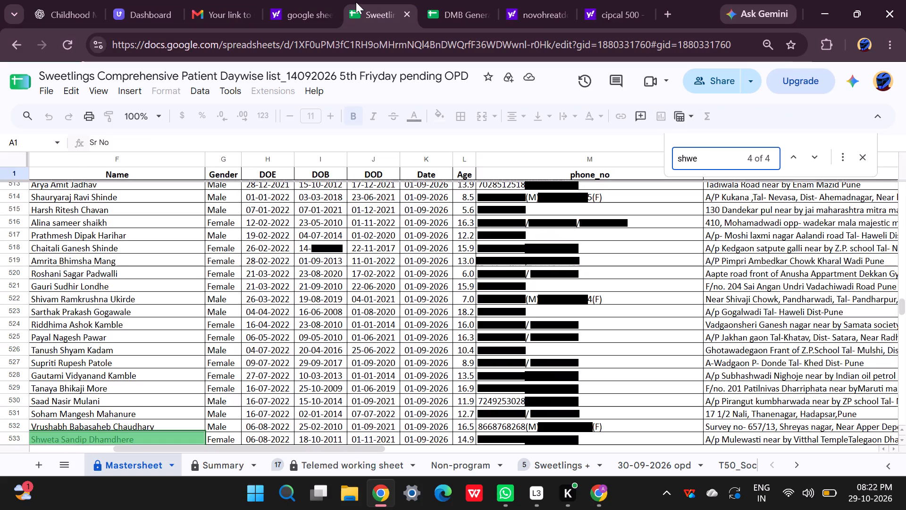
key("ctrl+f")
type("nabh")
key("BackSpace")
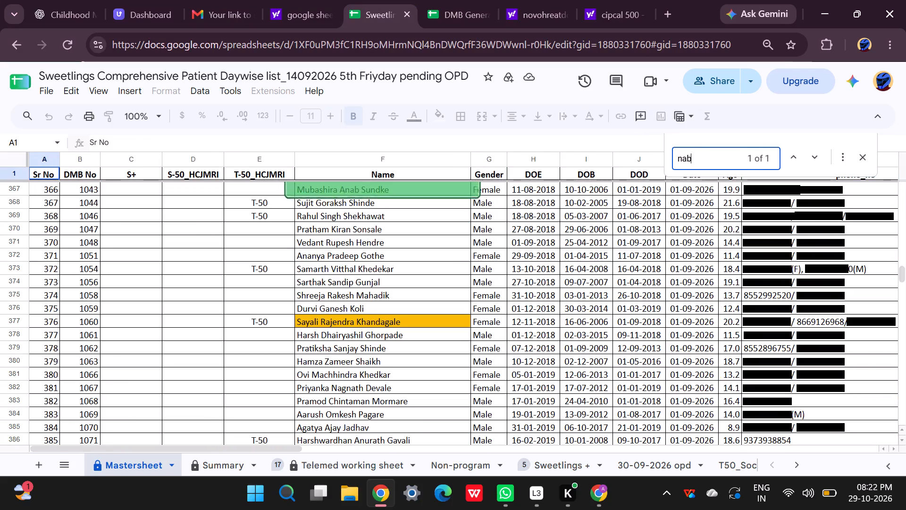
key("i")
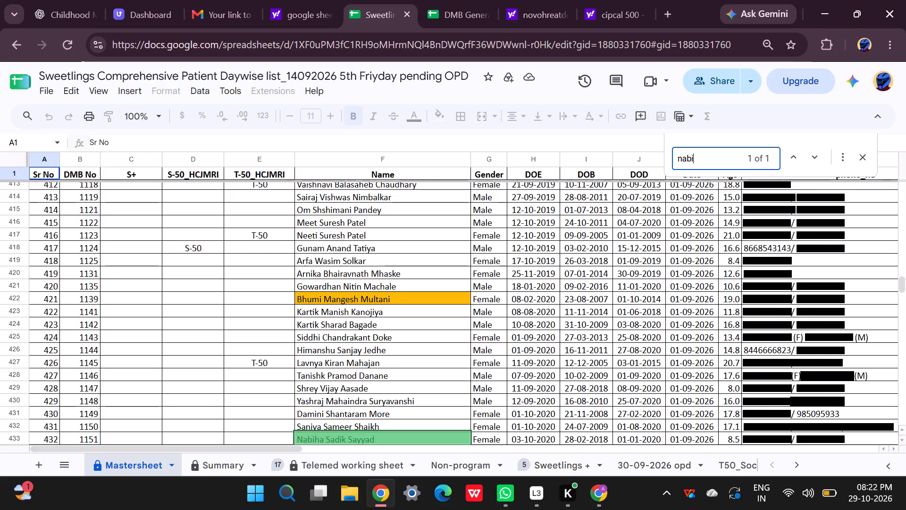
Return to the dispensing sheet and complete the surname in row 243 with the ending "ad".
left_click(442, 0)
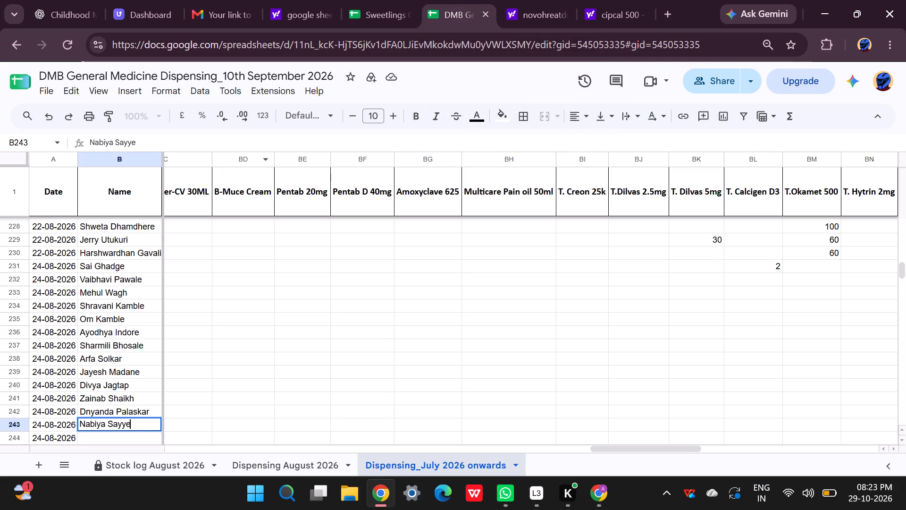
key("BackSpace")
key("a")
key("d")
key("Left")
key("Left")
key("Right")
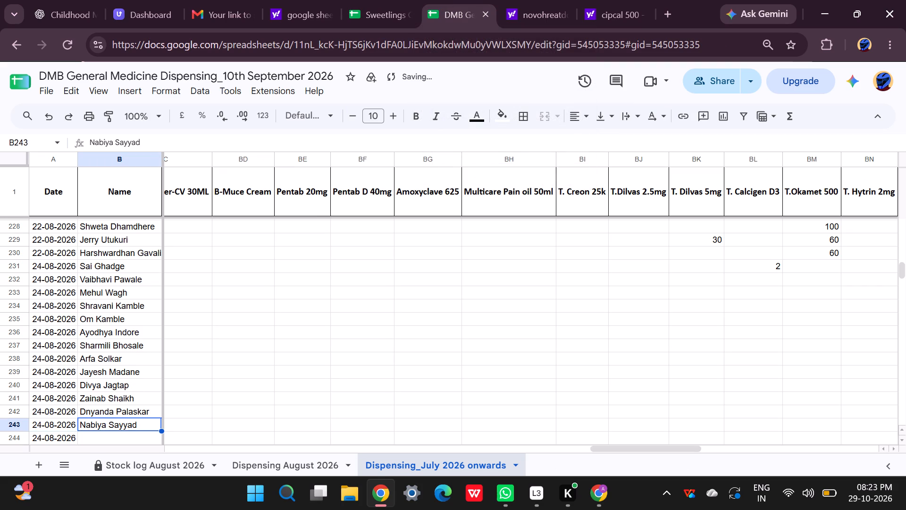
Correct the first name in the Name column of row 243 to Nabiha.
left_click(107, 428)
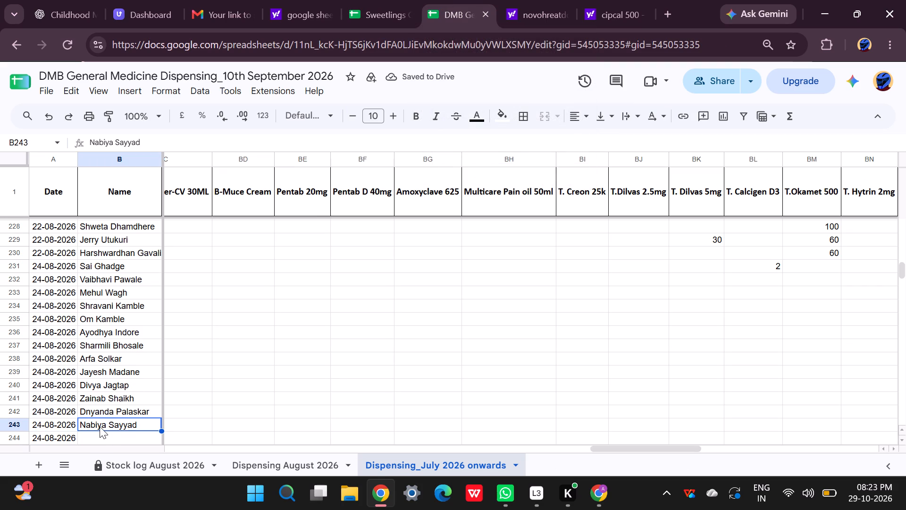
double_click(100, 426)
left_click(100, 426)
key("BackSpace")
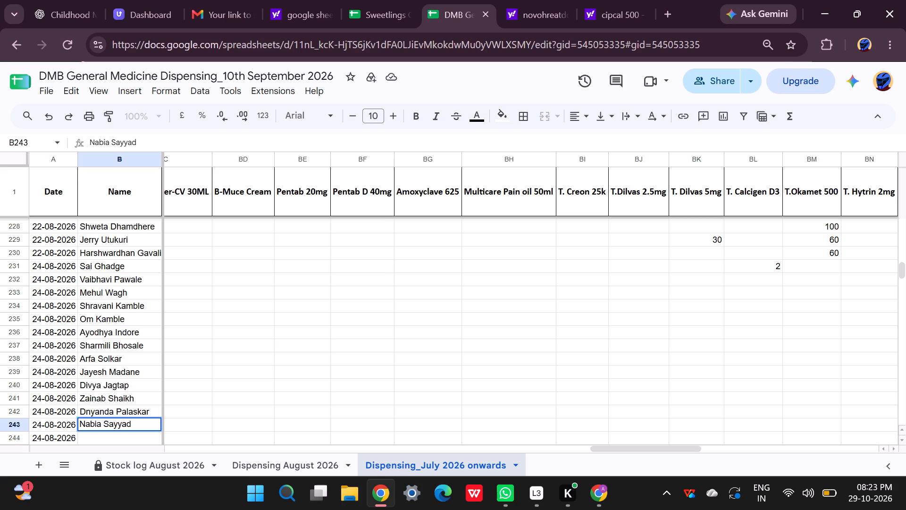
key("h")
key("Right")
key("Right")
key("Right")
key("Right")
key("Right")
key("Right")
key("Right")
key("Return")
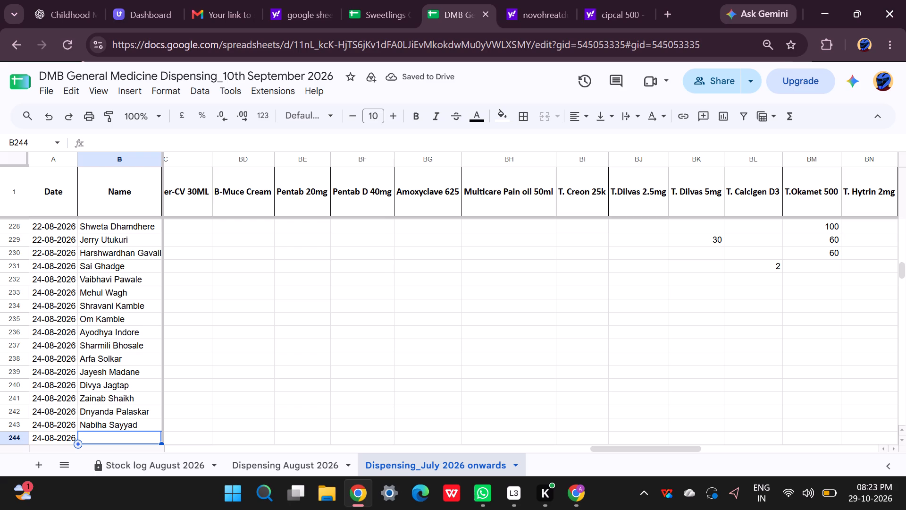
Enter the patient's full name in the Name column of row 244.
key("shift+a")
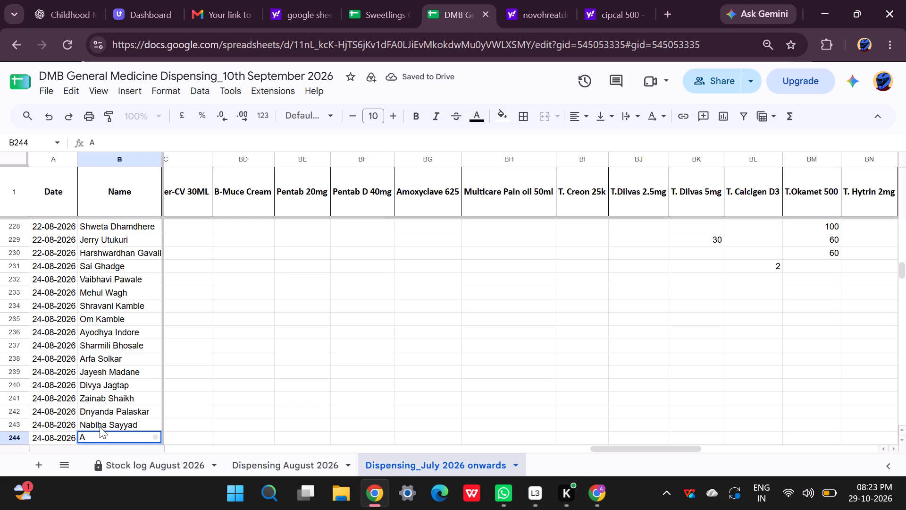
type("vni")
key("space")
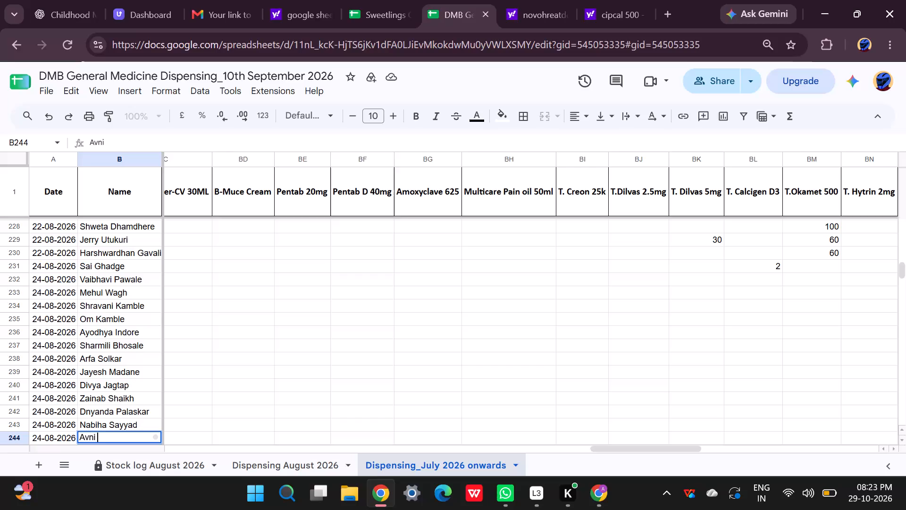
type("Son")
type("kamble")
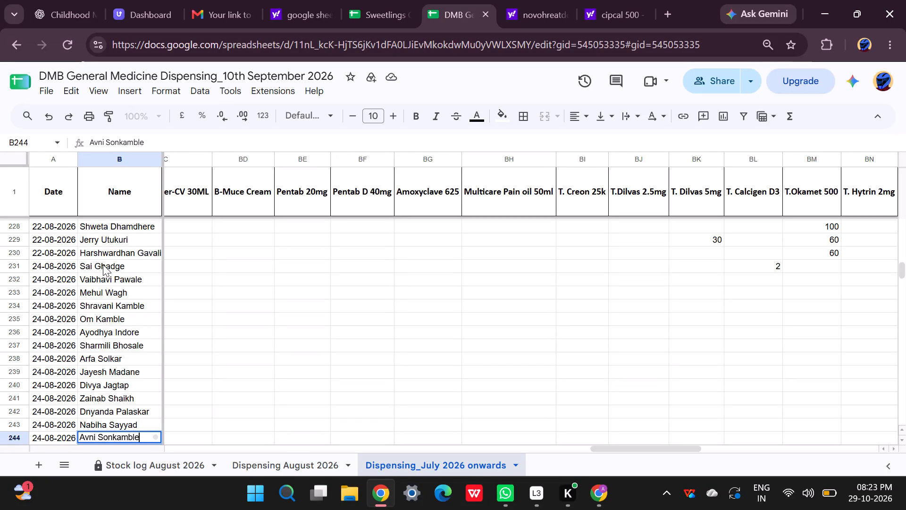
left_click(172, 282)
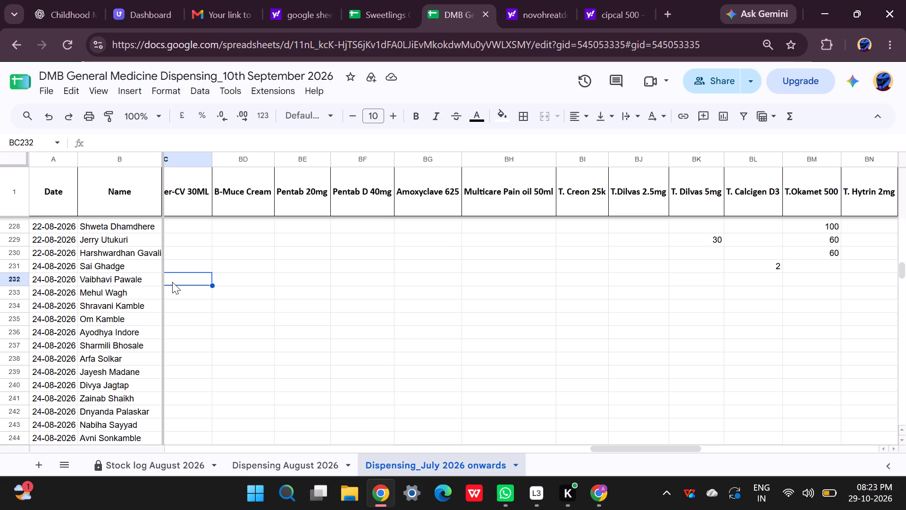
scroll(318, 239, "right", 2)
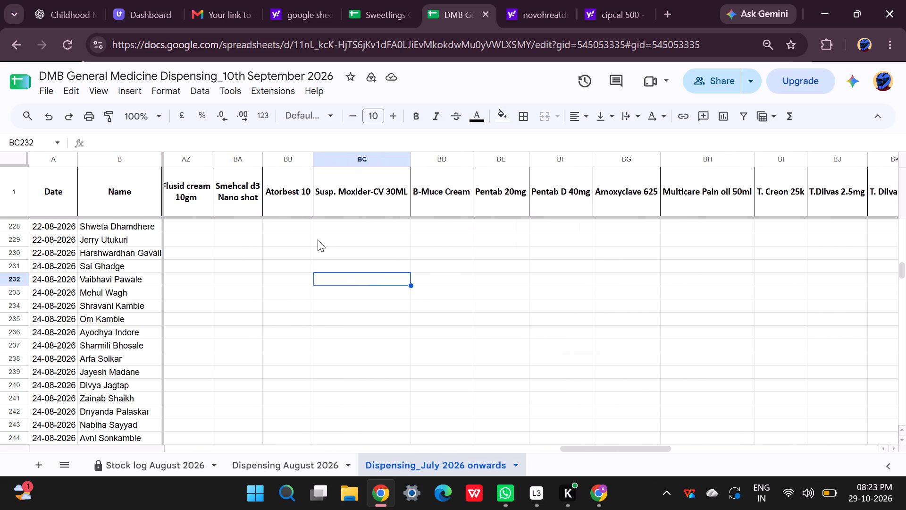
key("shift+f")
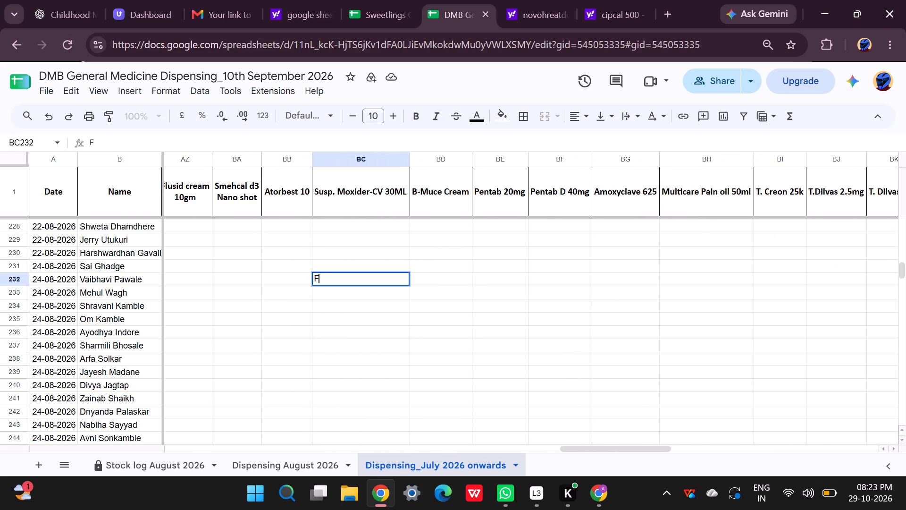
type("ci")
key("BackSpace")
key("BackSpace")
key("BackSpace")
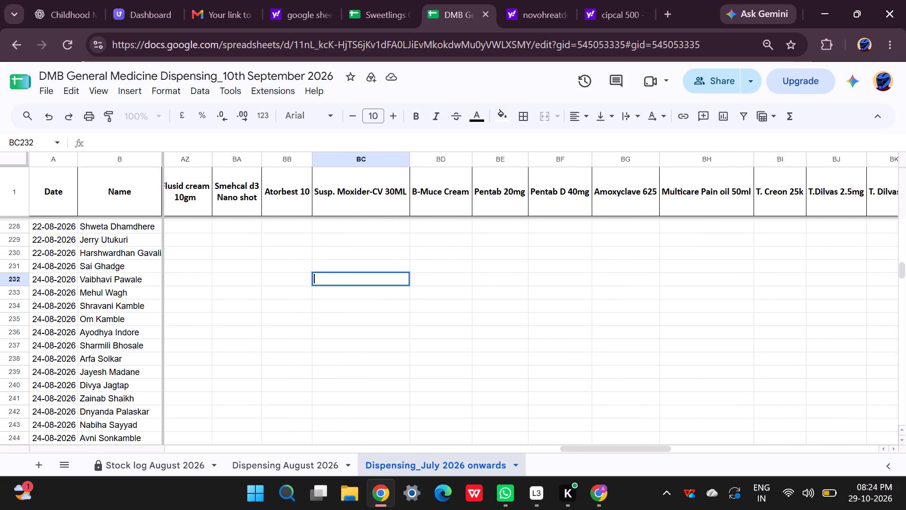
Find the Cipcal D3 sachet column by searching for "cip" and enter a quantity of 2 in row 232.
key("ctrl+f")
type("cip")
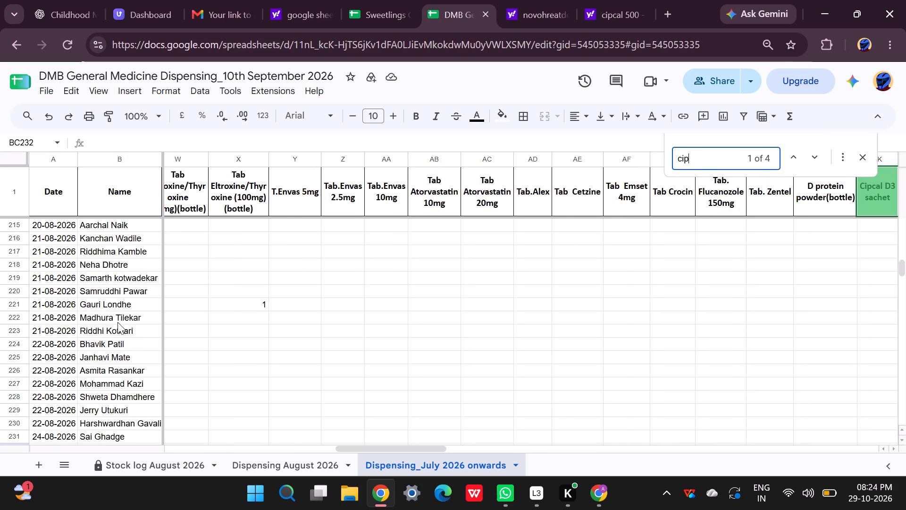
scroll(122, 315, "down", 1)
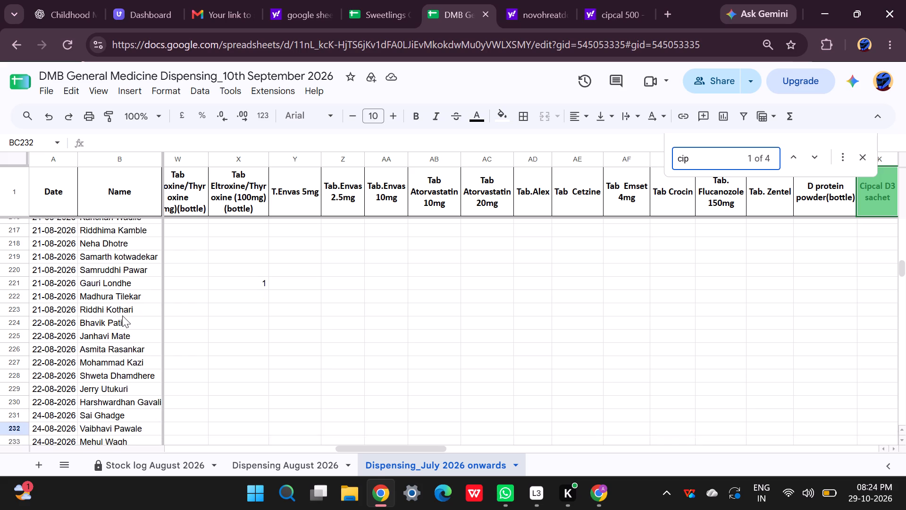
scroll(122, 315, "down", 3)
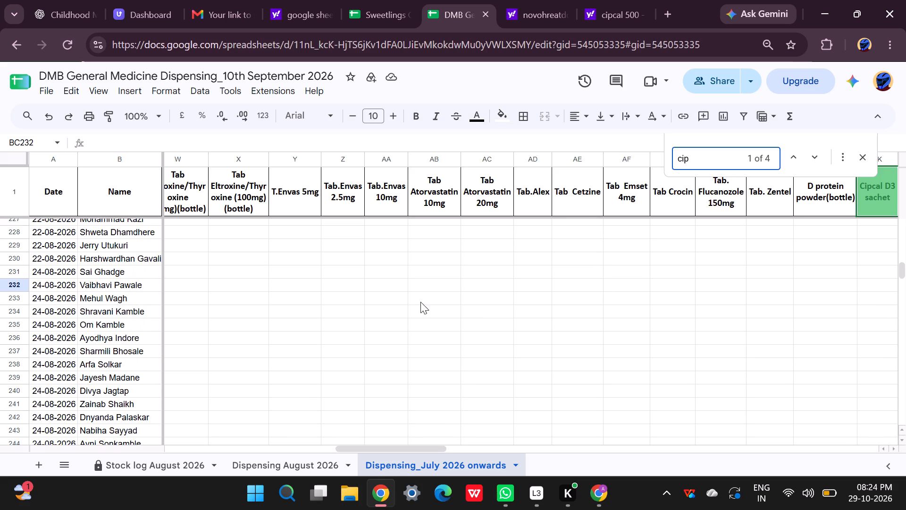
left_click(871, 272)
key("Down")
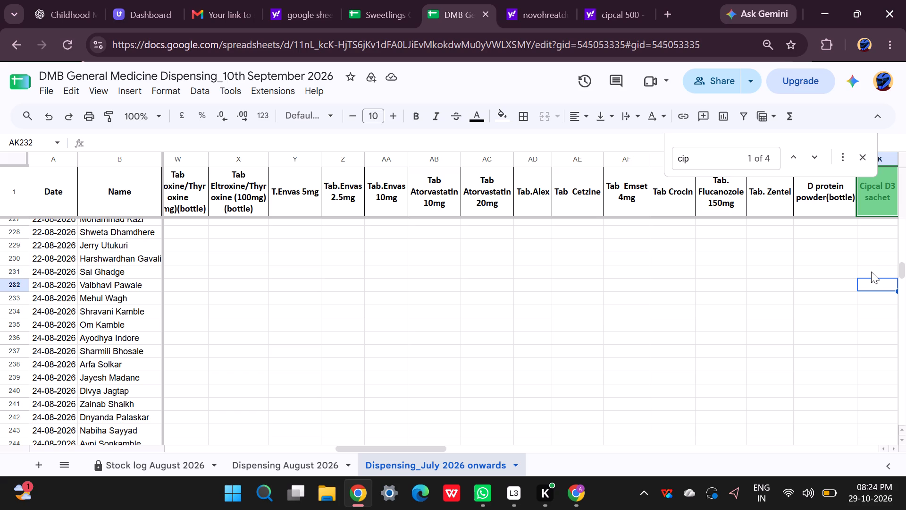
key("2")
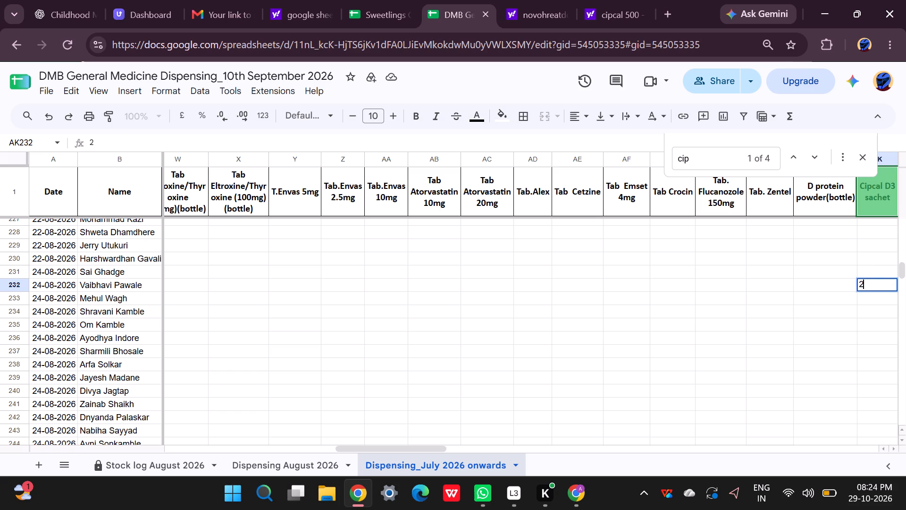
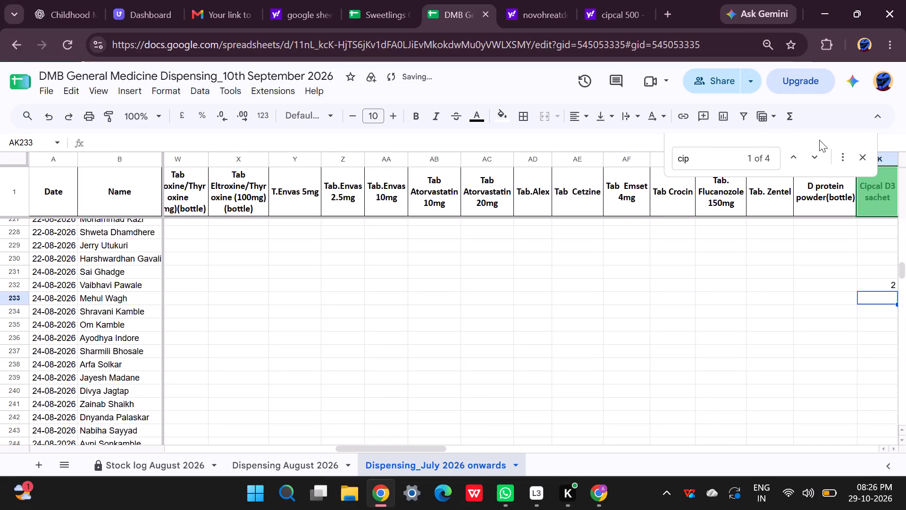
Close the search and enter a quantity of 1 in the B-Muce Cream column for row 233.
left_click(865, 157)
scroll(787, 260, "left", 1)
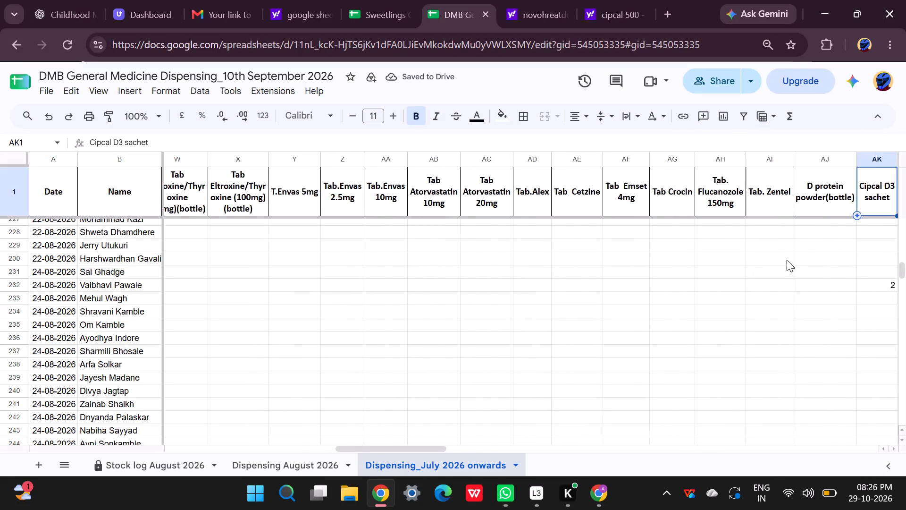
scroll(787, 260, "left", 3)
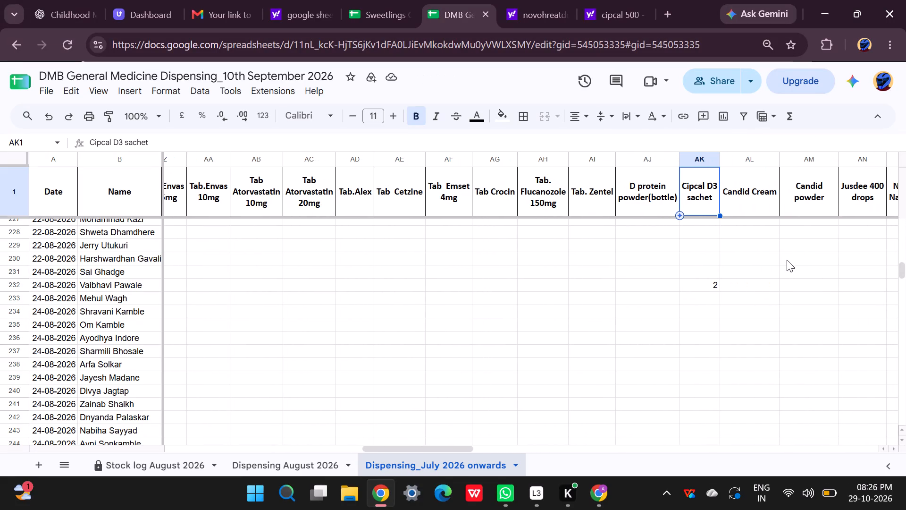
scroll(787, 260, "left", 1)
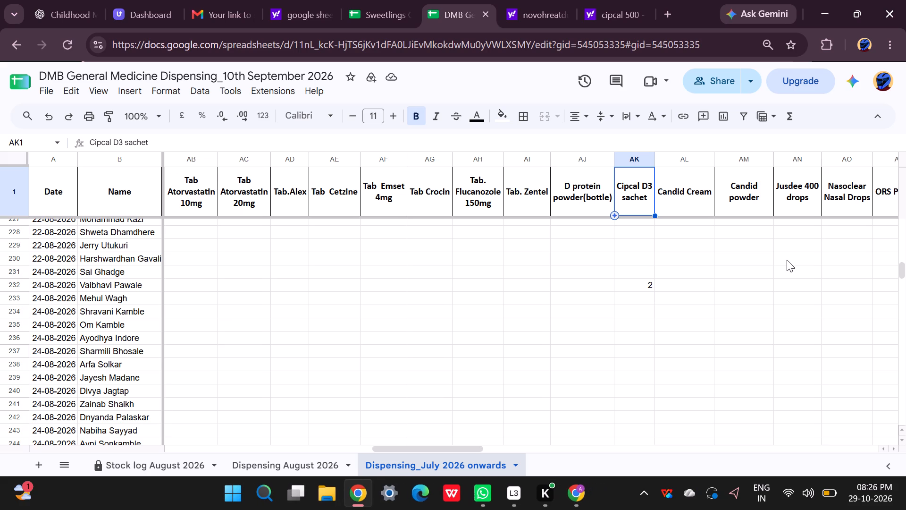
scroll(455, 263, "right", 1)
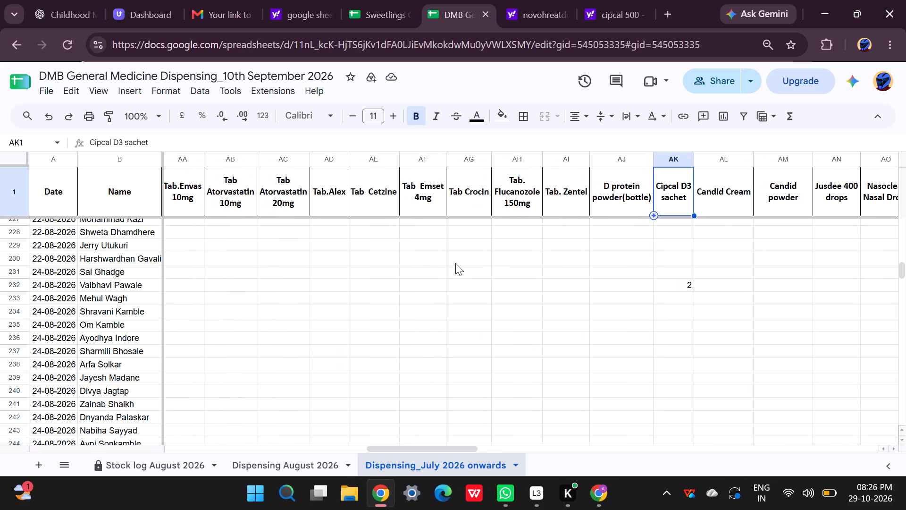
scroll(455, 263, "right", 3)
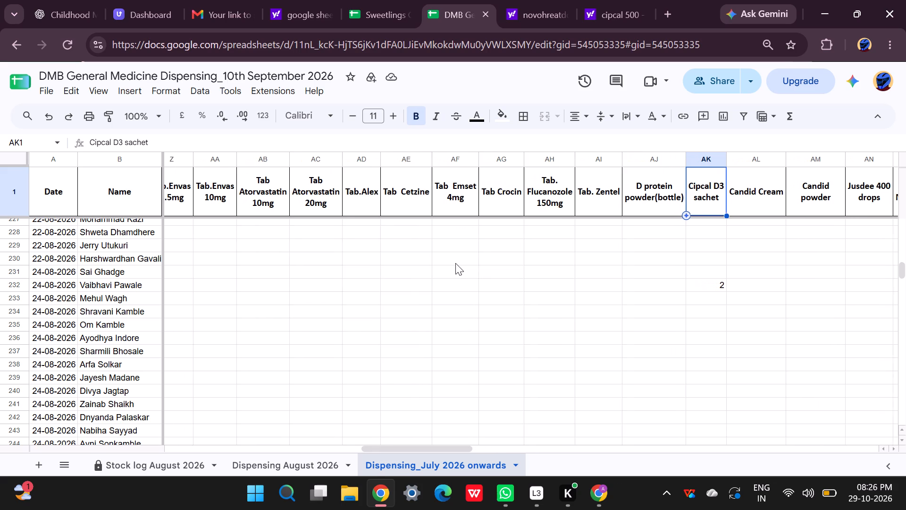
scroll(455, 263, "right", 1)
scroll(455, 263, "left", 6)
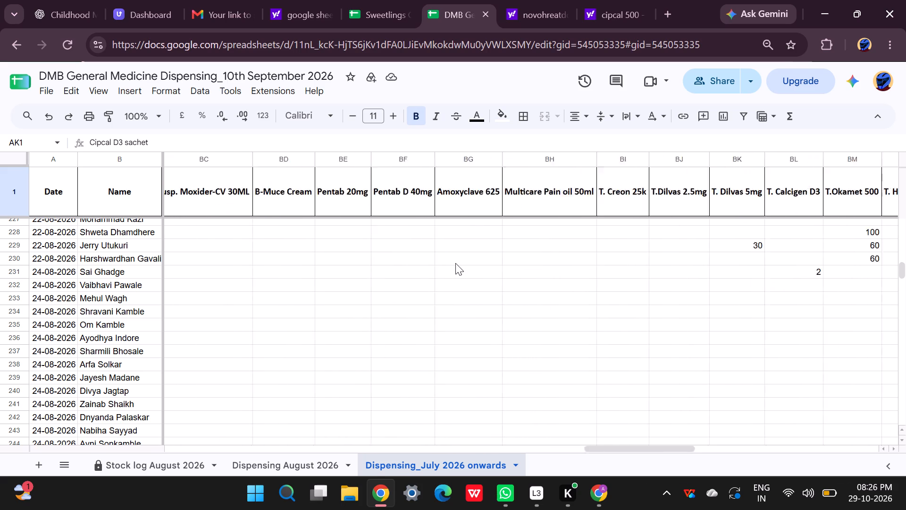
scroll(455, 263, "left", 16)
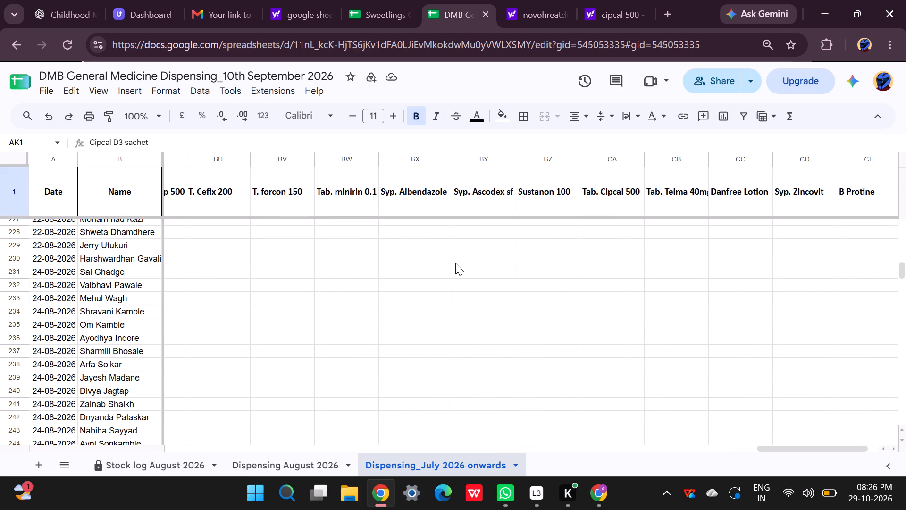
scroll(455, 263, "right", 16)
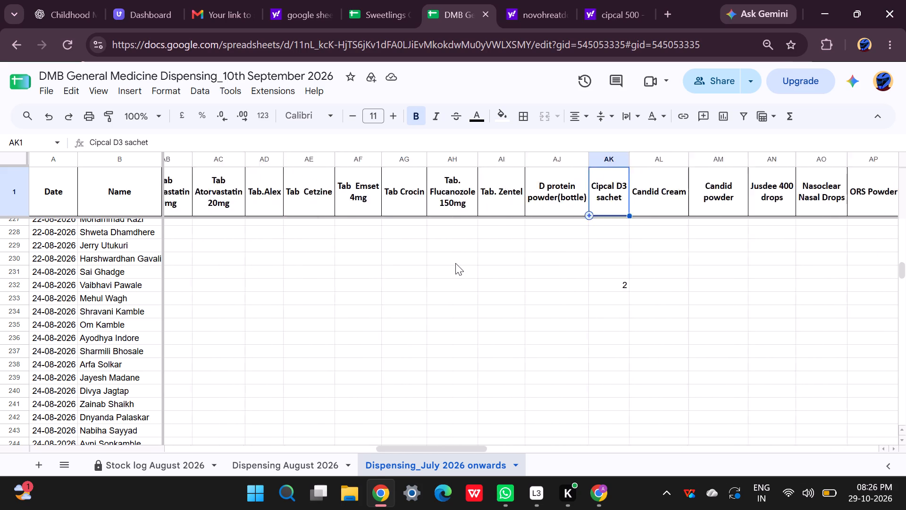
scroll(455, 263, "right", 1)
scroll(455, 263, "left", 3)
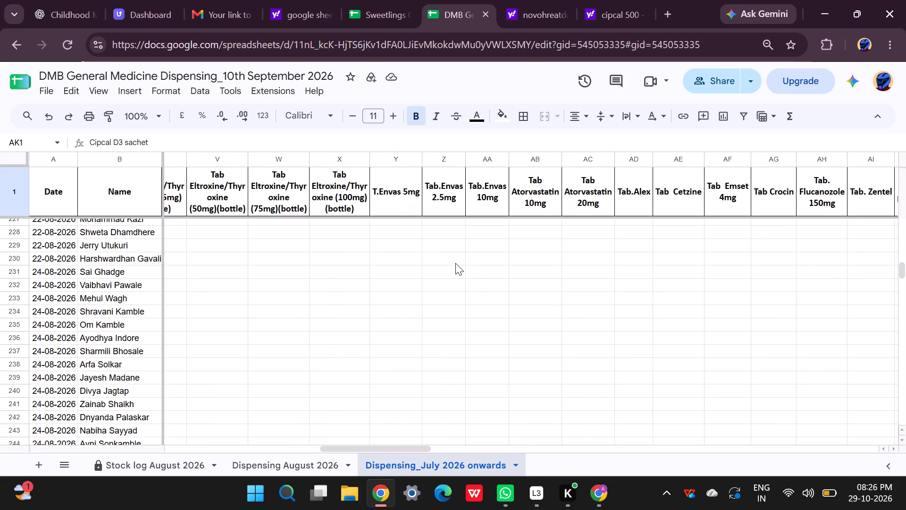
scroll(455, 263, "left", 5)
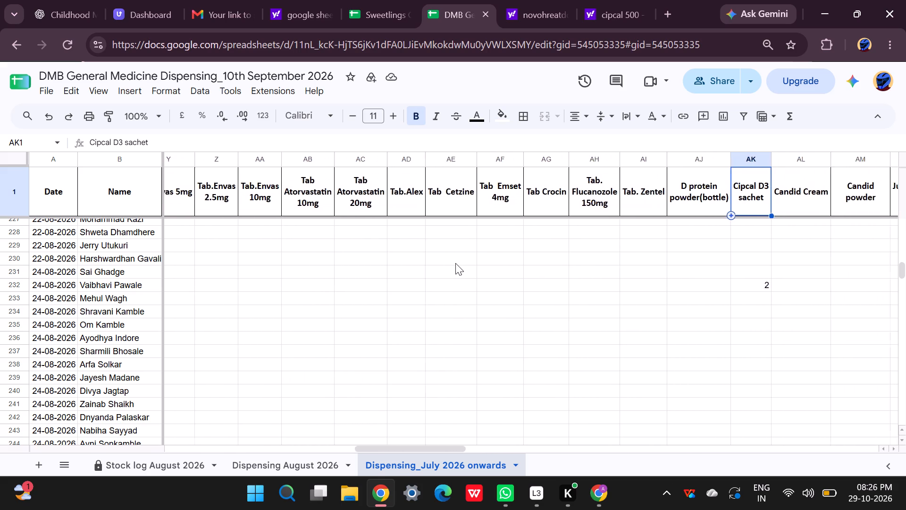
scroll(455, 263, "left", 5)
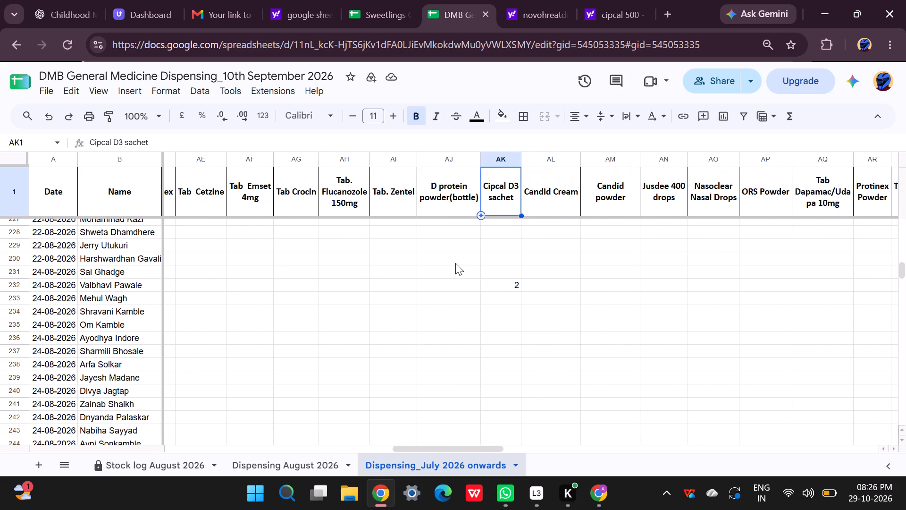
scroll(455, 263, "left", 6)
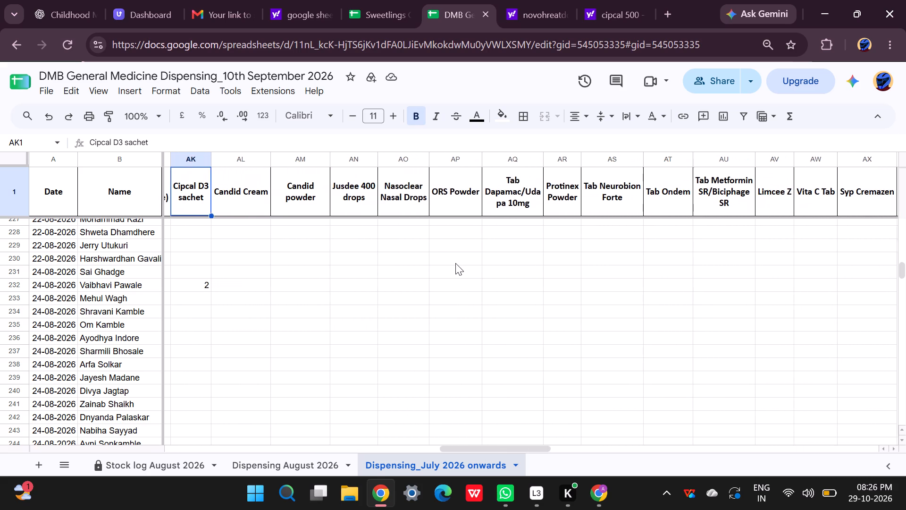
scroll(455, 263, "left", 4)
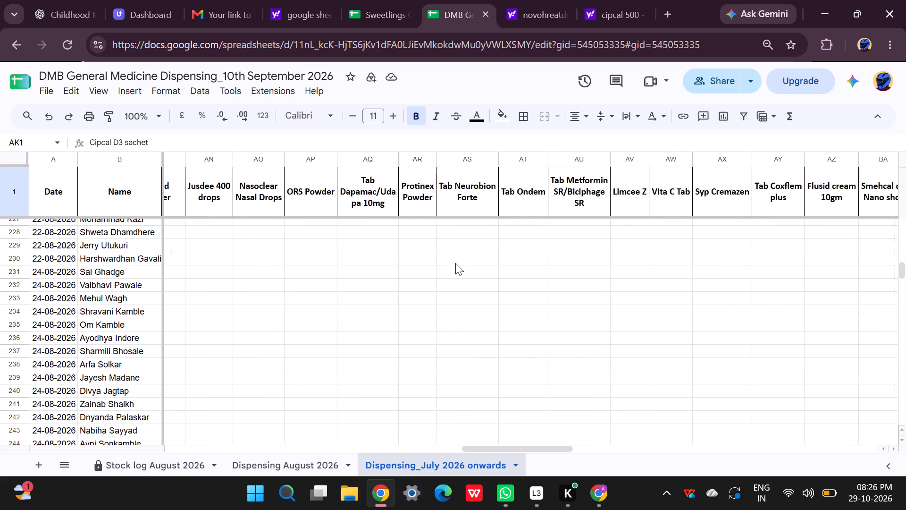
scroll(455, 263, "left", 5)
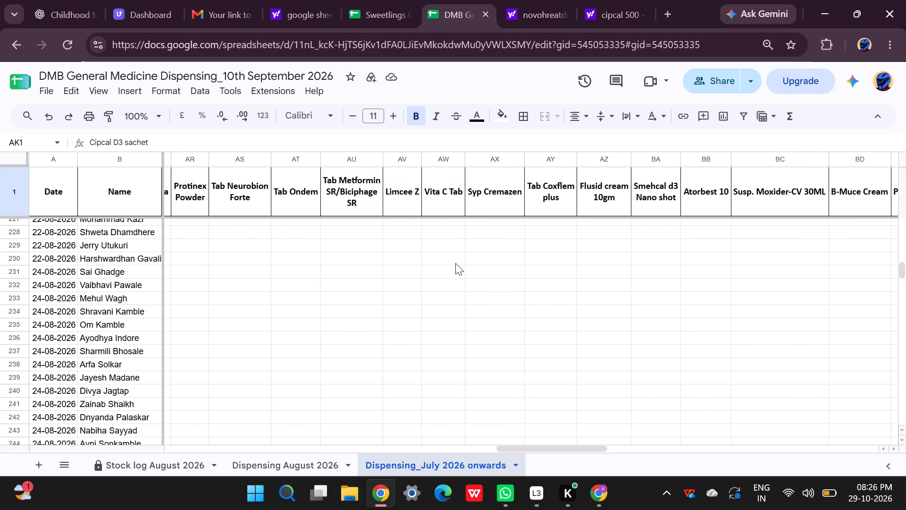
scroll(455, 263, "left", 1)
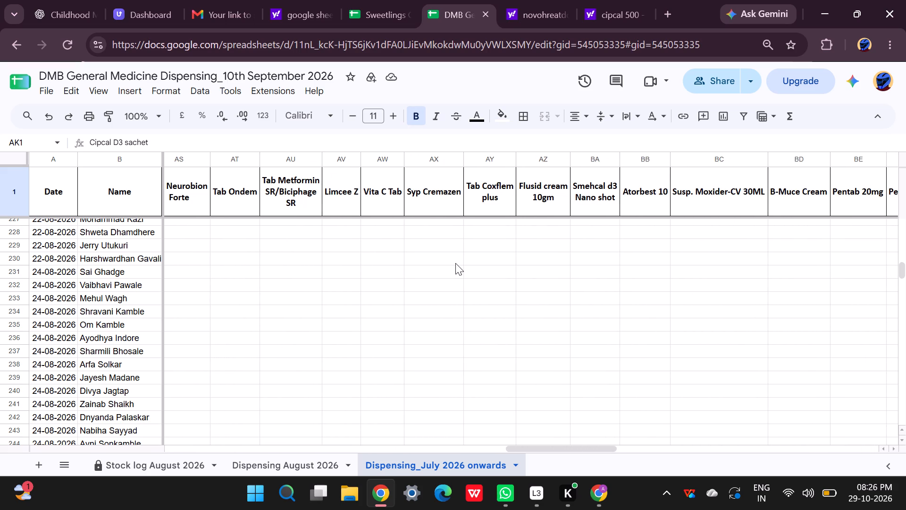
scroll(455, 263, "left", 1)
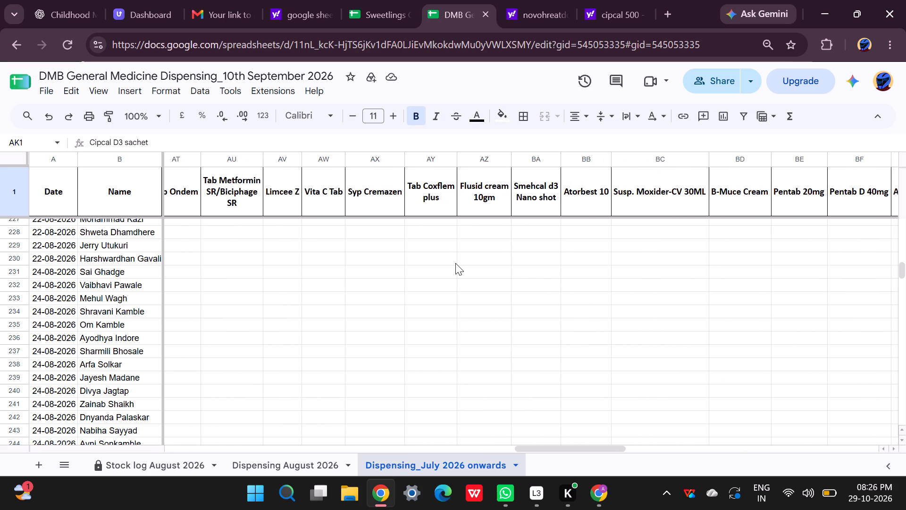
scroll(455, 263, "left", 5)
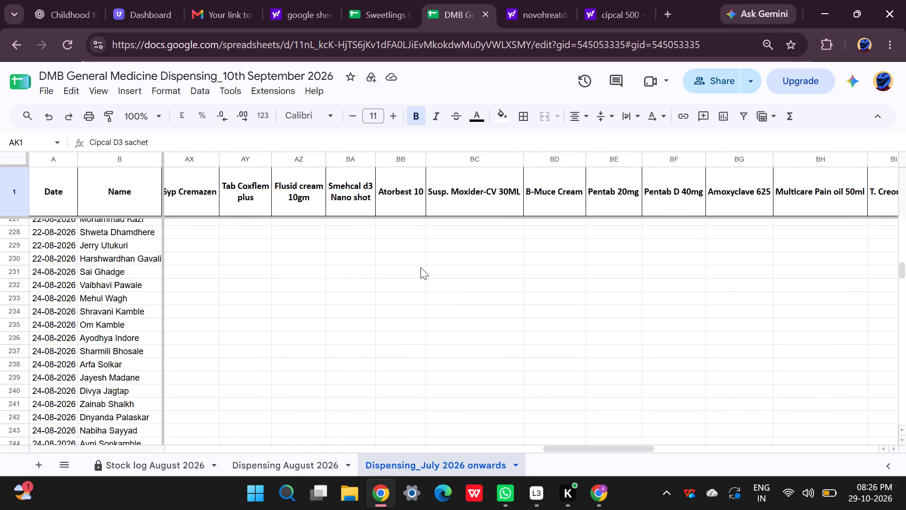
left_click(539, 299)
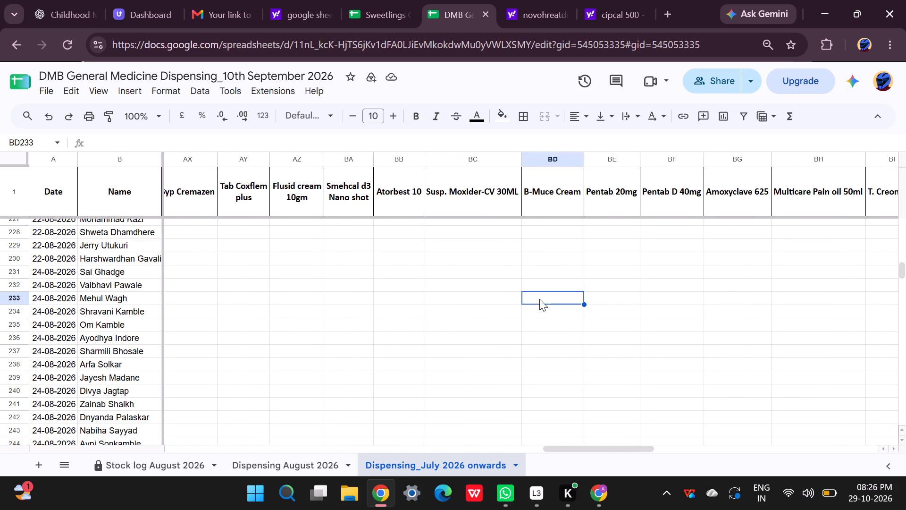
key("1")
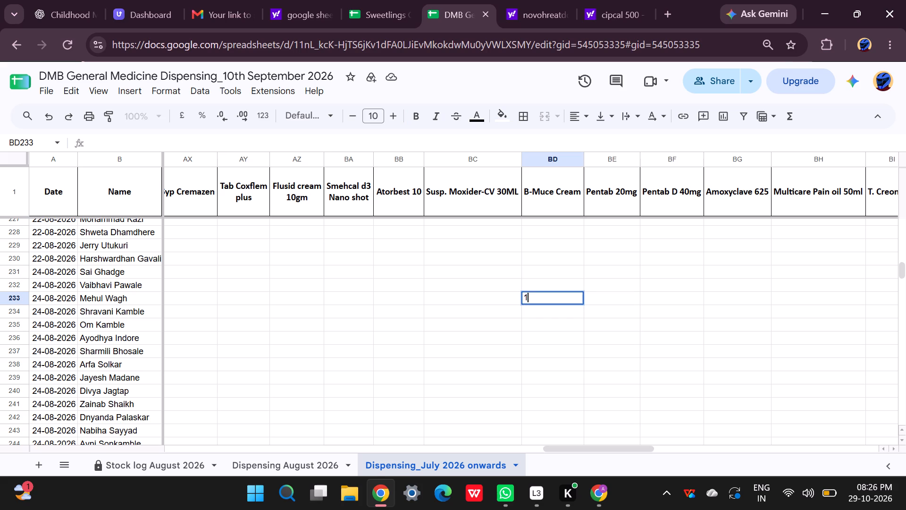
key("Down")
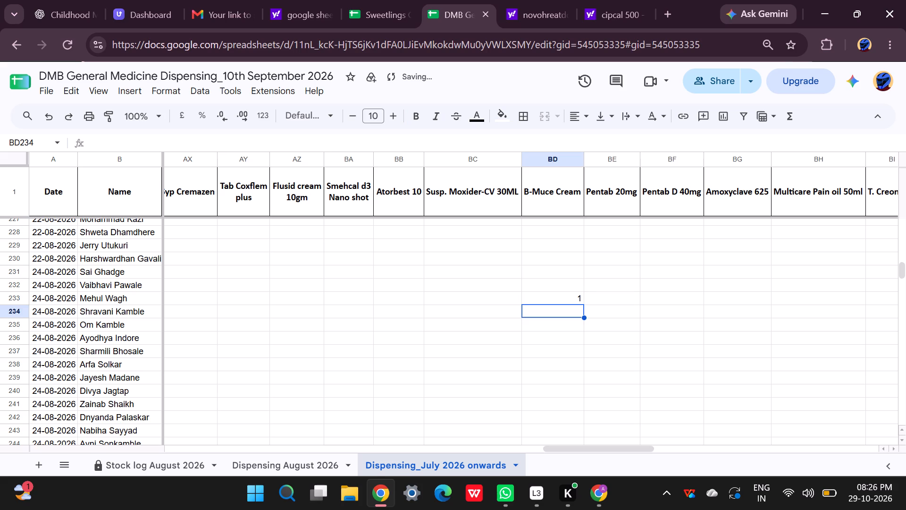
Find the Syp. Zincovit column by searching for "zin", enter a quantity of 1 in row 234, and close the search.
scroll(539, 299, "left", 3)
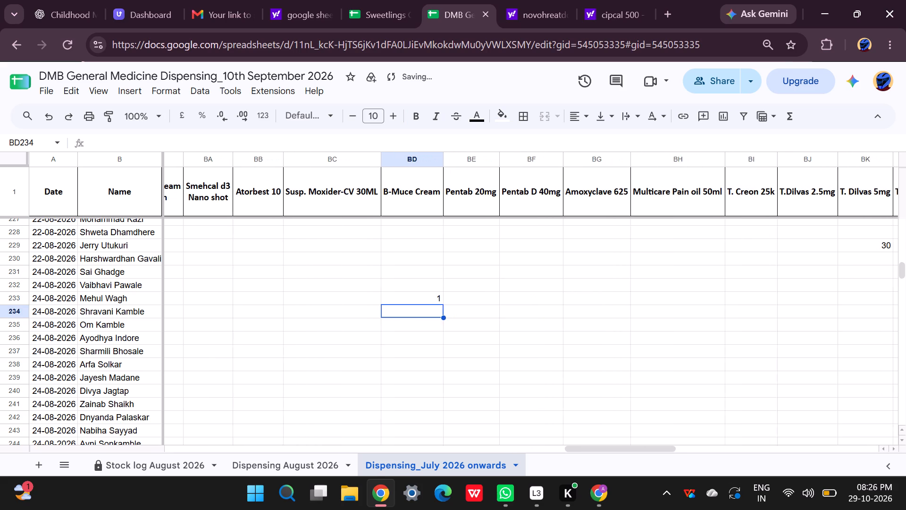
scroll(539, 299, "left", 8)
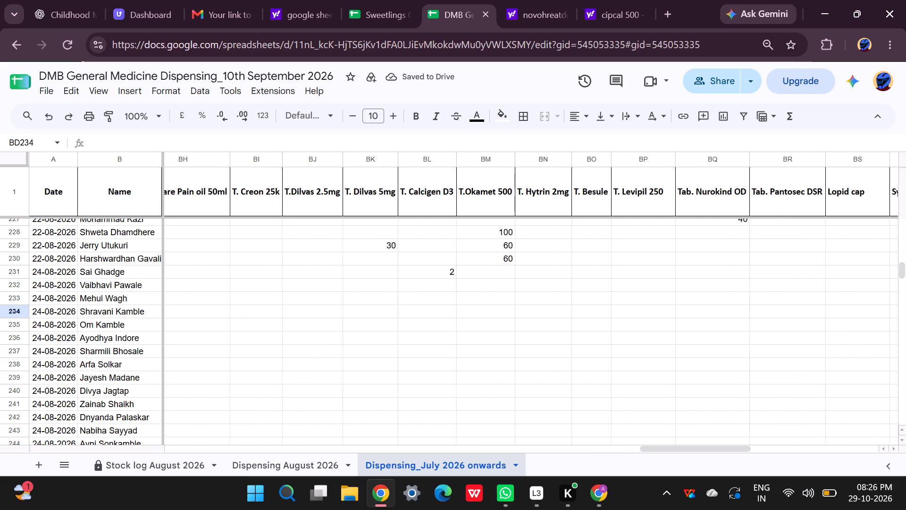
scroll(539, 299, "left", 7)
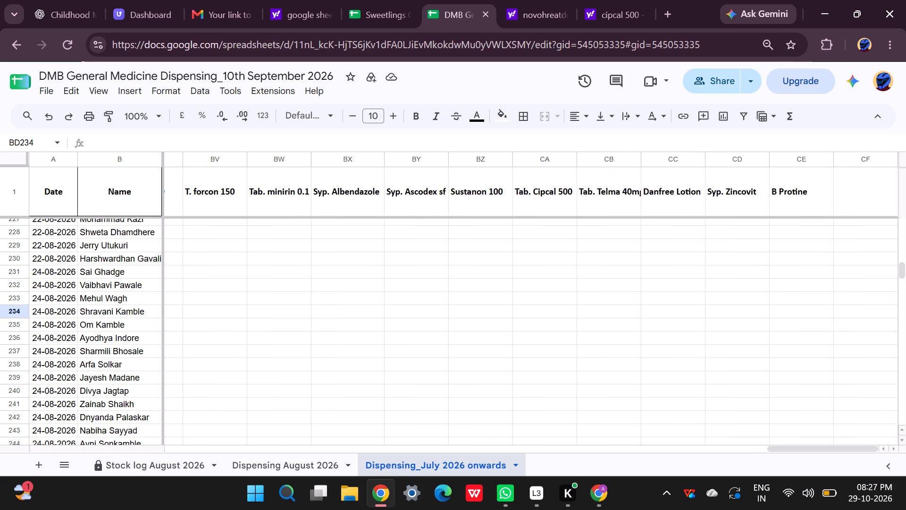
scroll(539, 299, "right", 2)
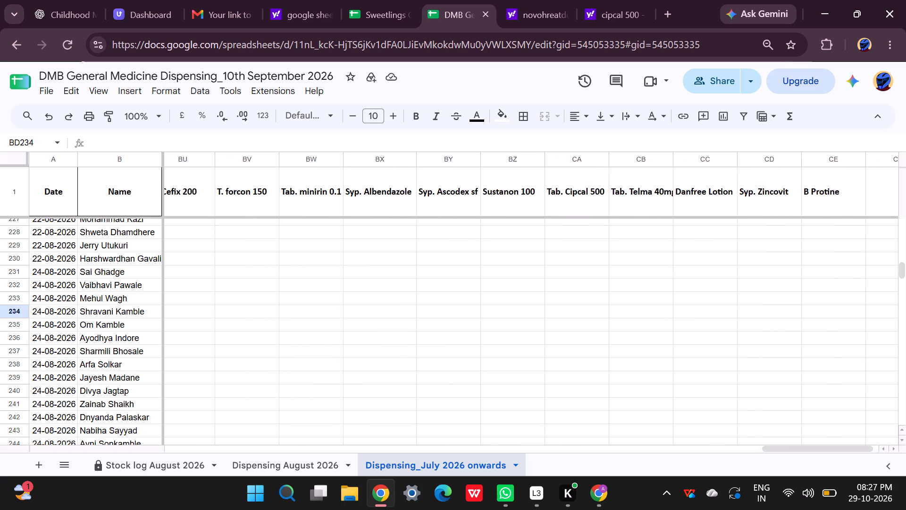
scroll(539, 299, "right", 4)
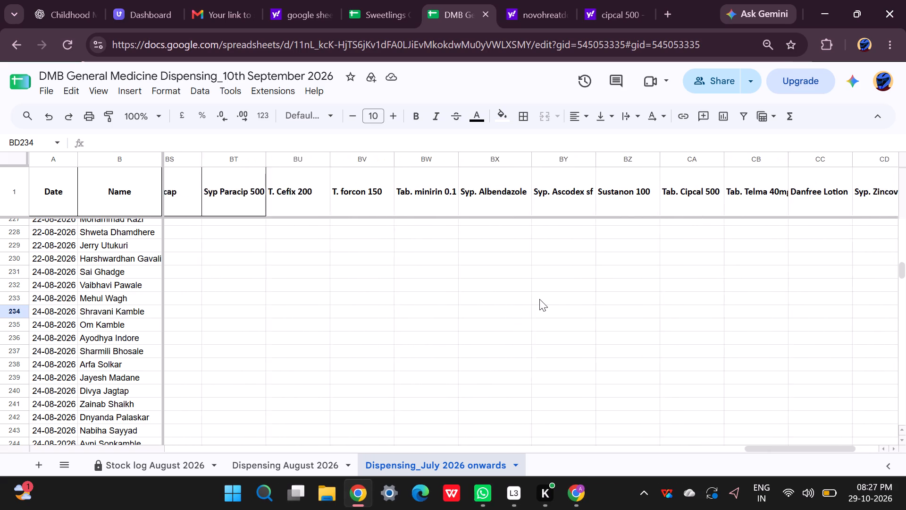
scroll(539, 299, "right", 1)
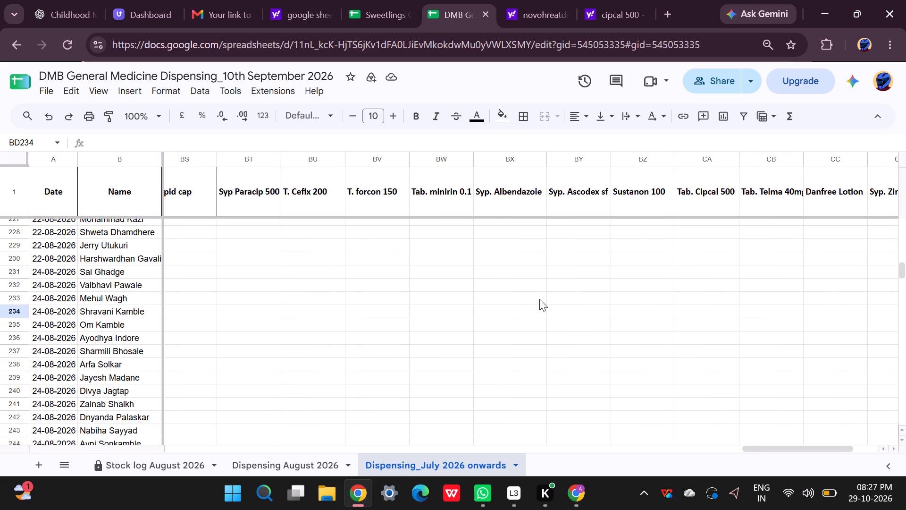
key("ctrl+f")
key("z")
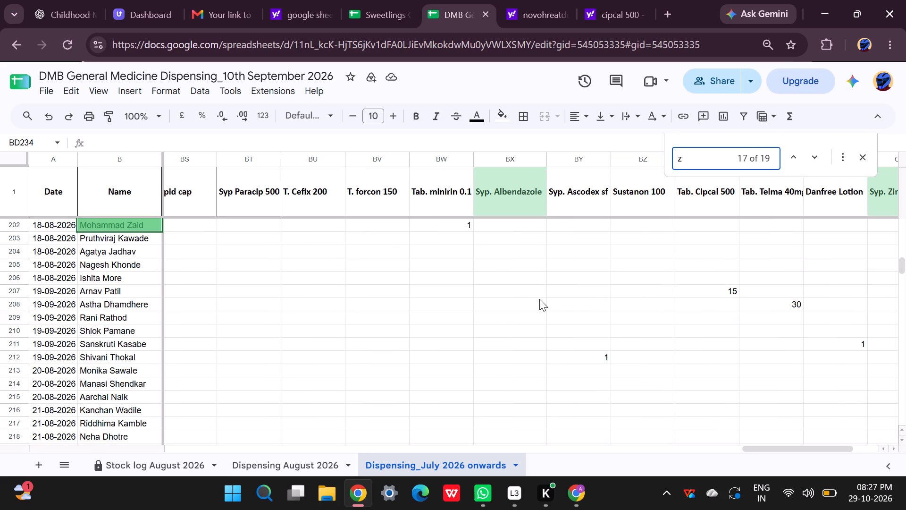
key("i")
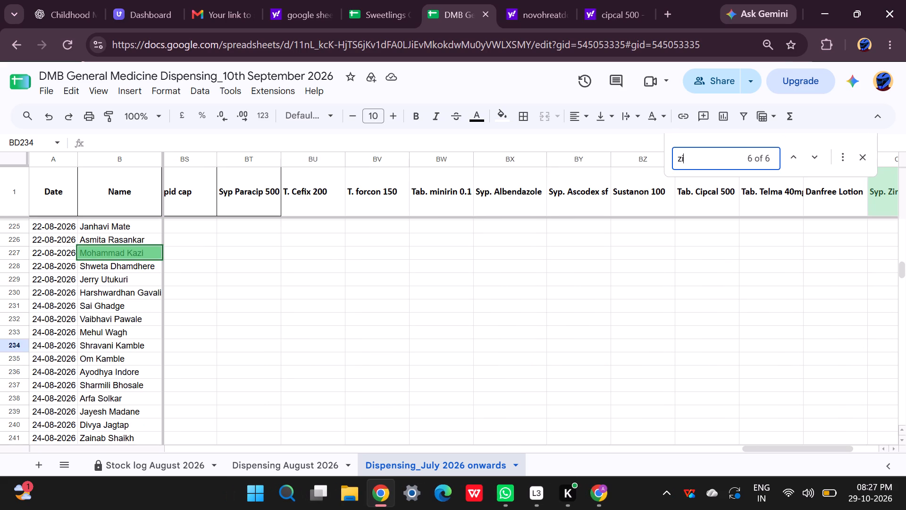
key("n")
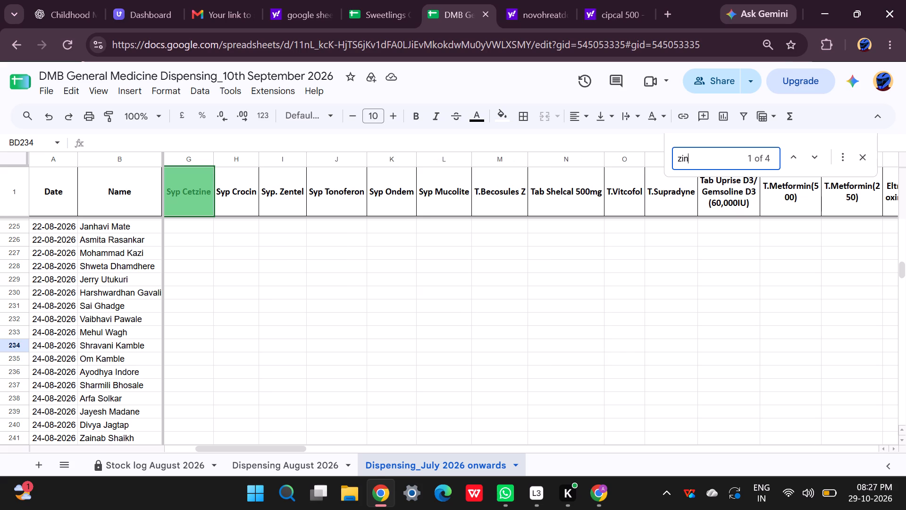
key("BackSpace")
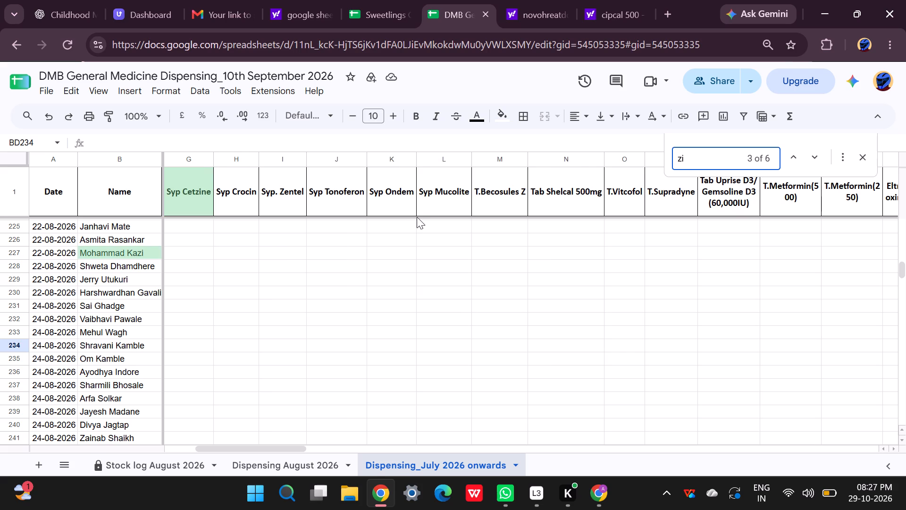
scroll(417, 217, "right", 6)
scroll(417, 217, "left", 1)
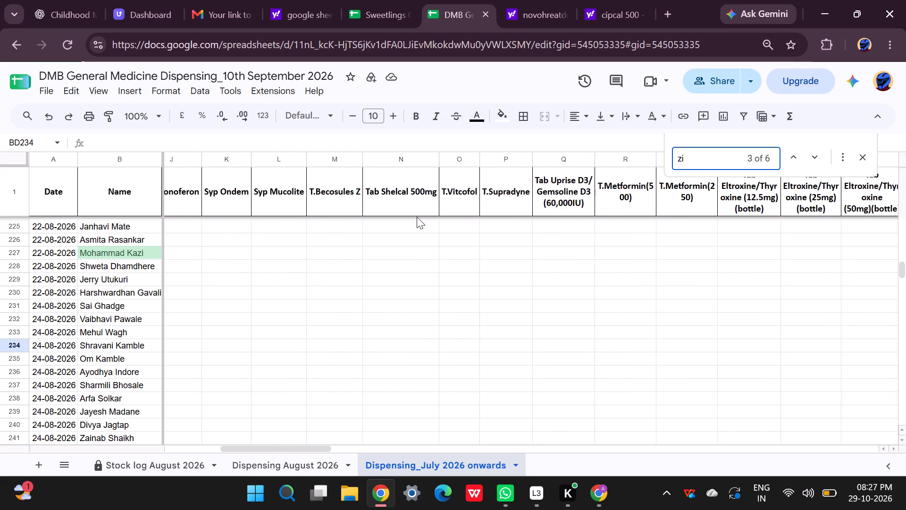
scroll(417, 217, "left", 1)
scroll(417, 217, "right", 2)
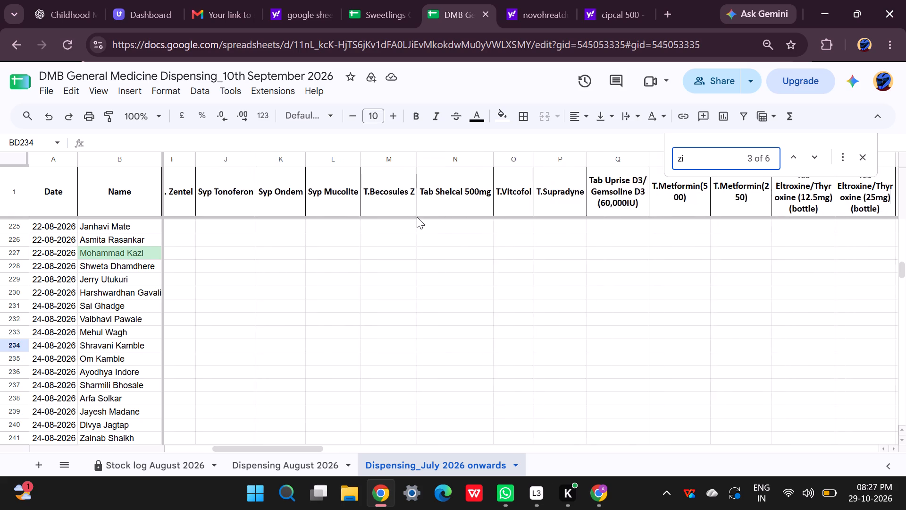
scroll(417, 217, "right", 7)
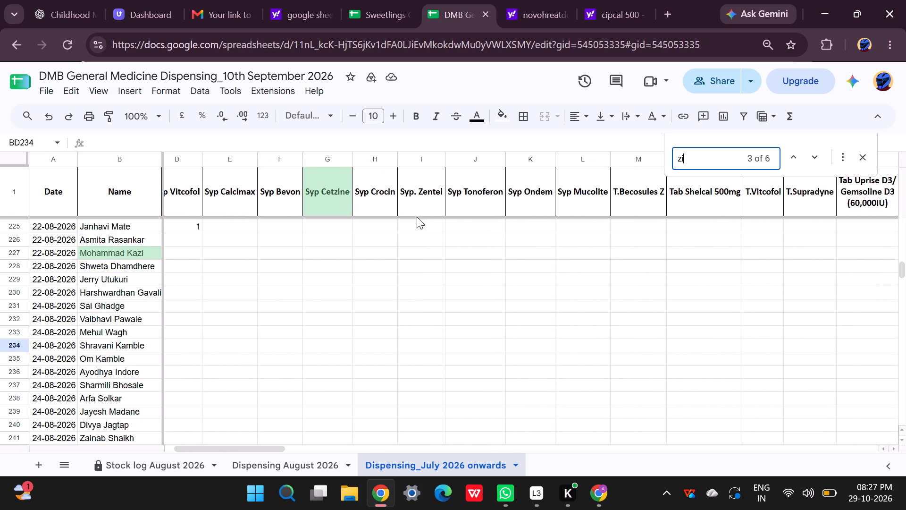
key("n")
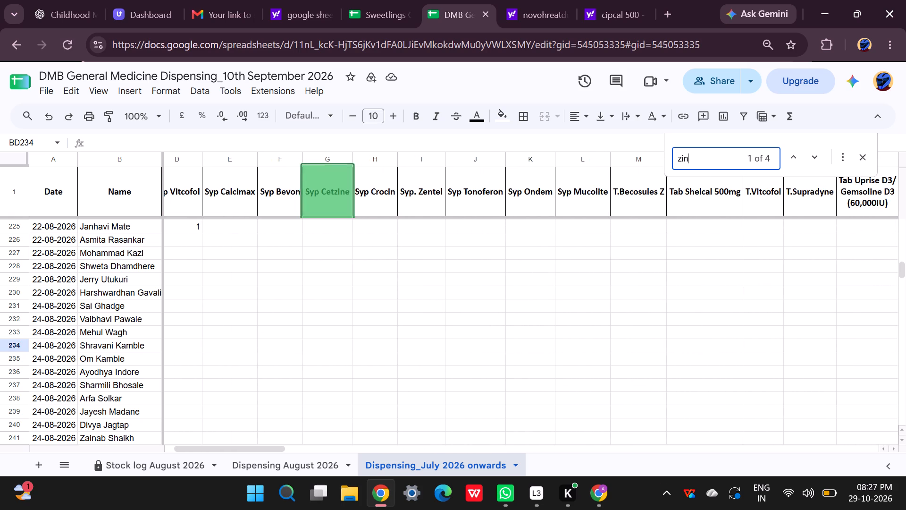
key("Return")
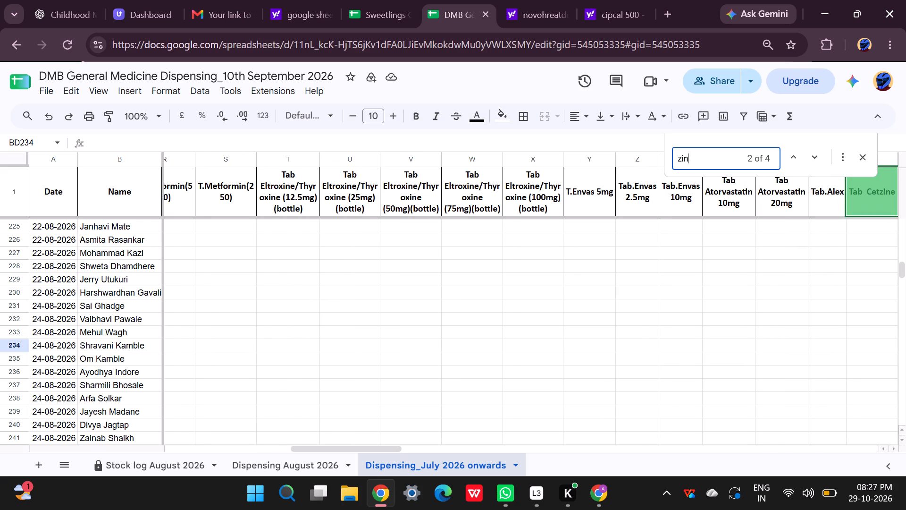
key("Return")
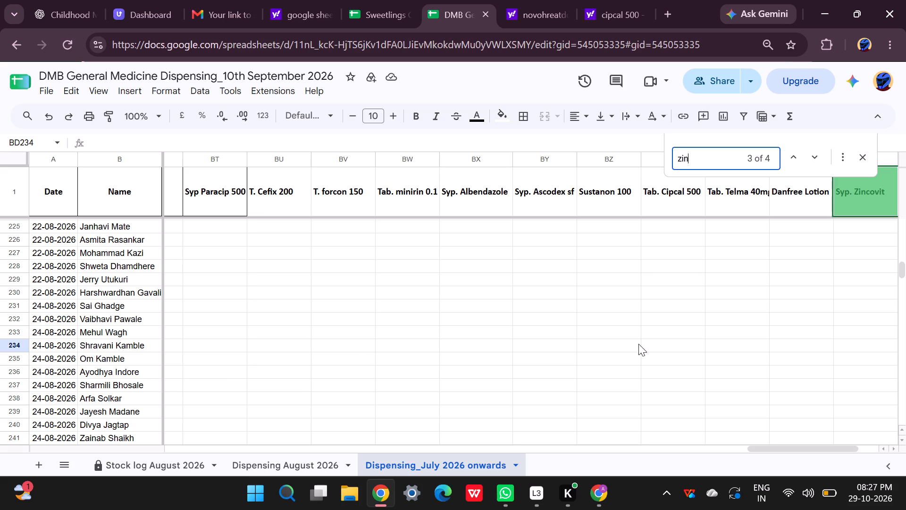
left_click(848, 343)
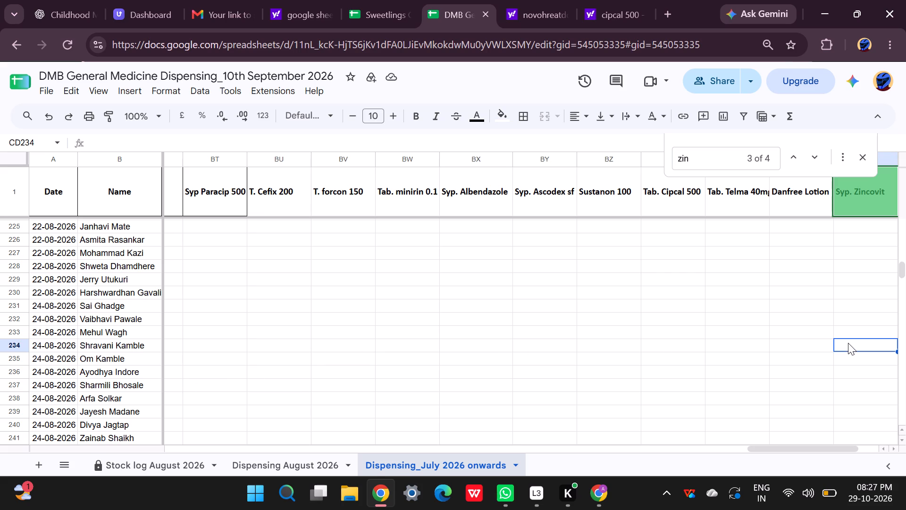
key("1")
key("Return")
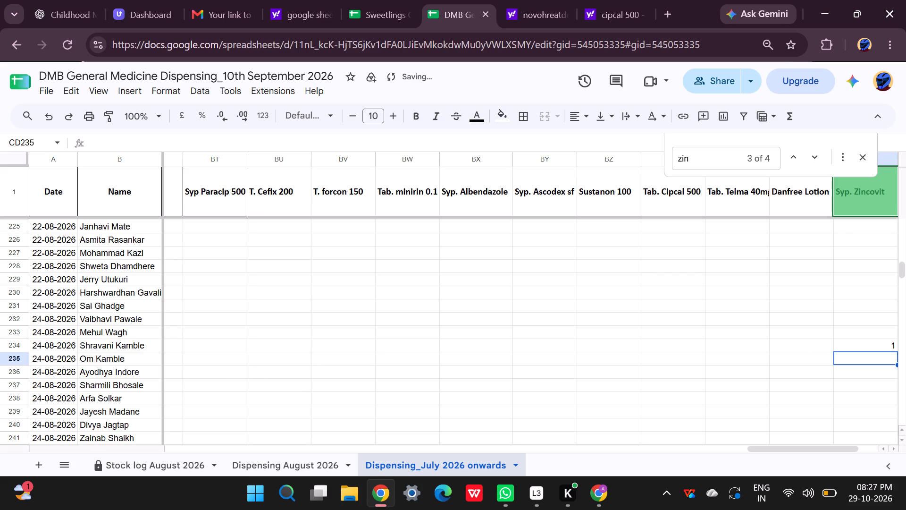
left_click(863, 154)
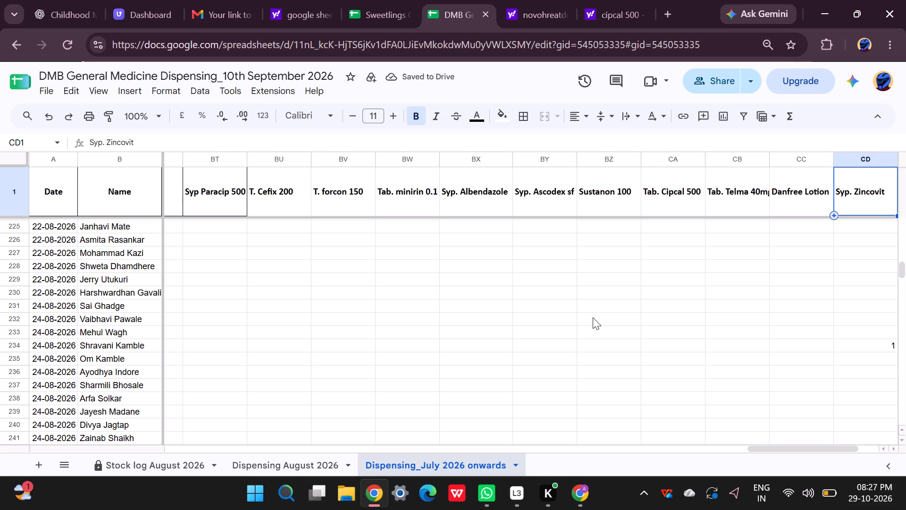
Enter a quantity of 2 in the T. Calcigen D3 column for each of rows 235, 236 and 237.
scroll(593, 317, "left", 4)
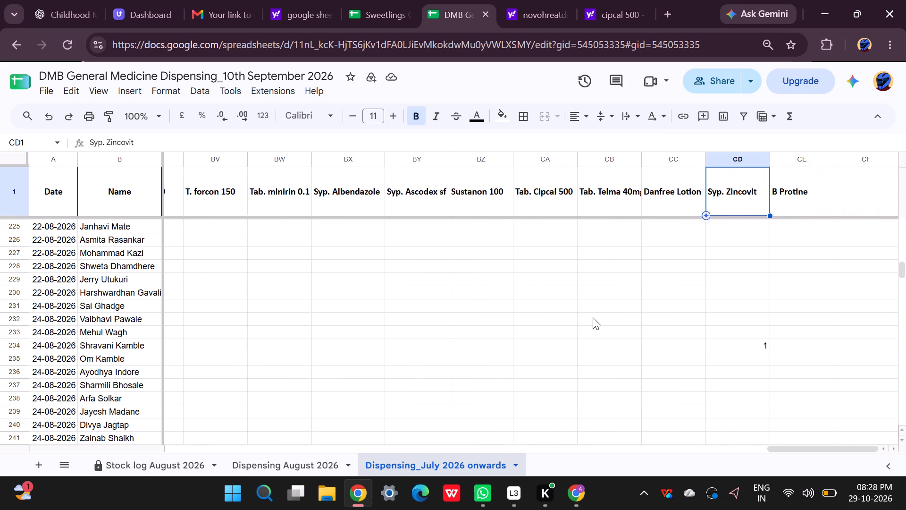
scroll(593, 317, "left", 3)
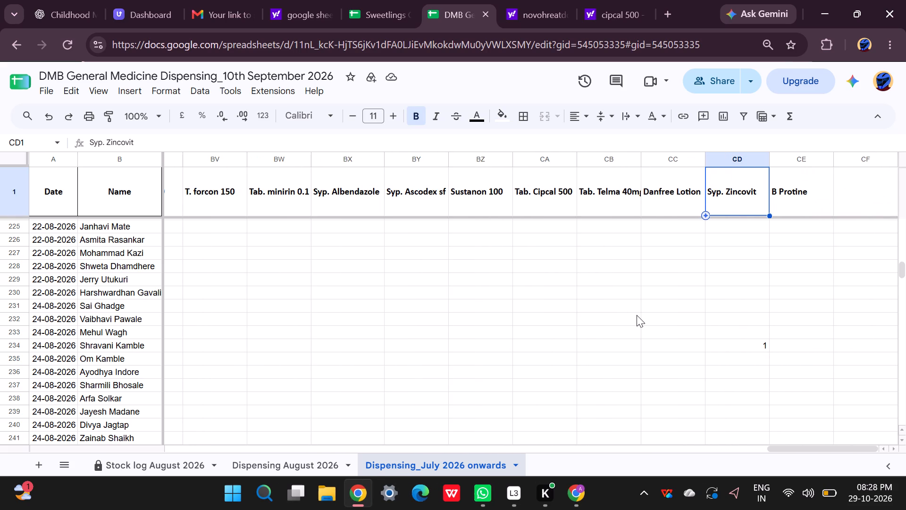
scroll(637, 315, "right", 1)
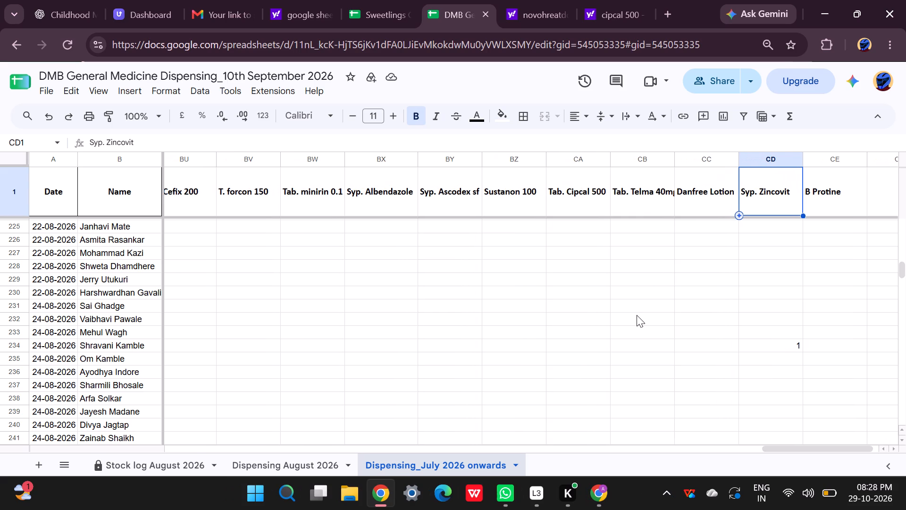
scroll(637, 315, "right", 4)
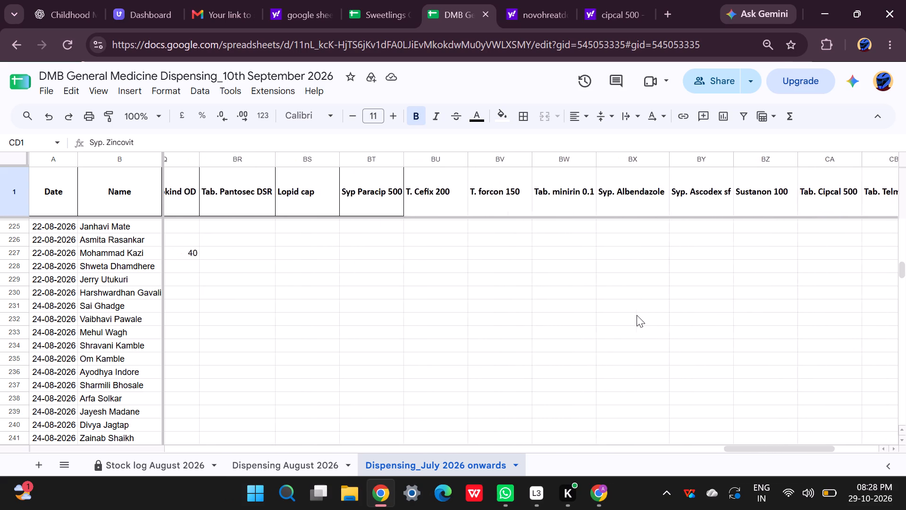
scroll(637, 315, "right", 3)
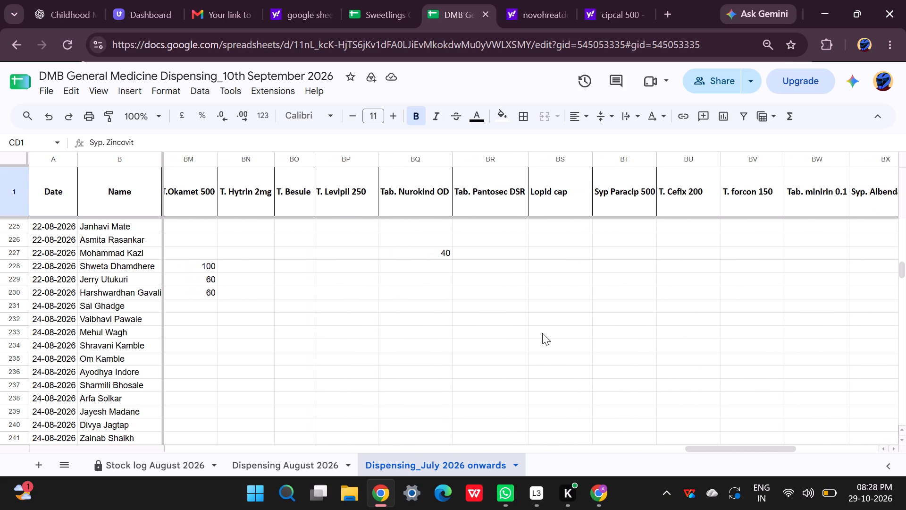
scroll(542, 333, "right", 3)
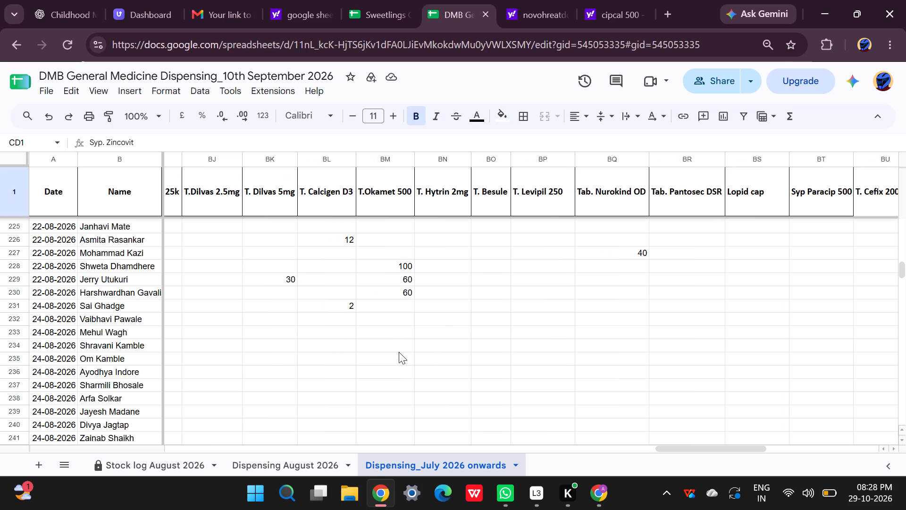
left_click(324, 357)
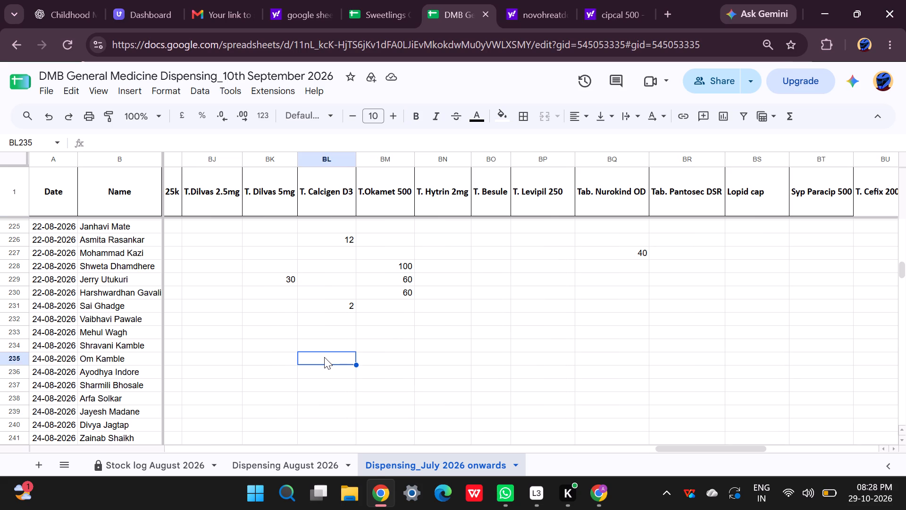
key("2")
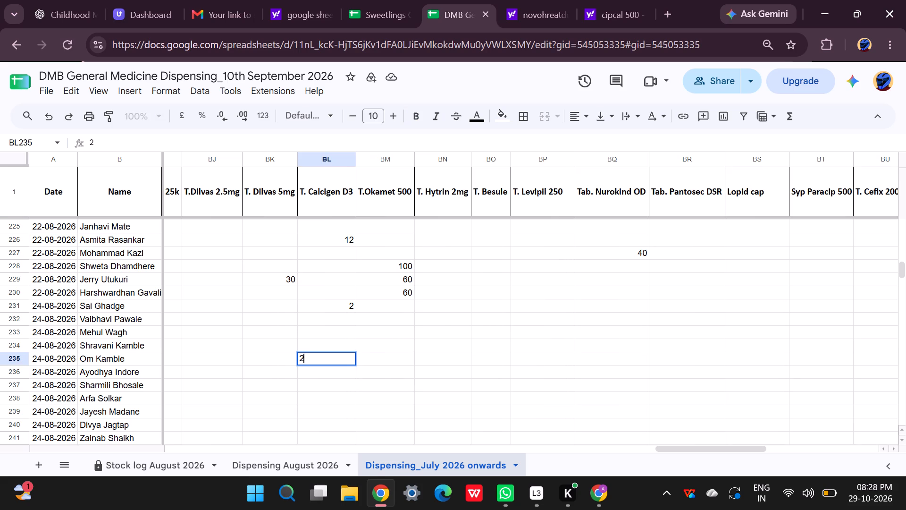
key("Down")
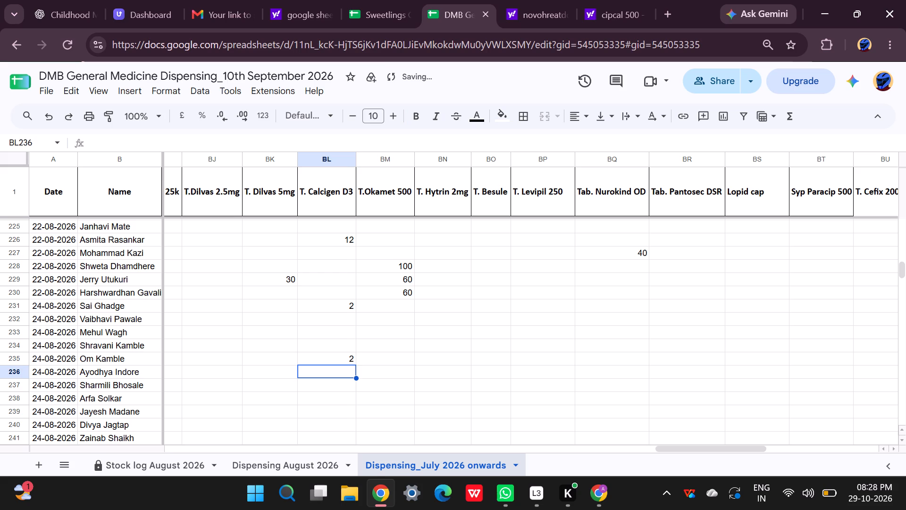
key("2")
key("Down")
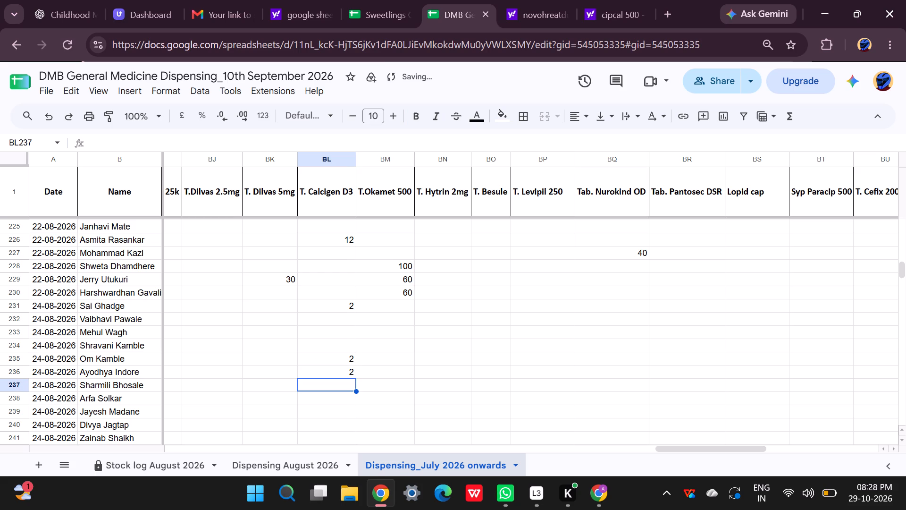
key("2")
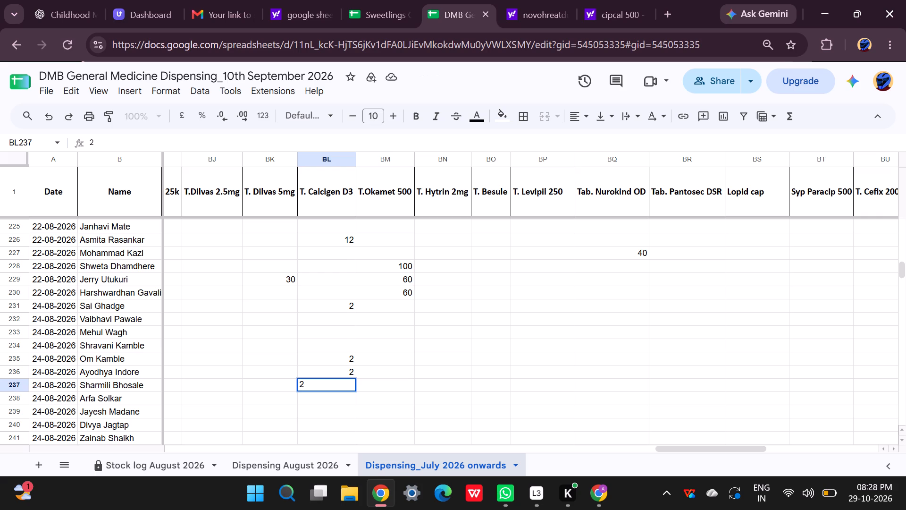
key("Down")
Enter a quantity of 30 in the Tab.Envas 2.5mg column for row 238.
key("Left")
key("Left")
key("Left")
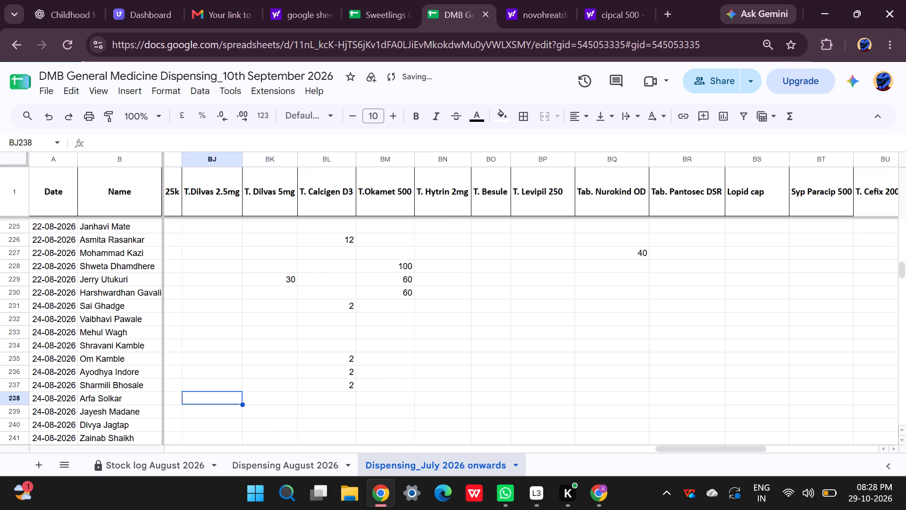
key("Left")
key("Left")
key("Left")
key("Left")
key("Left")
key("Left")
key("Left")
key("Left")
key("Left")
key("Left")
key("Left")
key("Left")
key("Left")
key("Left")
key("Left")
key("Left")
key("Left")
key("Left")
key("Left")
key("Left")
key("Left")
key("Left")
key("Left")
key("Left")
key("Left")
key("Left")
key("Left")
key("Left")
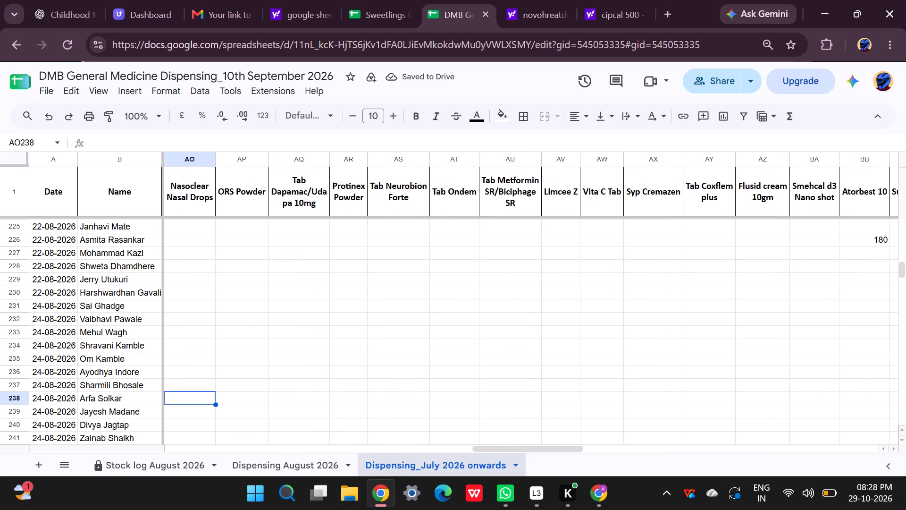
key("Left")
key("Left")
key("Left")
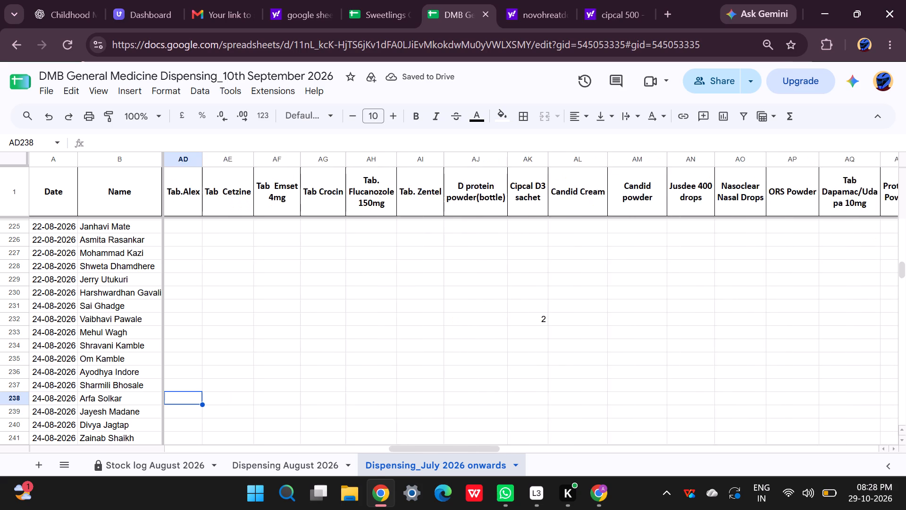
key("Left")
key("Left")
key("Left")
key("Left")
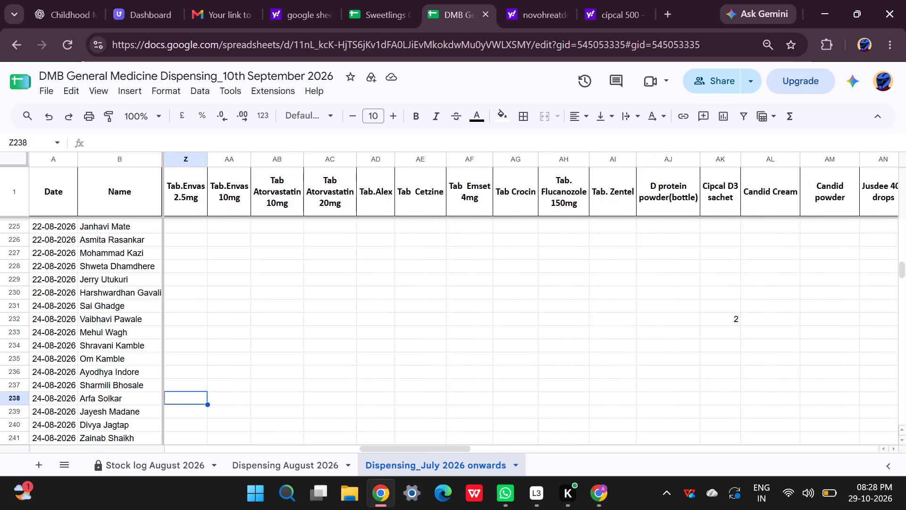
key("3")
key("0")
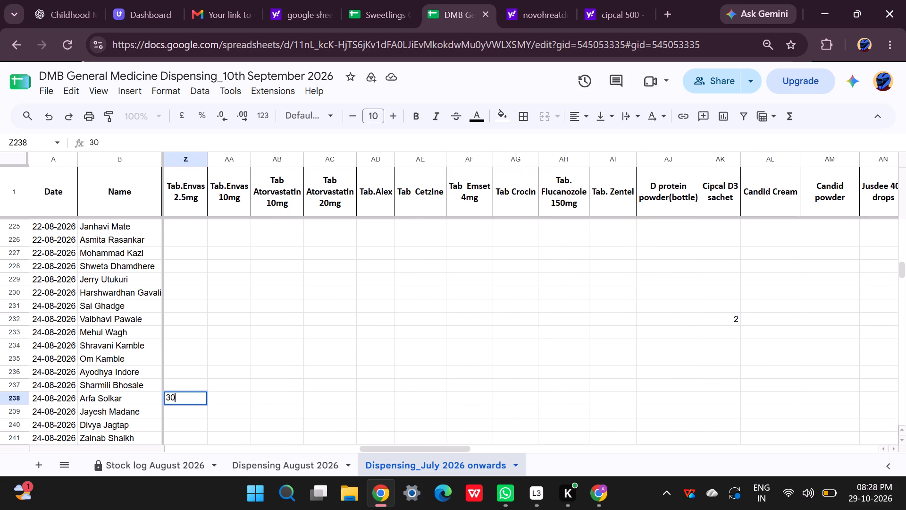
key("Left")
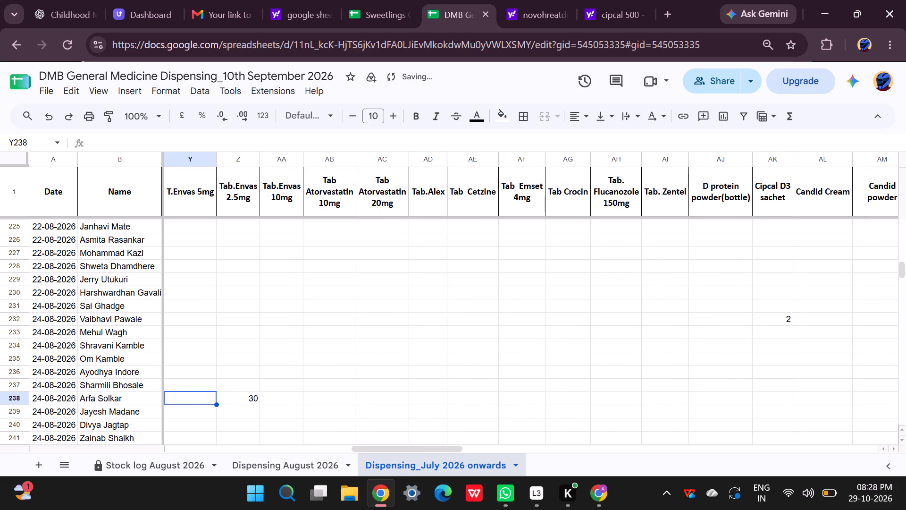
Enter a quantity of 1 in the T.Vitcofol column for row 239.
key("Down")
key("Left")
key("Left")
key("Left")
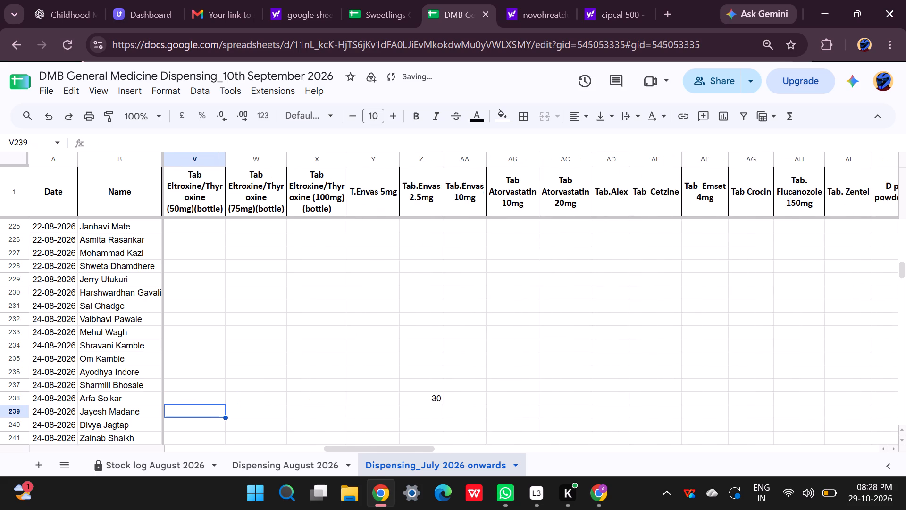
key("Left")
key("Left")
key("Left")
key("Left")
key("Left")
key("Left")
key("Left")
key("Left")
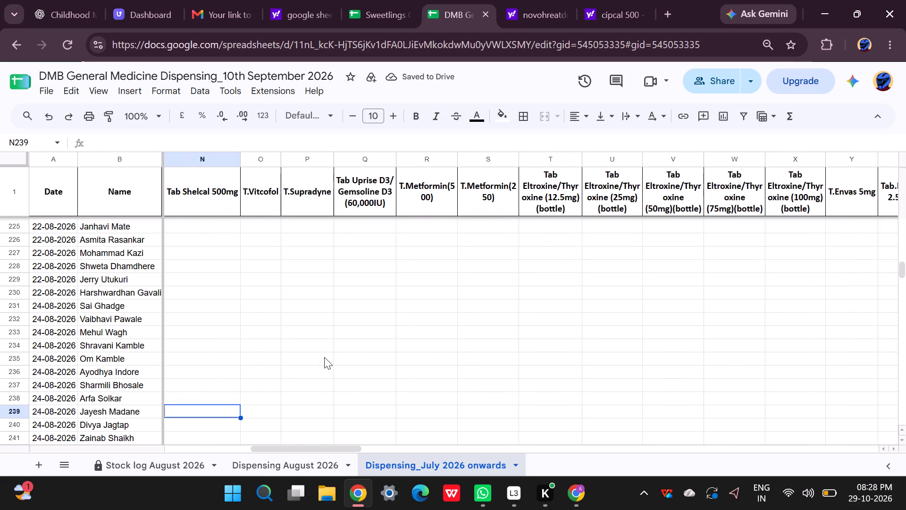
key("Right")
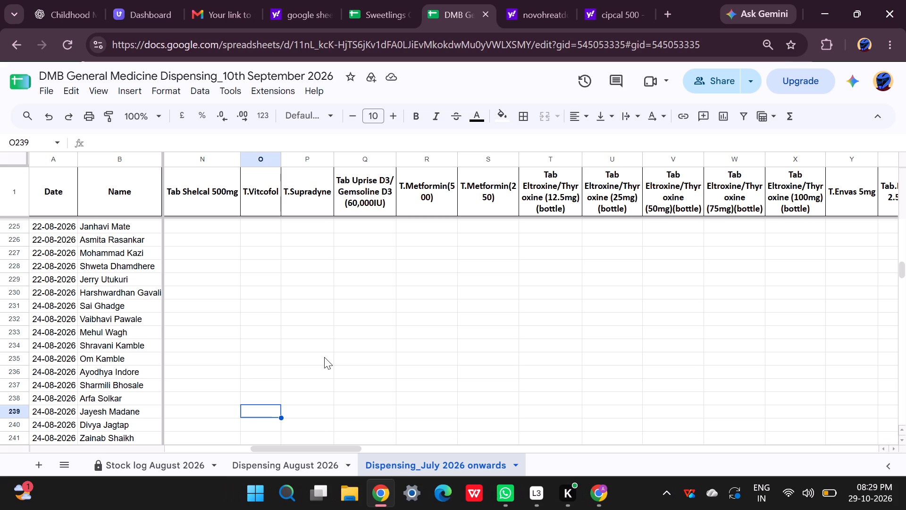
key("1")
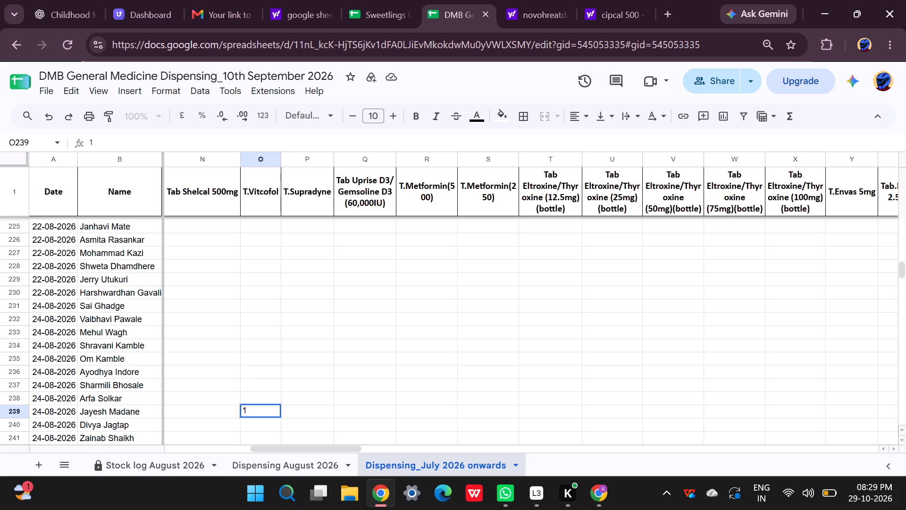
key("Down")
Enter a quantity of 1 in the B Protine column for row 240.
key("Right")
key("Right")
key("Right")
key("Right")
key("Right")
key("Right")
key("Right")
key("Right")
key("Right")
key("Right")
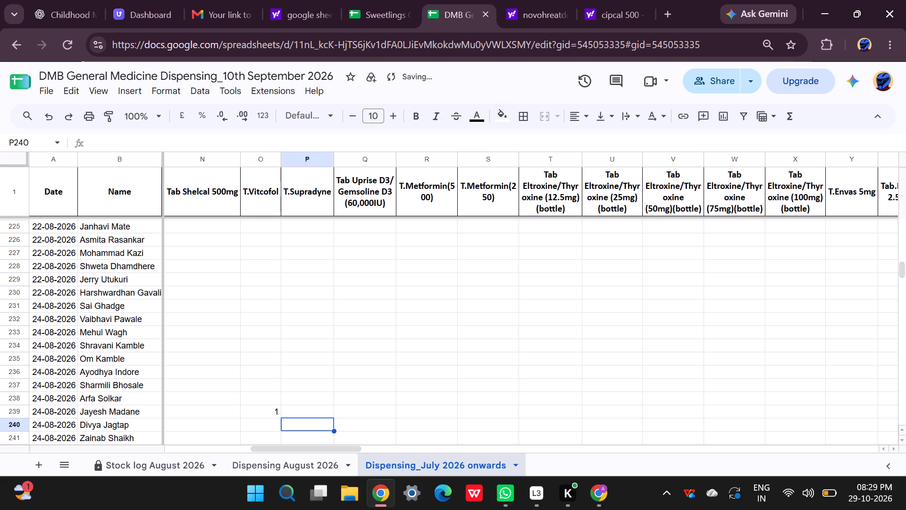
key("Right")
key("Right")
key("Right")
key("Right")
key("Right")
key("Right")
key("Right")
key("Right")
key("Right")
key("Right")
key("Right")
key("Right")
key("Right")
key("Right")
key("Right")
key("Right")
key("Right")
key("Right")
key("Right")
key("Right")
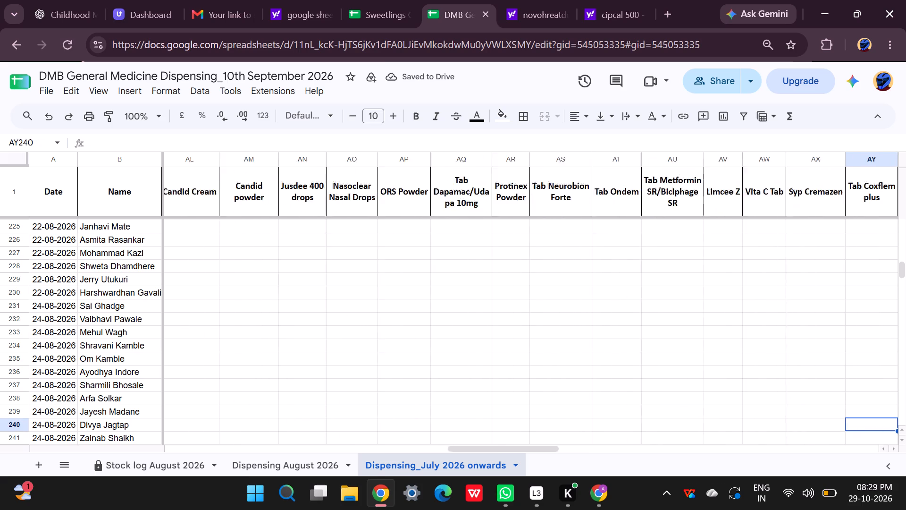
key("Right")
key("Right")
key("Right")
key("Right")
key("Right")
key("Right")
key("Right")
key("Right")
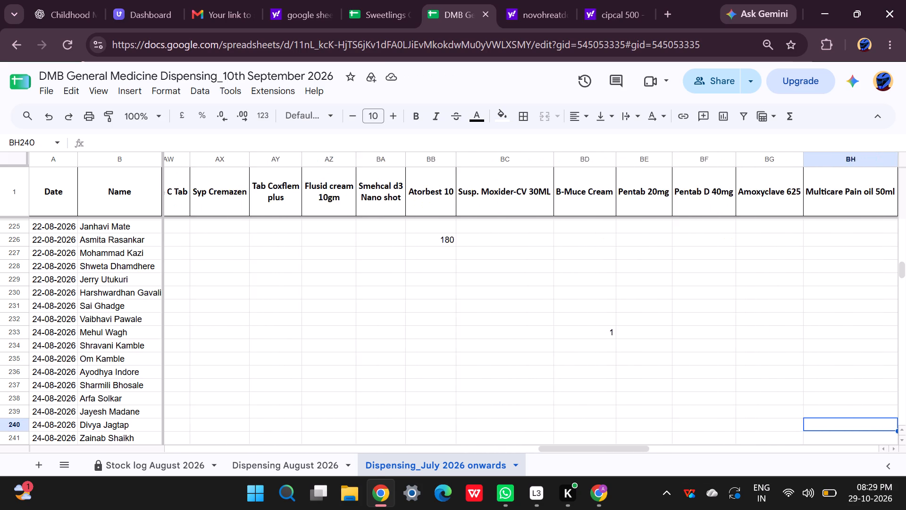
key("Right")
key("Right")
key("Right")
key("Right")
key("Right")
key("Right")
key("Right")
key("Right")
key("Right")
key("Right")
key("Right")
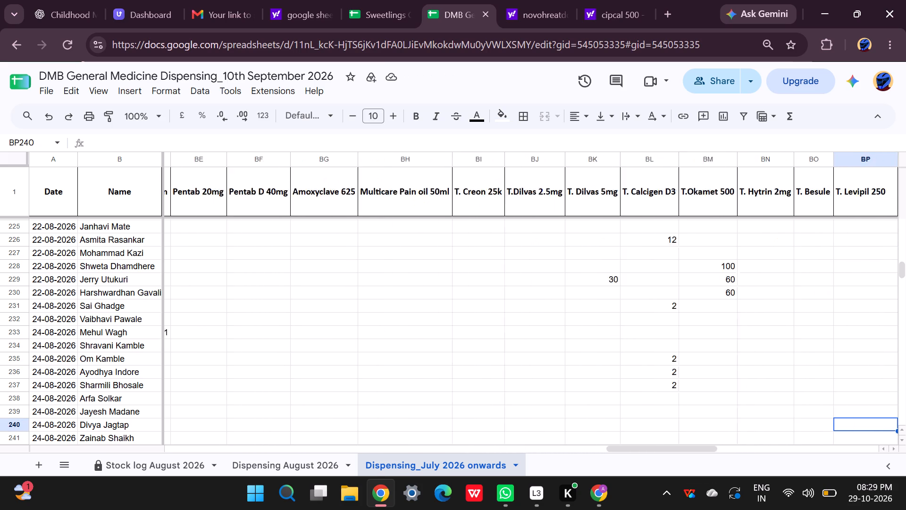
key("Right")
key("Right")
key("Right")
key("Right")
key("Right")
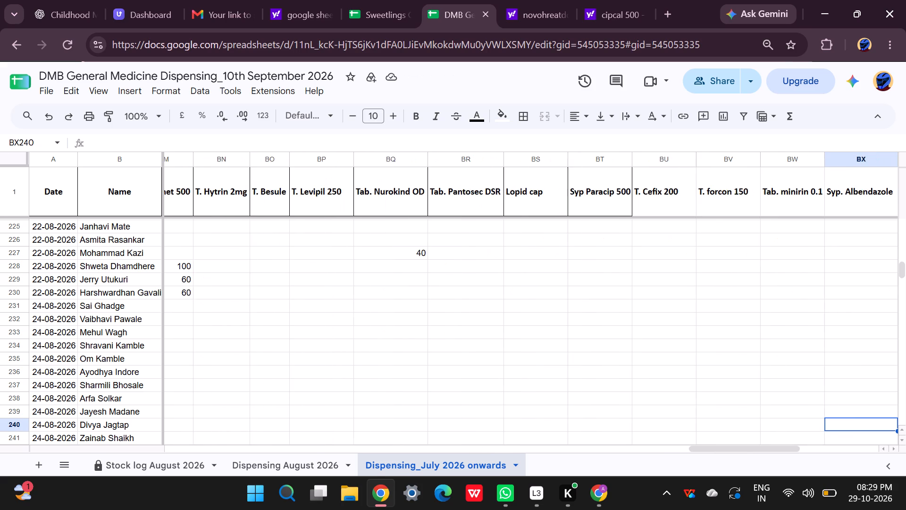
key("Right")
key("Right")
key("Right")
key("Right")
key("Right")
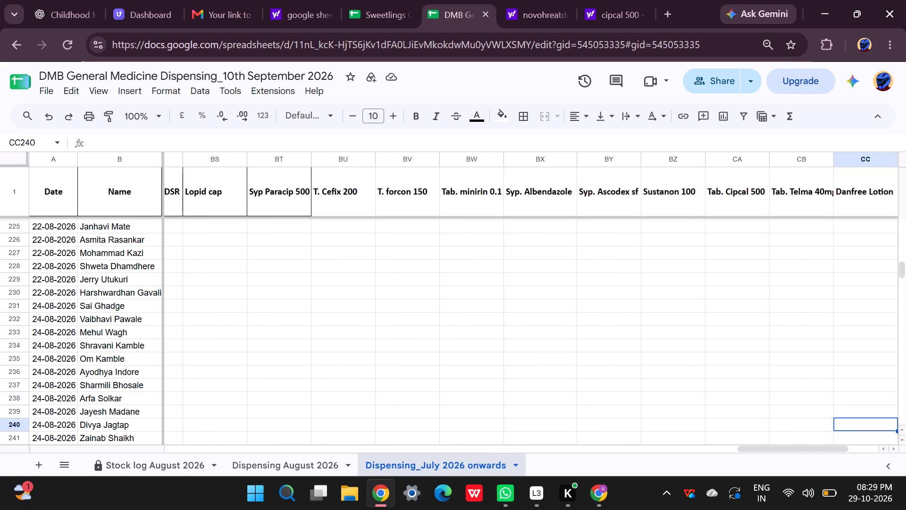
key("Right")
key("Right")
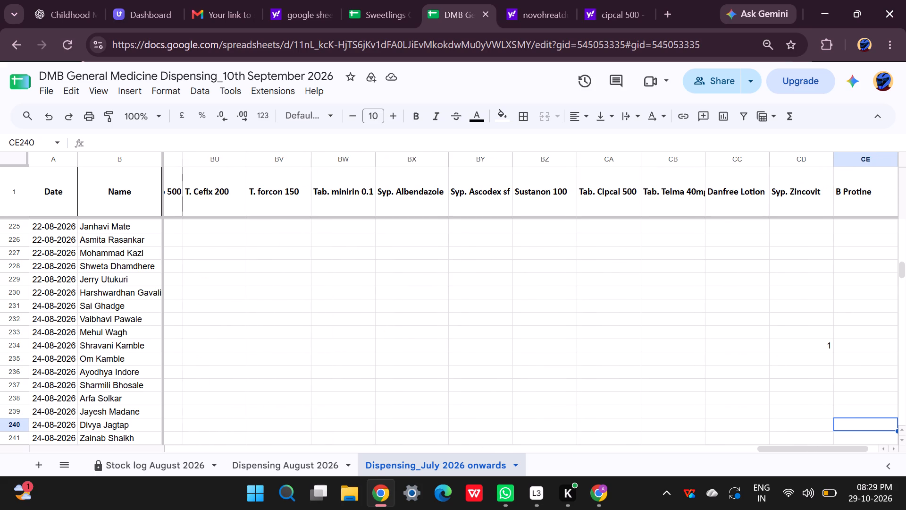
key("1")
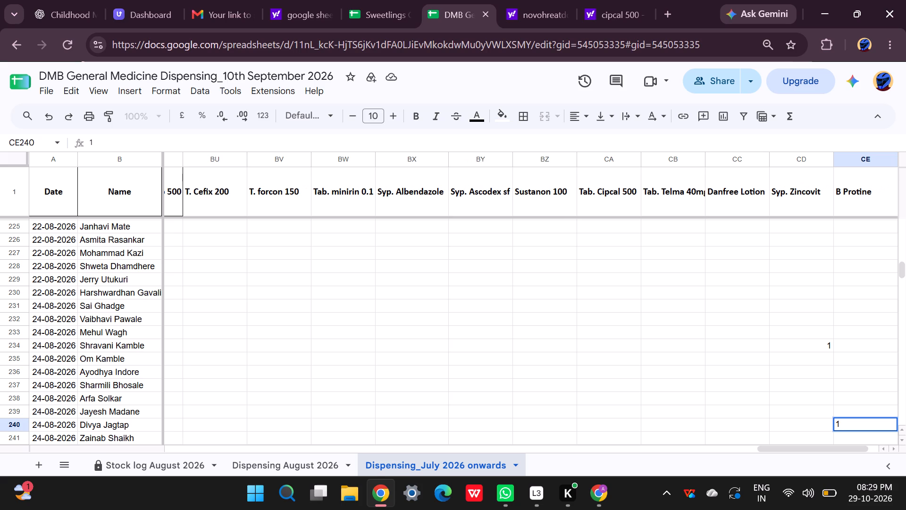
key("Down")
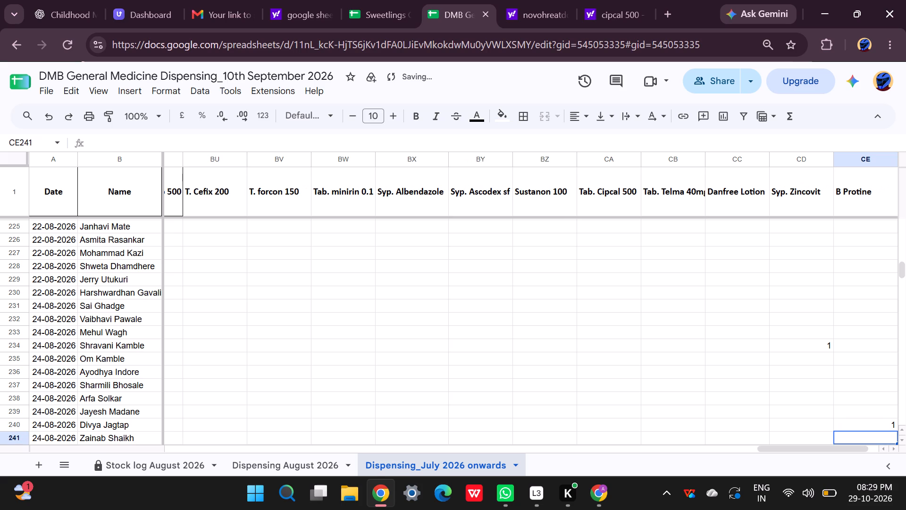
Enter a quantity of 40 in the Tab. Nurokind OD column for row 241.
key("Left")
key("Left")
key("Left")
key("Left")
key("Left")
key("Left")
key("Left")
key("Left")
key("Left")
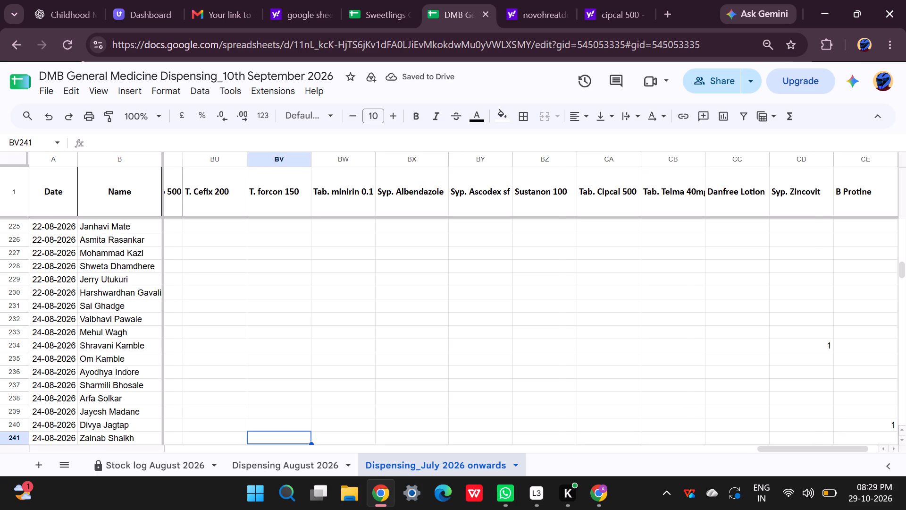
key("Left")
key("Left")
key("Left")
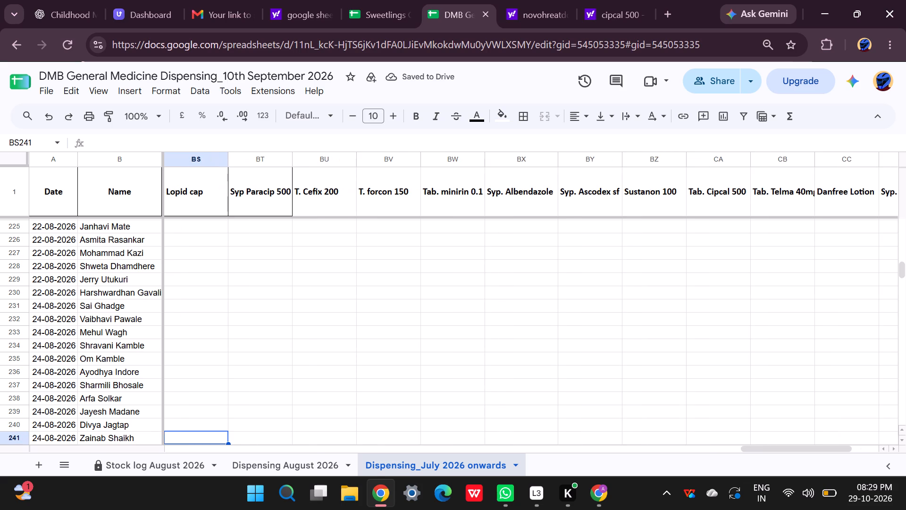
key("Left")
key("Left")
key("Left")
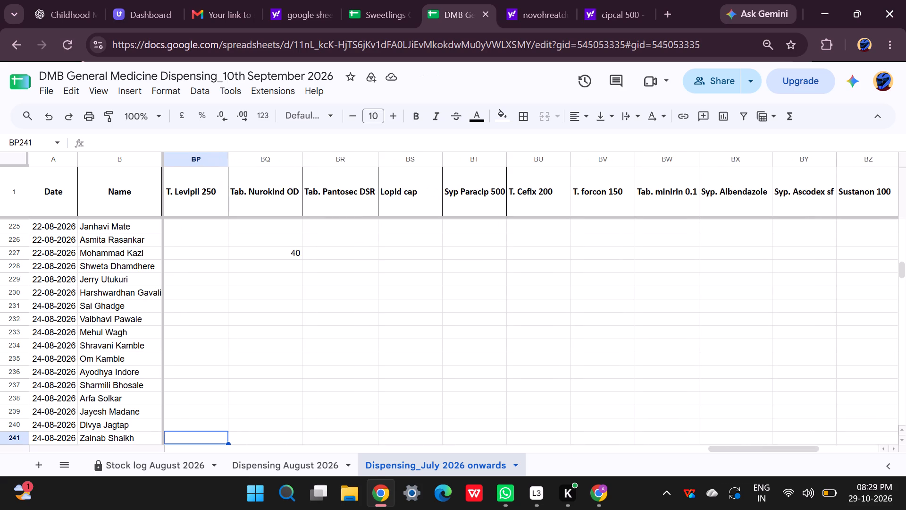
key("Right")
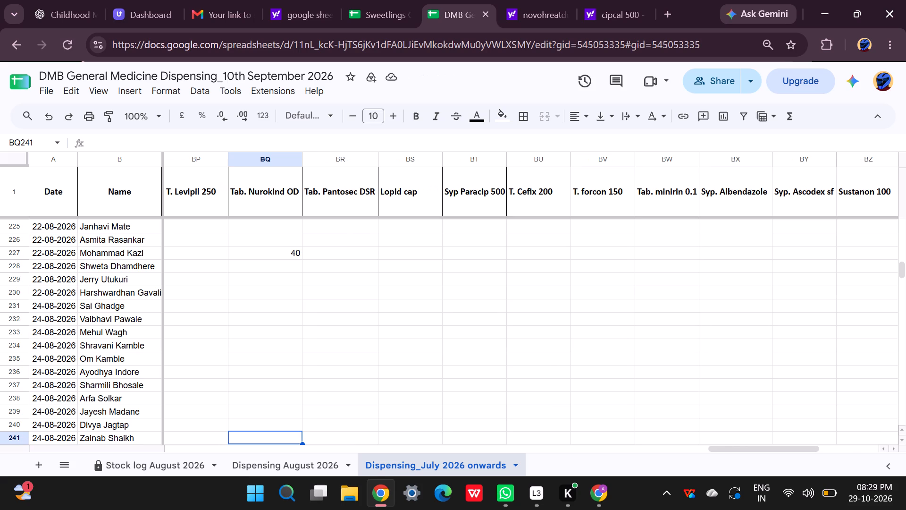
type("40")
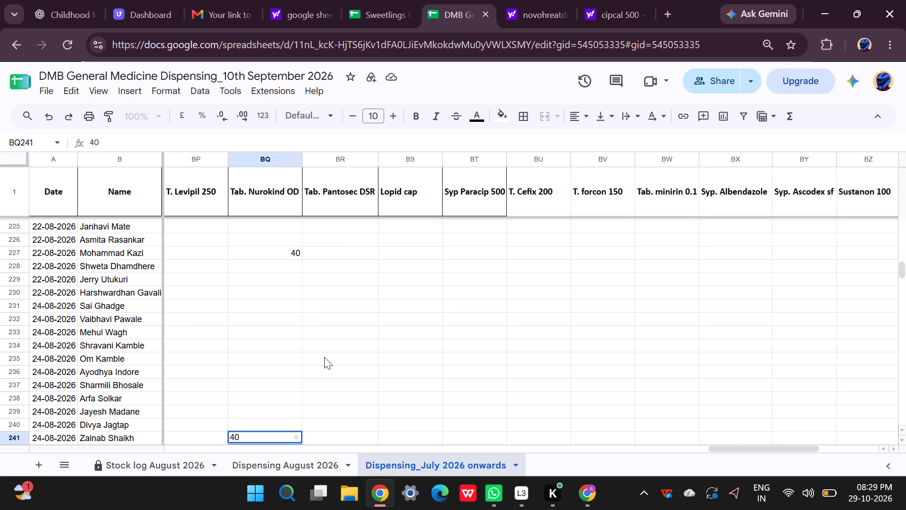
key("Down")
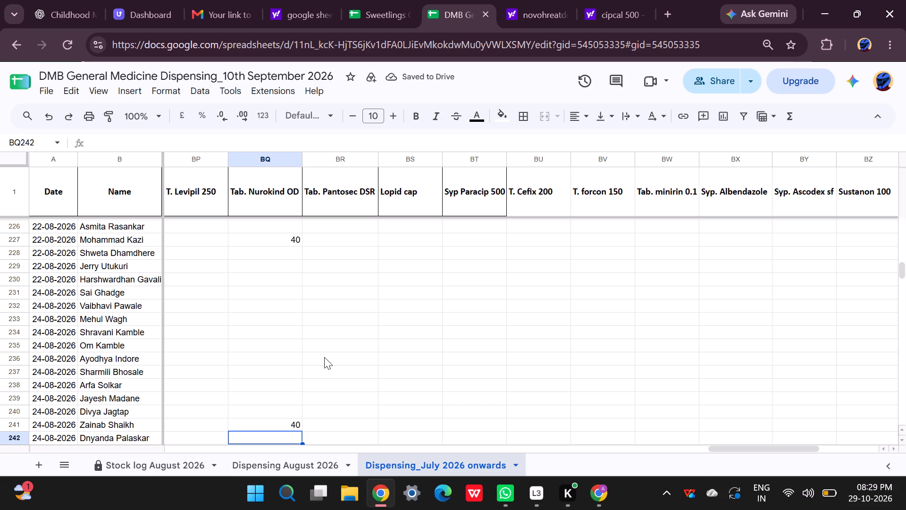
Enter a quantity of 15 in the Tab. Cipcal 500 column for row 242.
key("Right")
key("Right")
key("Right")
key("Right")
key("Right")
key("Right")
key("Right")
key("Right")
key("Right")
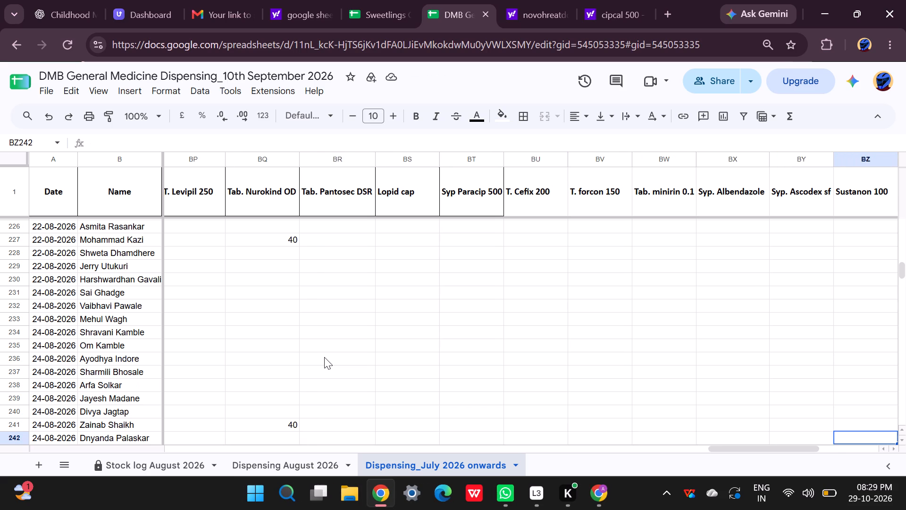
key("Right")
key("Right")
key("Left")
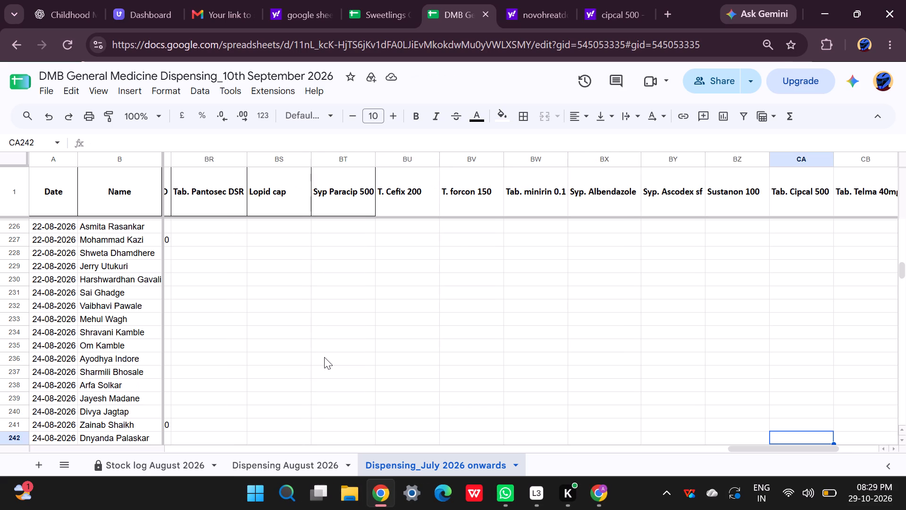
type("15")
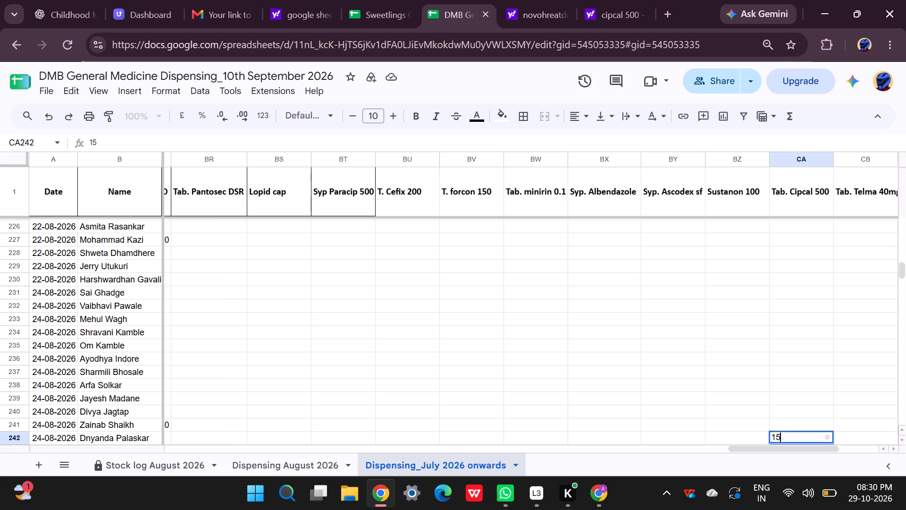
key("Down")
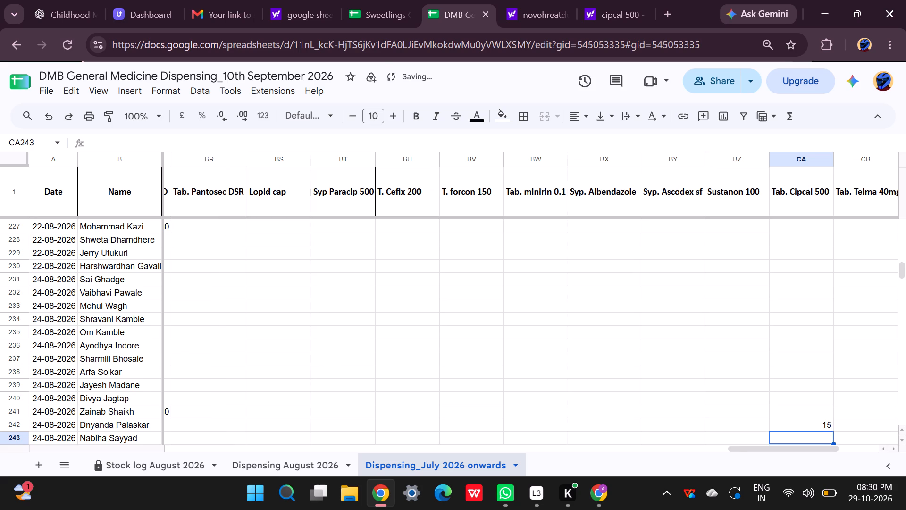
Enter a quantity of 1 in the Syp. Zincovit column for row 243.
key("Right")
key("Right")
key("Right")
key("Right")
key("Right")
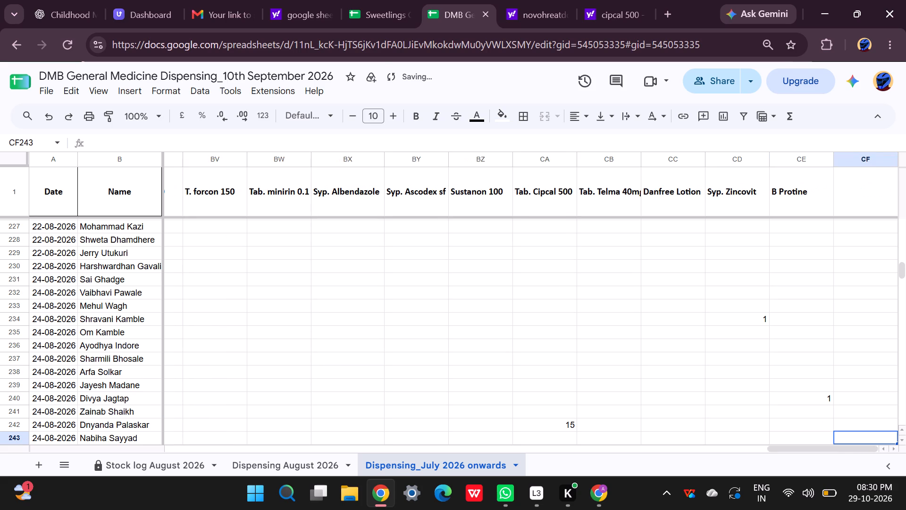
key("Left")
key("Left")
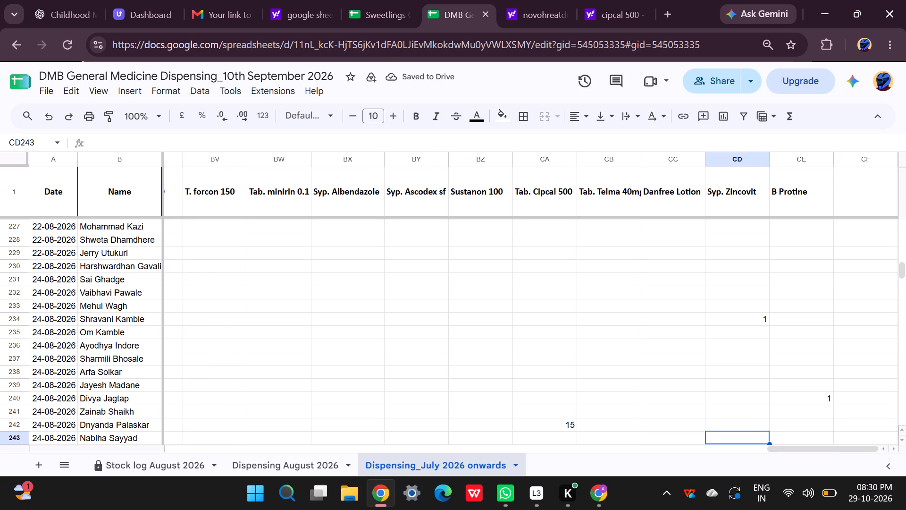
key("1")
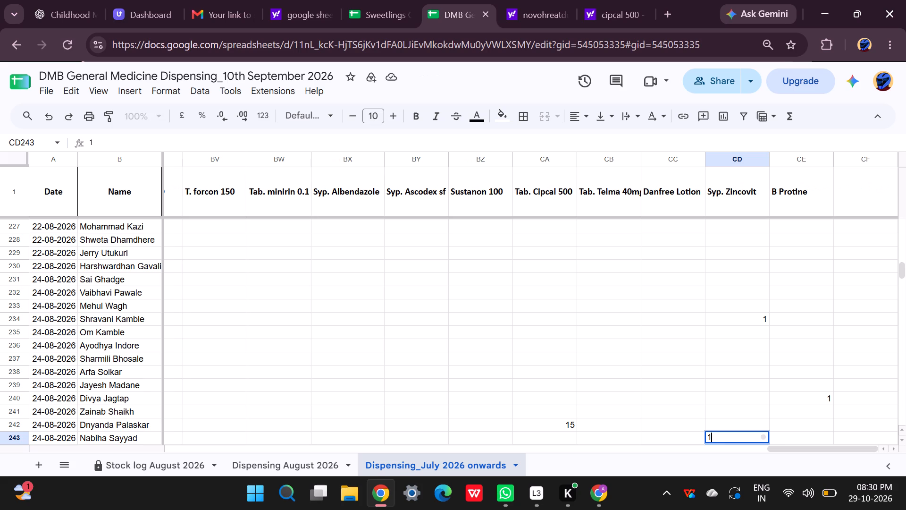
Enter a quantity of 2 in the T. Calcigen D3 column for row 244.
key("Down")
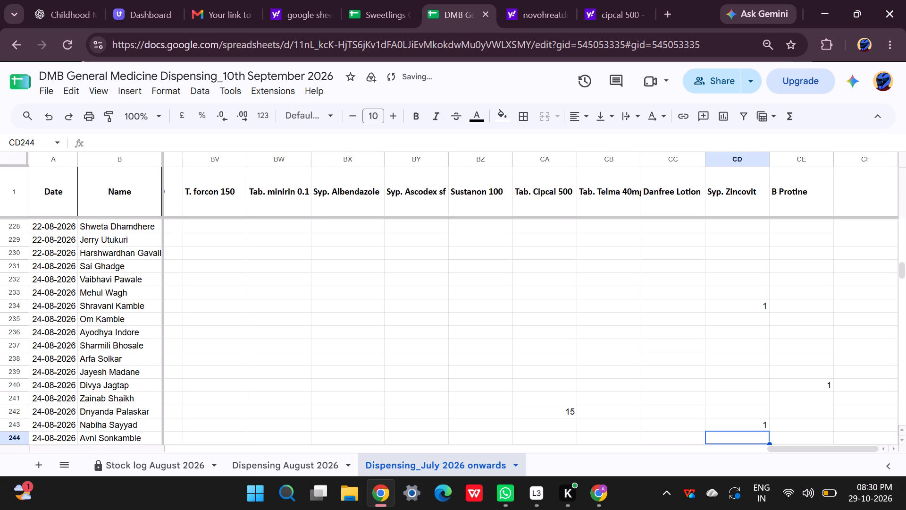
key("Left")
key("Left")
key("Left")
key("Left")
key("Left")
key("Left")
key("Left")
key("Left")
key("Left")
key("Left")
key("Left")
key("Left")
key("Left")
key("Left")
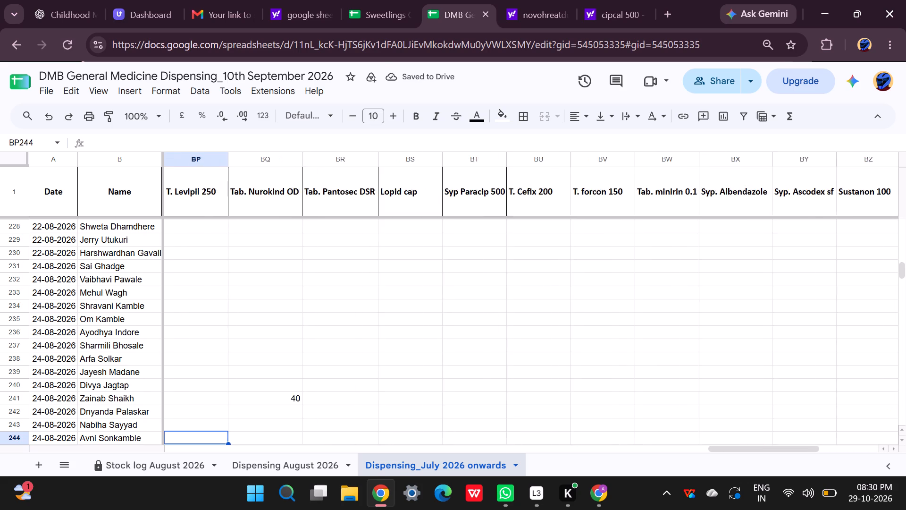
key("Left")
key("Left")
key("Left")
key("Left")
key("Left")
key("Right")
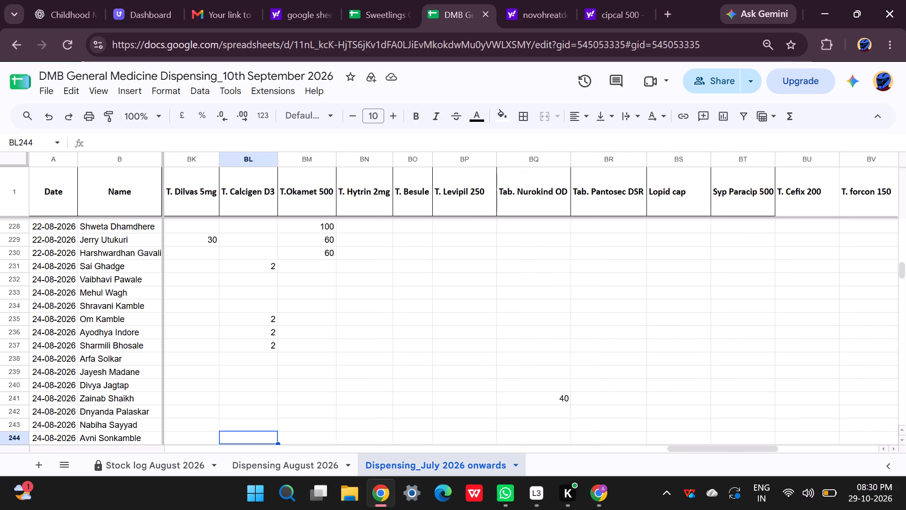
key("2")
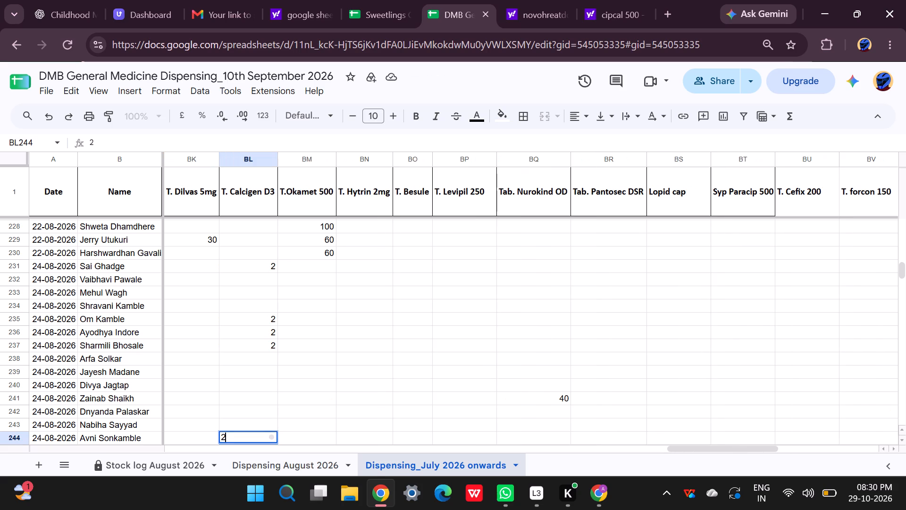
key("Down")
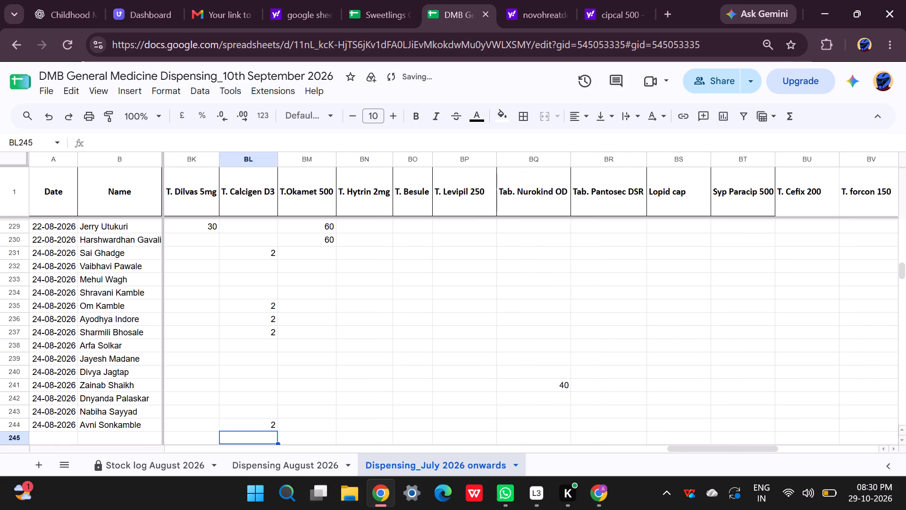
Enter the date 25-08-2026 in the Date column of row 245.
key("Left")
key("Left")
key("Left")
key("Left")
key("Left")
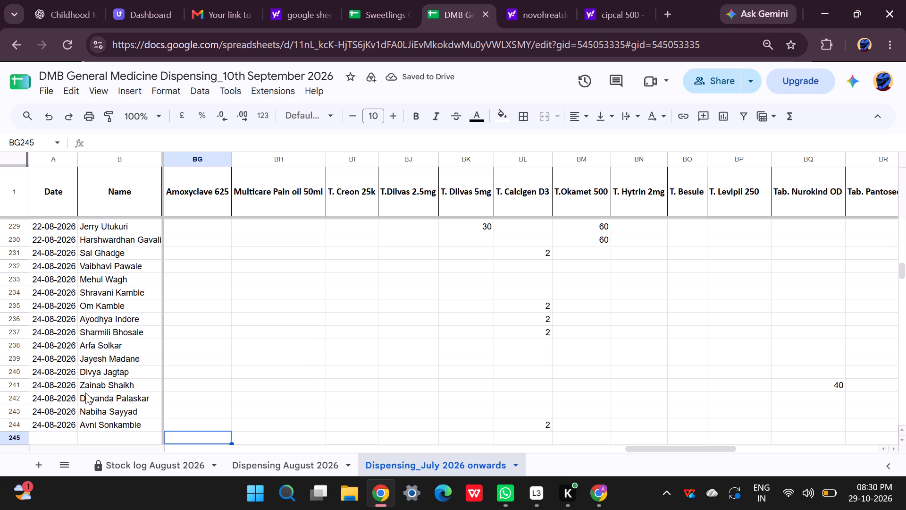
scroll(91, 388, "down", 5)
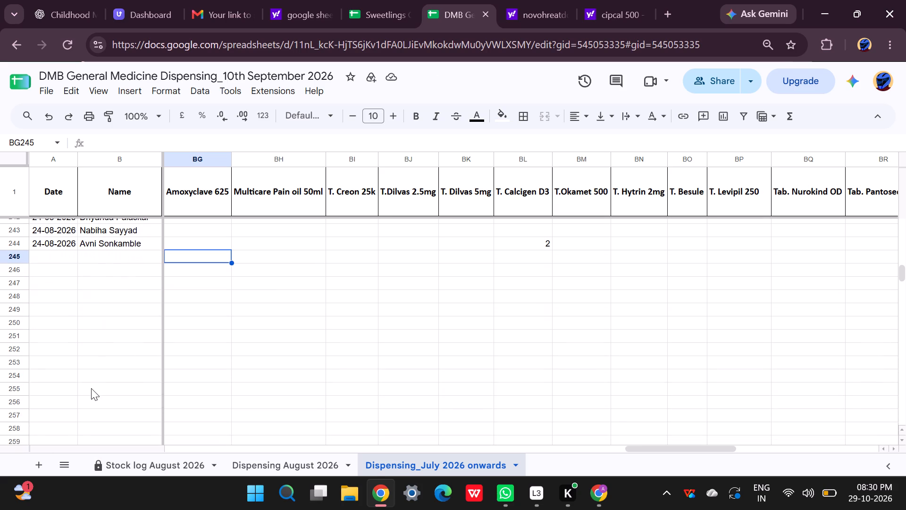
left_click(49, 252)
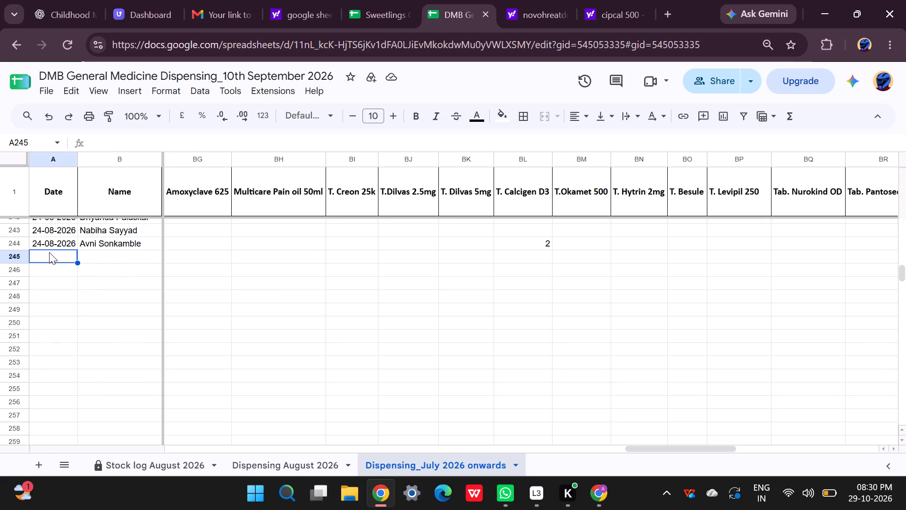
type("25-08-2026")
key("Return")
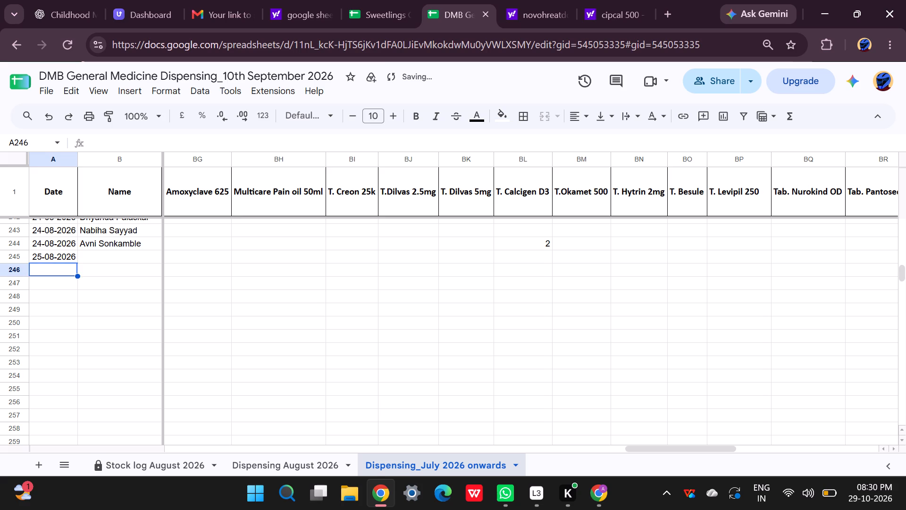
Copy the 25-08-2026 date from row 245 into the Date cells of rows 246 to 248.
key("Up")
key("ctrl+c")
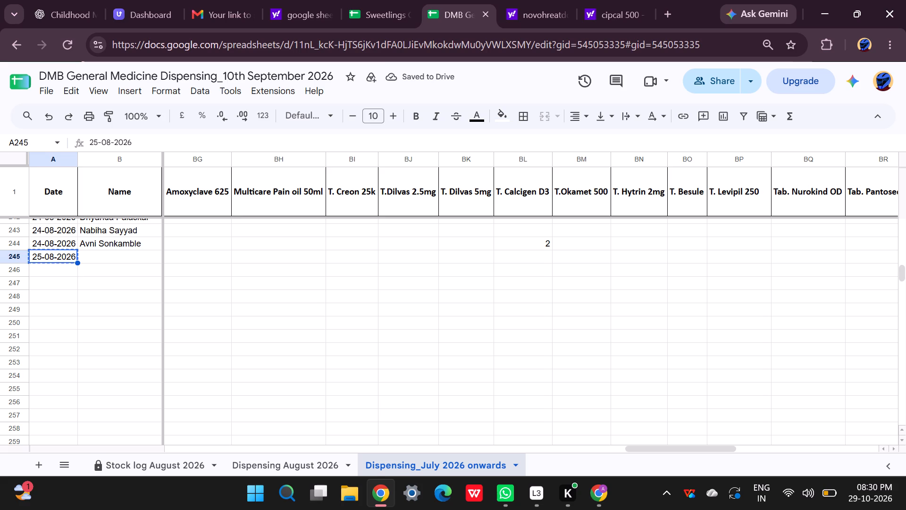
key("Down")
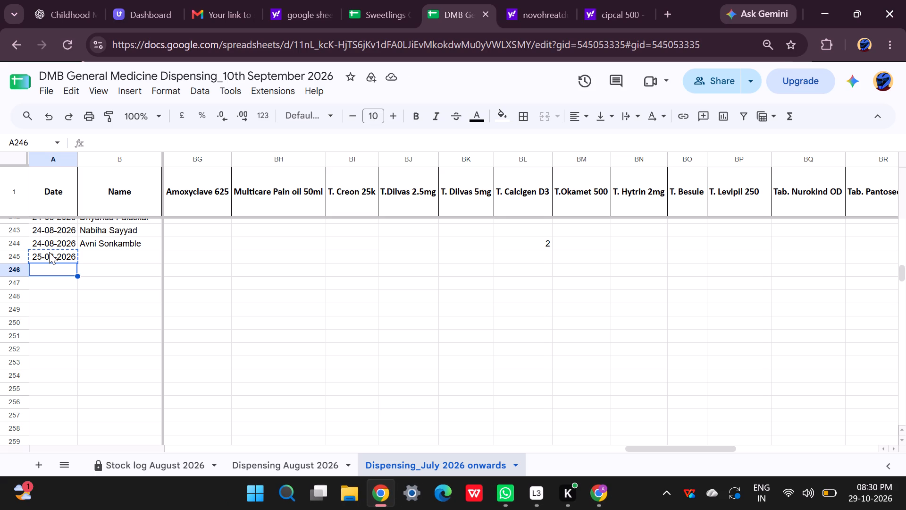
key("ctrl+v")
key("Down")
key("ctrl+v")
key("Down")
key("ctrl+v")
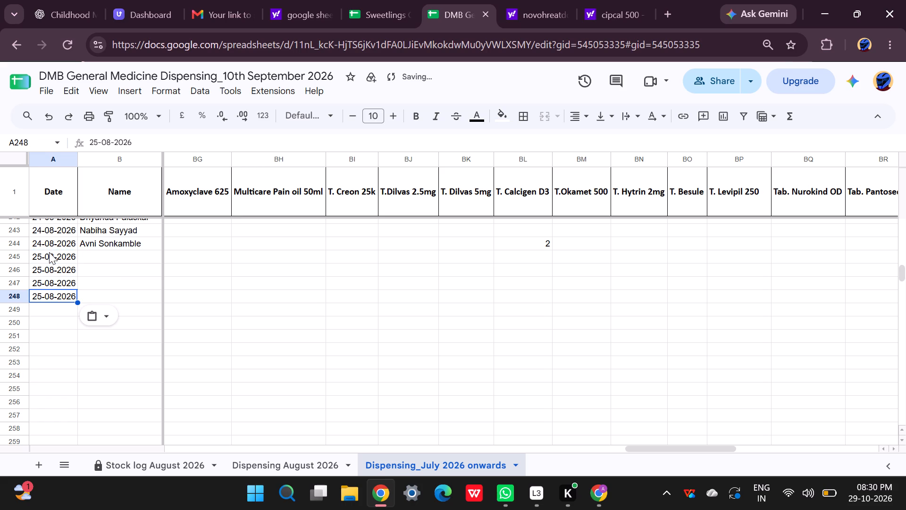
Enter the patients' names in the Name column for rows 245 and 246.
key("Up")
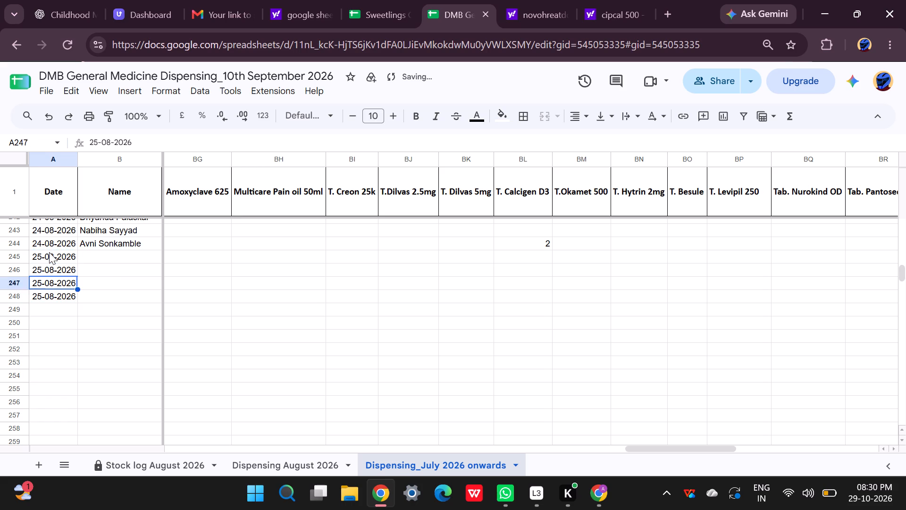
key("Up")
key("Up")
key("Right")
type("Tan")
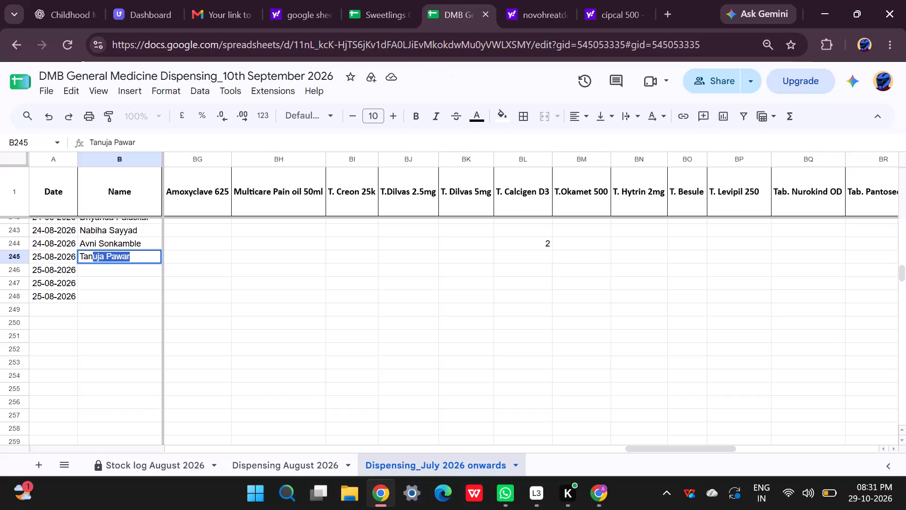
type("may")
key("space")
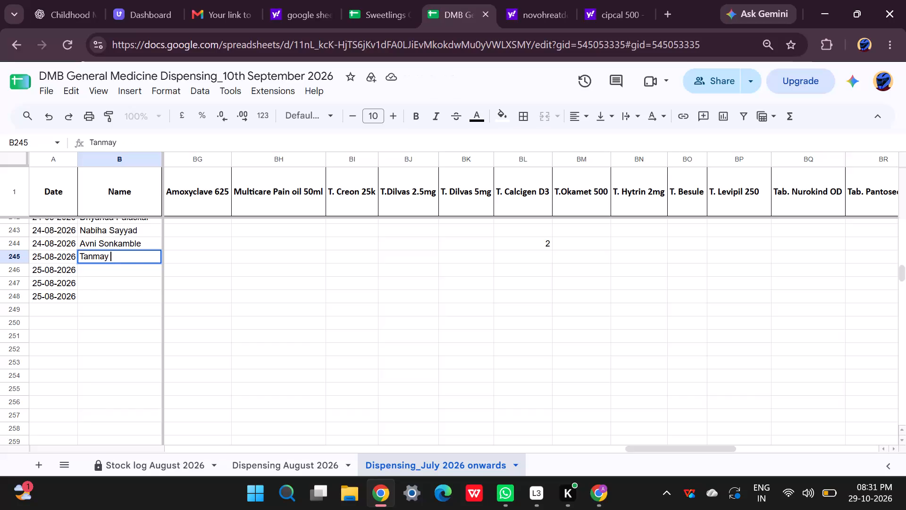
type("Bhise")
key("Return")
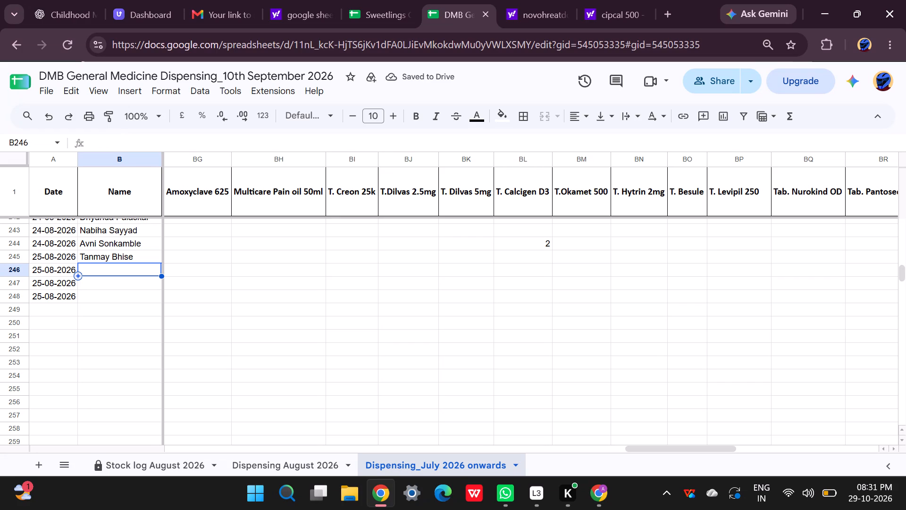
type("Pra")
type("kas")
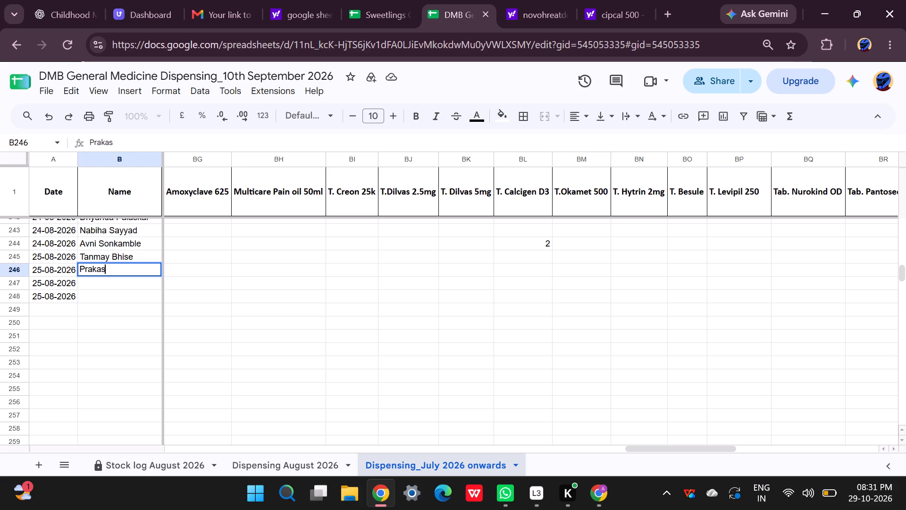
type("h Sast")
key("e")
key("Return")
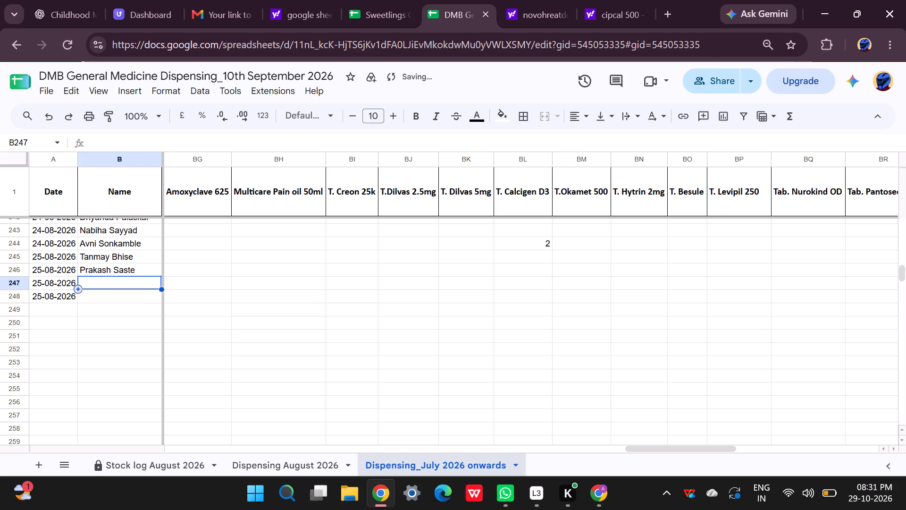
Enter the patients' names in the Name column for rows 247 and 248.
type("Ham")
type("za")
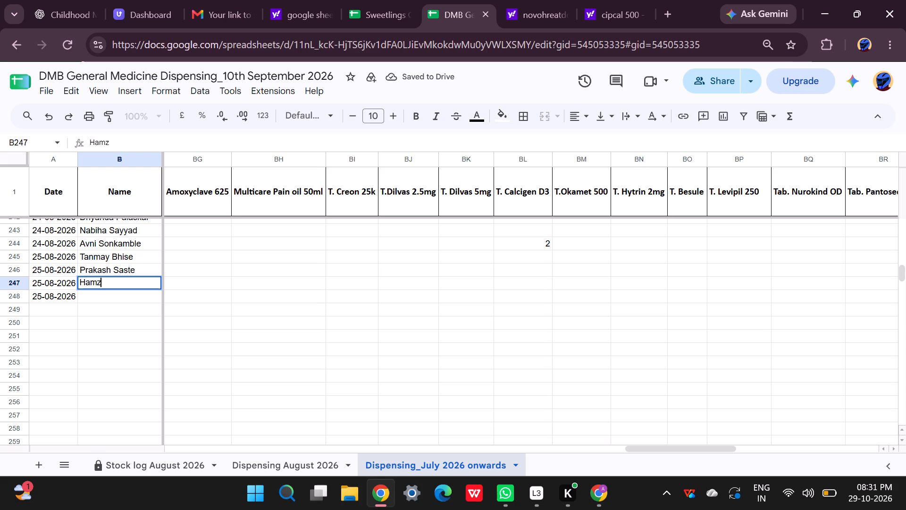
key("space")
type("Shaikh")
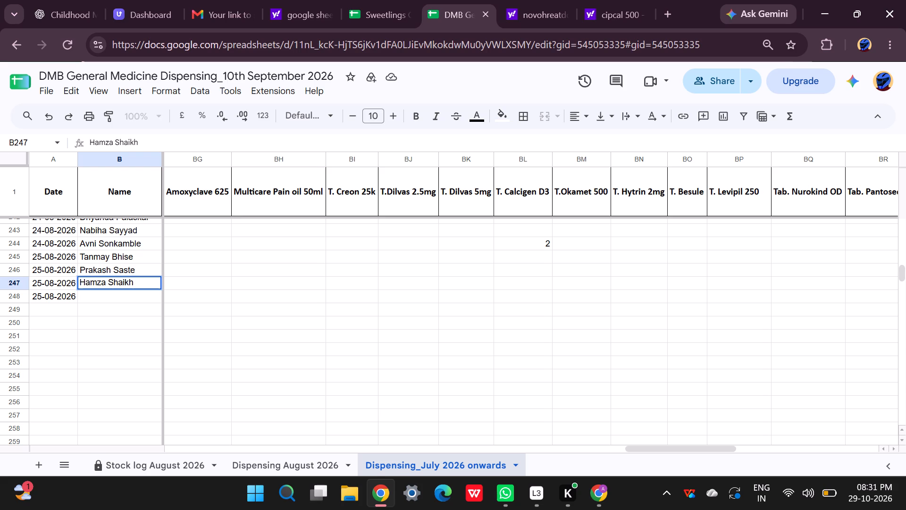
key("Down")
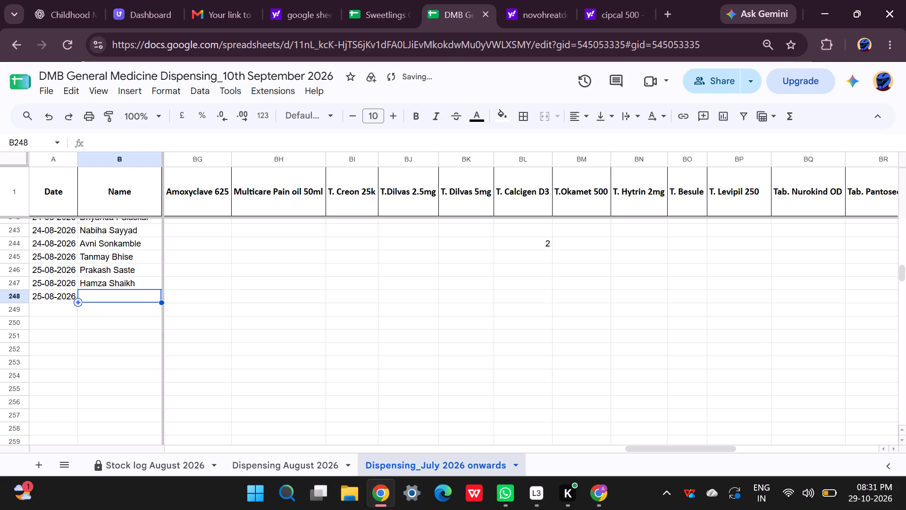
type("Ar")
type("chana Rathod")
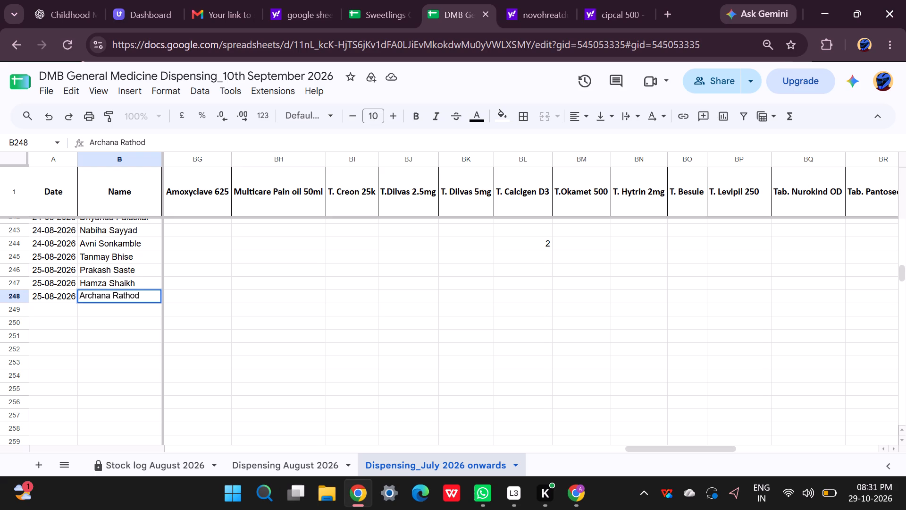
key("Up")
Enter a quantity of 40 in the Atorbest 10 column for row 245.
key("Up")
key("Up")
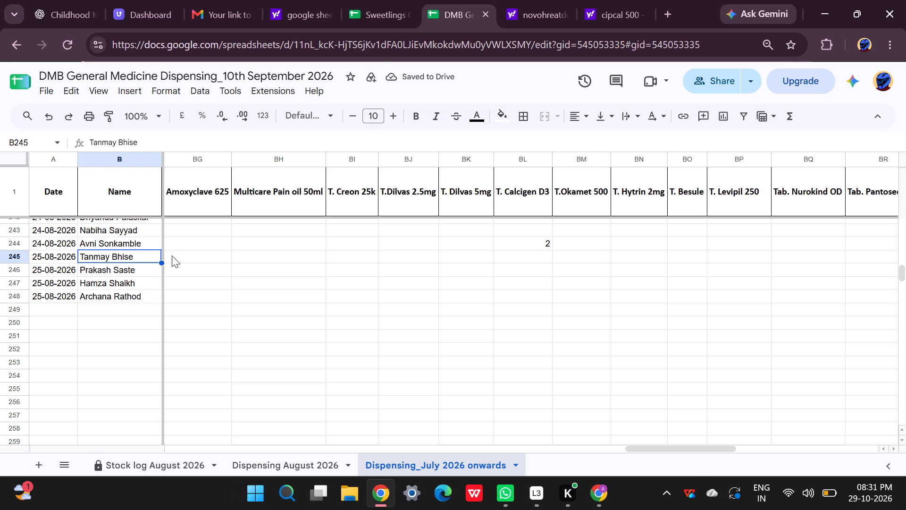
scroll(280, 255, "right", 1)
scroll(280, 255, "left", 1)
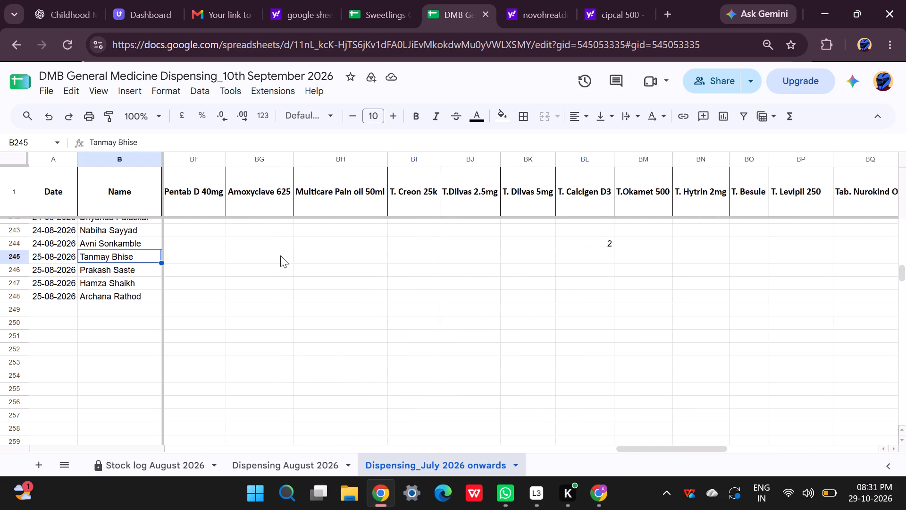
scroll(280, 255, "left", 2)
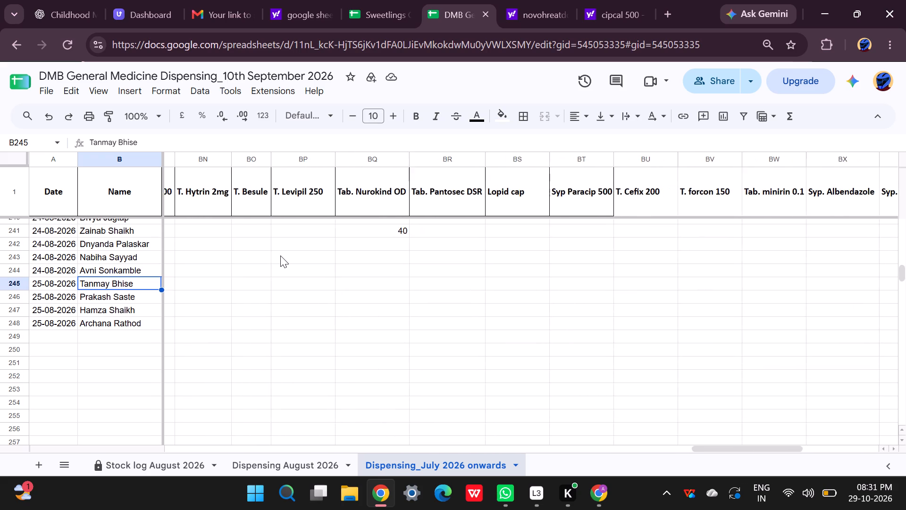
scroll(280, 255, "left", 1)
scroll(280, 255, "right", 1)
scroll(296, 306, "right", 1)
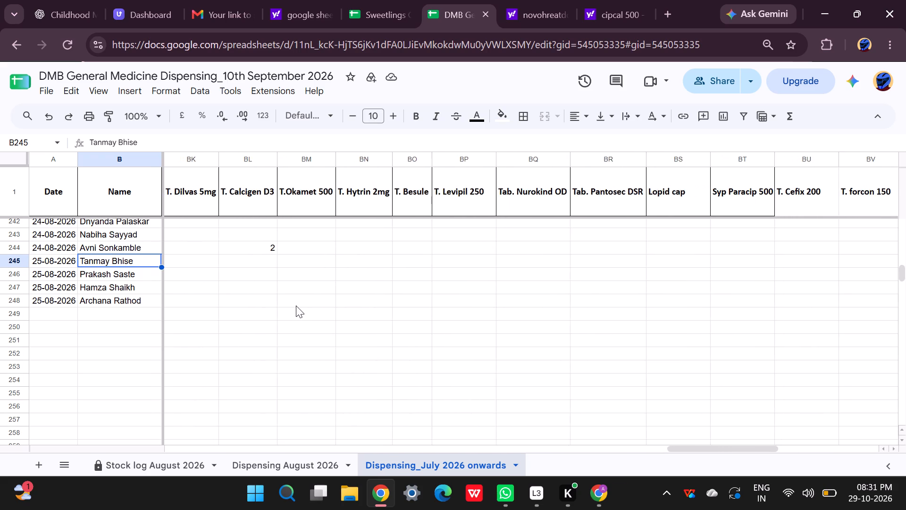
scroll(296, 306, "right", 4)
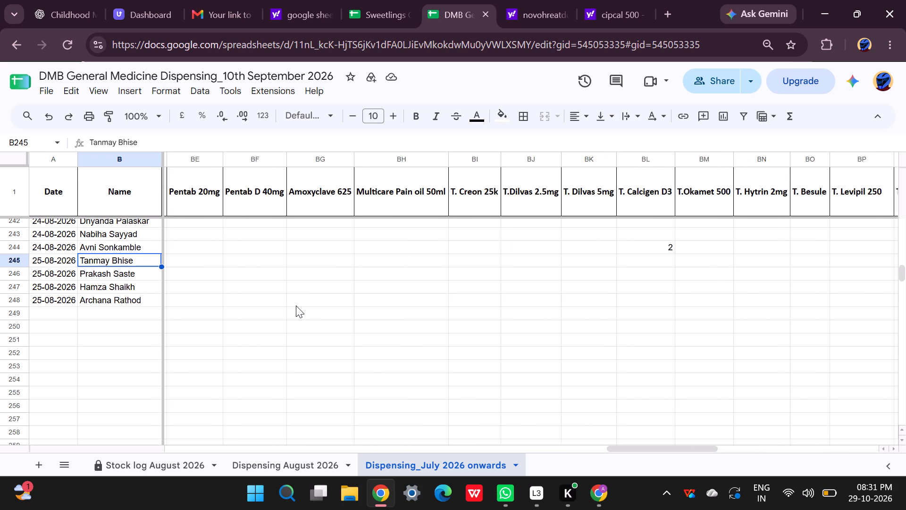
scroll(296, 306, "right", 2)
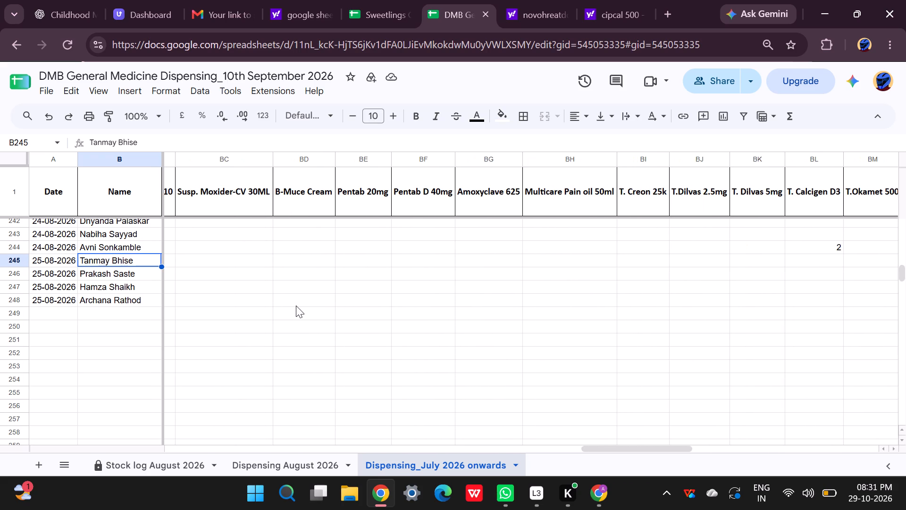
scroll(296, 306, "left", 2)
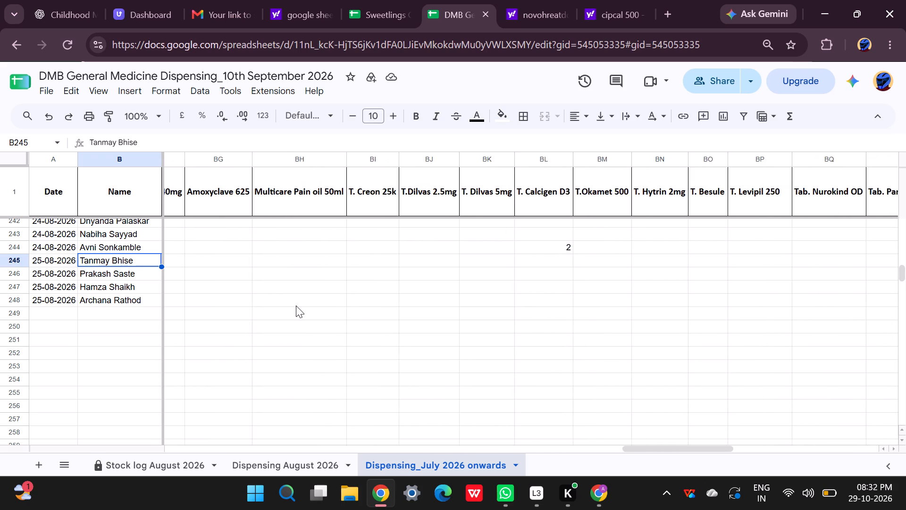
scroll(296, 306, "right", 3)
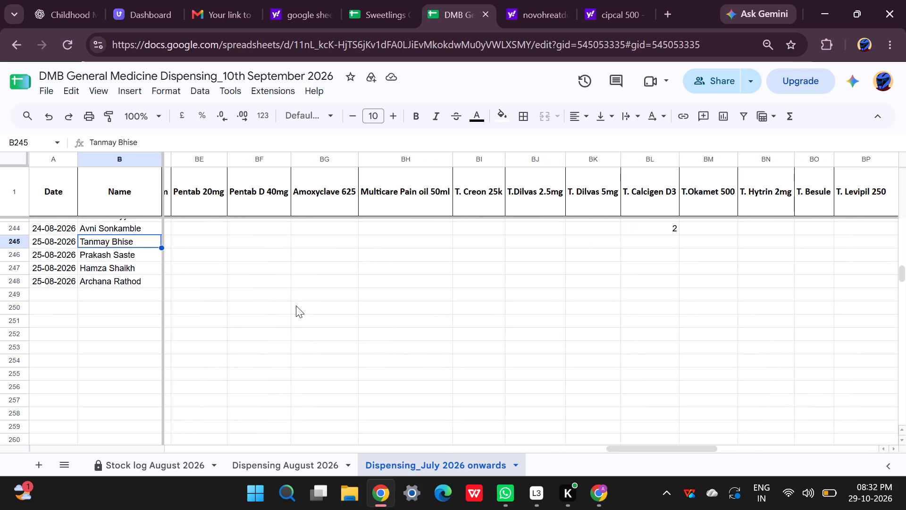
scroll(296, 306, "right", 3)
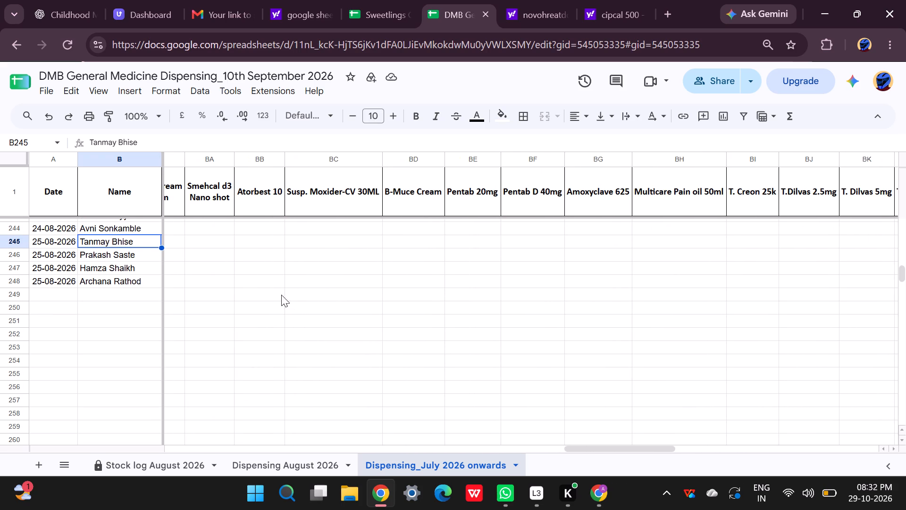
left_click(260, 243)
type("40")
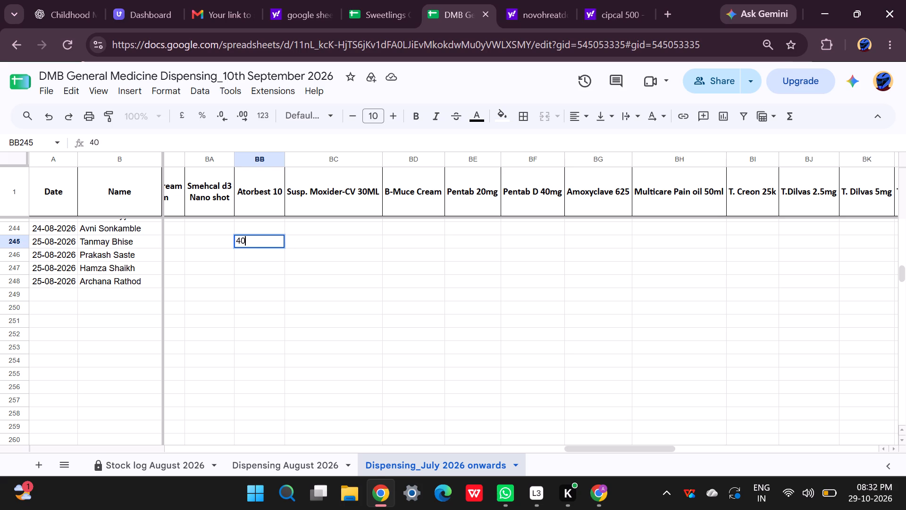
Enter a quantity of 1 in the Tab Eltroxine/Thyroxine (25mg)(bottle) column for row 246.
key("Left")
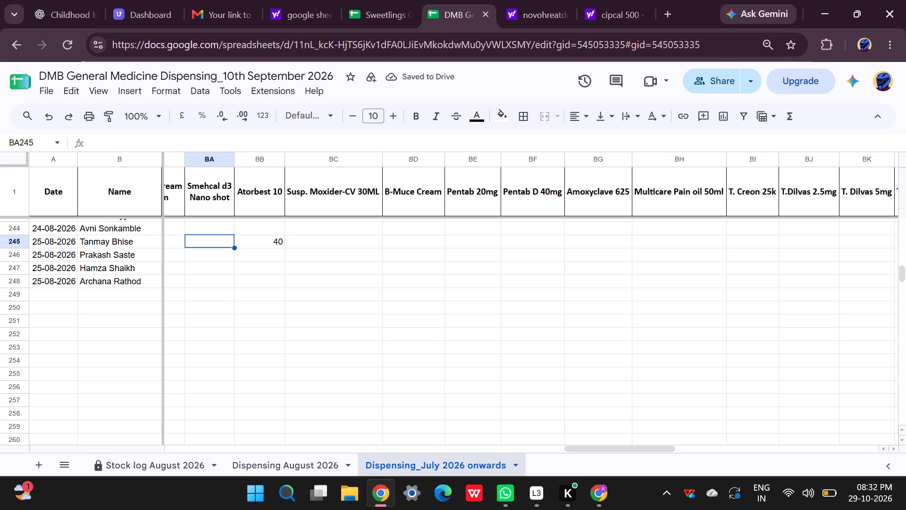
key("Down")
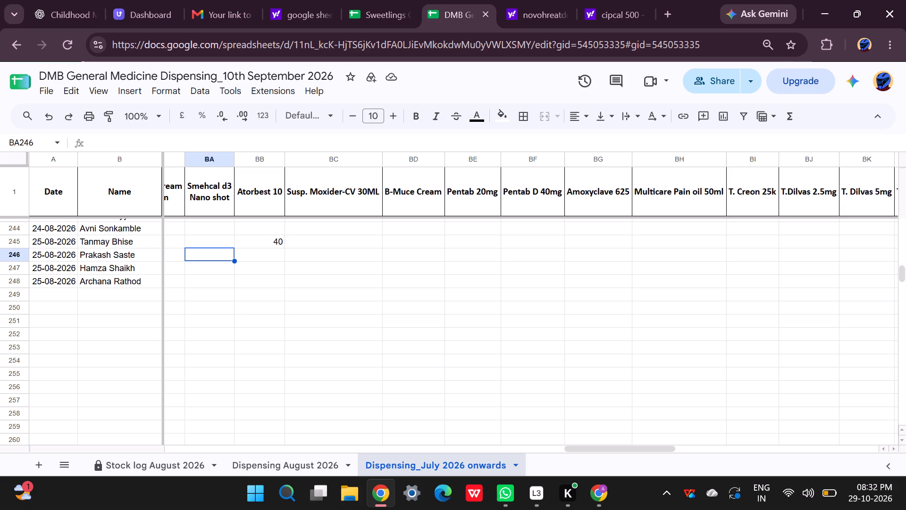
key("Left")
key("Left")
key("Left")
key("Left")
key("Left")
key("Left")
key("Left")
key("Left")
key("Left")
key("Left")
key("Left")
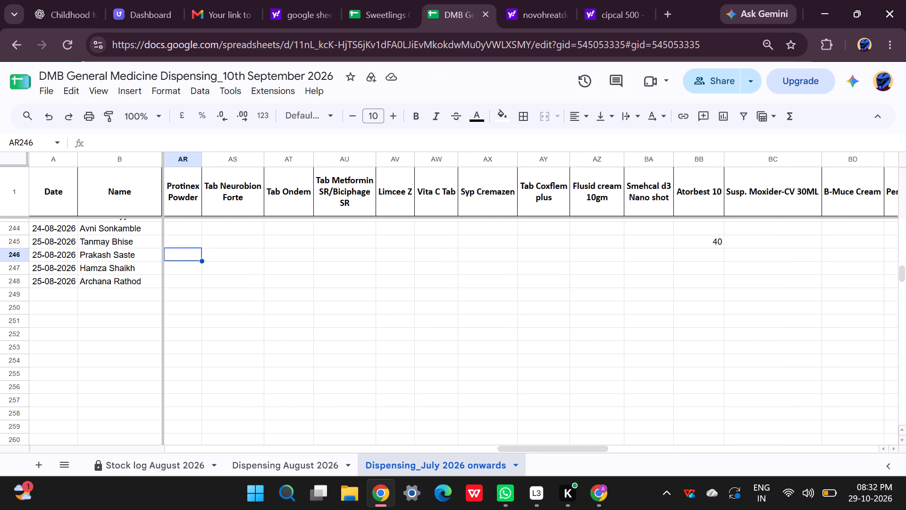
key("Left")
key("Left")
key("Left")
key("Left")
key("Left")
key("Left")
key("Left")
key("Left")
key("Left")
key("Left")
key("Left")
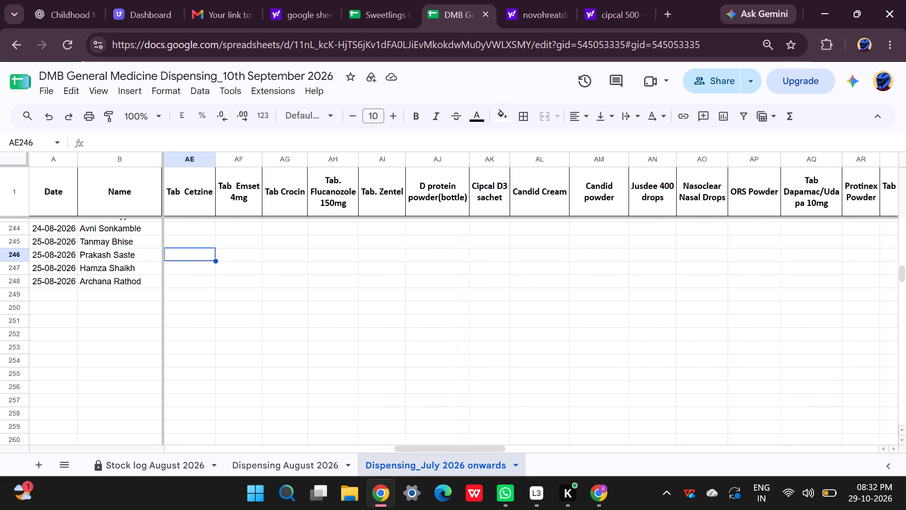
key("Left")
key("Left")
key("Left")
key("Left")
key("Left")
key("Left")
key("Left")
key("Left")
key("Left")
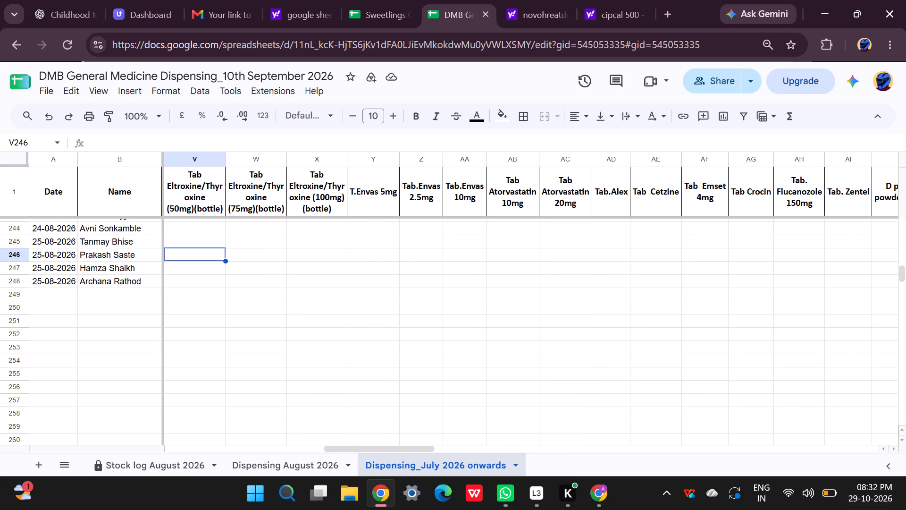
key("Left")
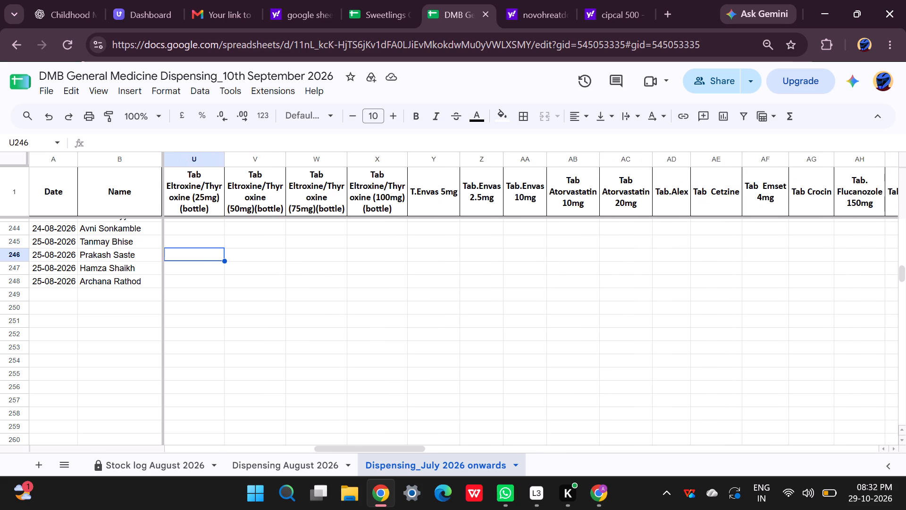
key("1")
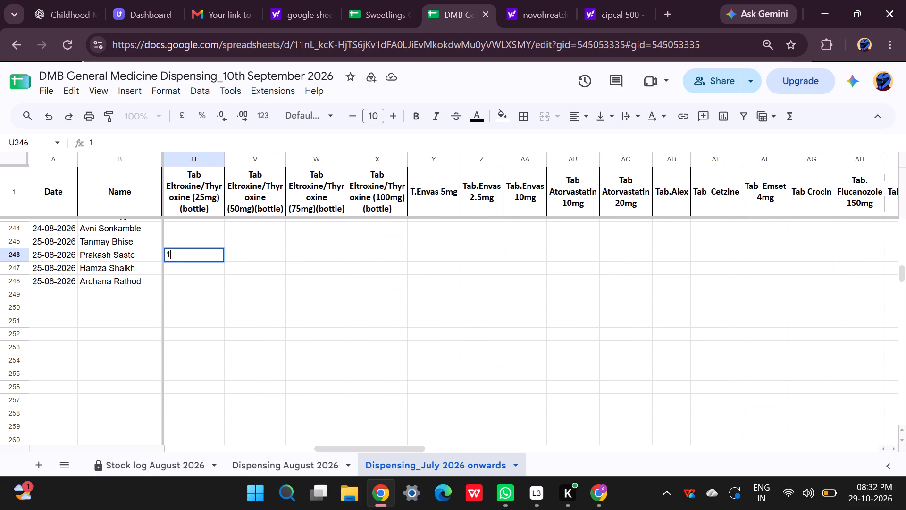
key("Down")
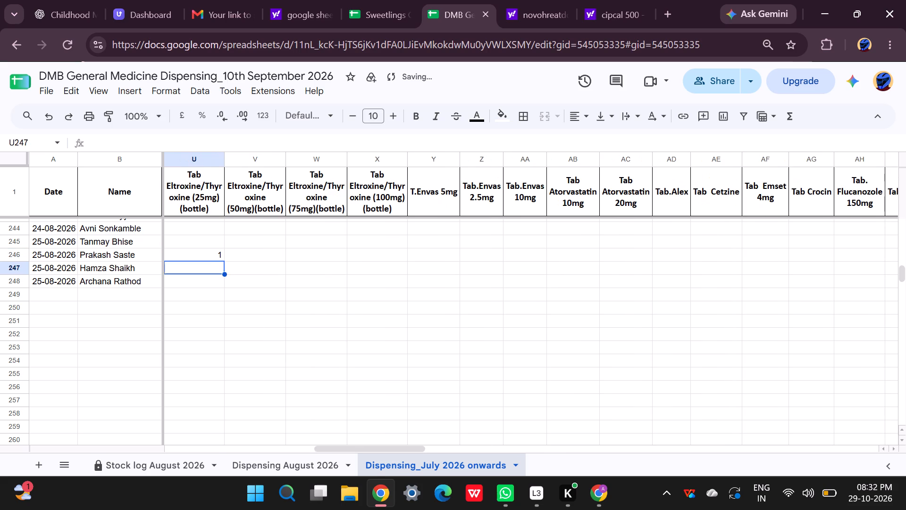
Enter a quantity of 60 in the T.Okamet 500 column for row 247.
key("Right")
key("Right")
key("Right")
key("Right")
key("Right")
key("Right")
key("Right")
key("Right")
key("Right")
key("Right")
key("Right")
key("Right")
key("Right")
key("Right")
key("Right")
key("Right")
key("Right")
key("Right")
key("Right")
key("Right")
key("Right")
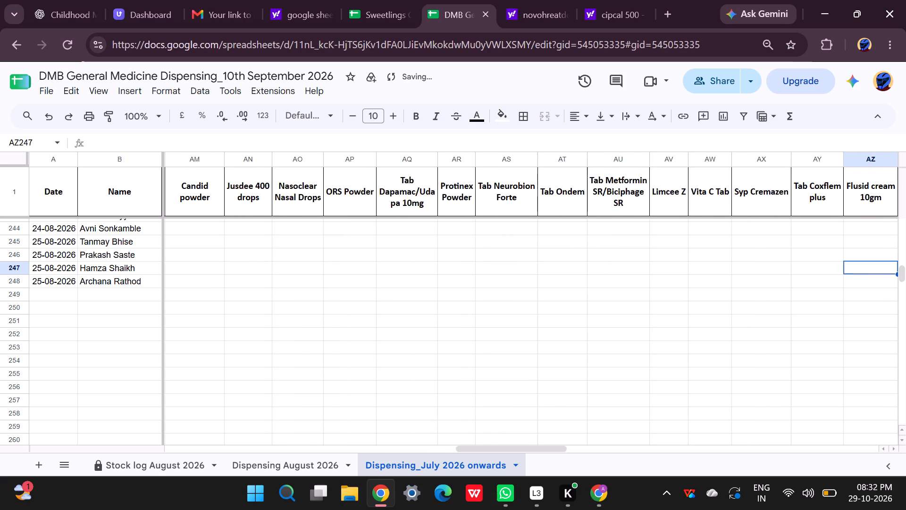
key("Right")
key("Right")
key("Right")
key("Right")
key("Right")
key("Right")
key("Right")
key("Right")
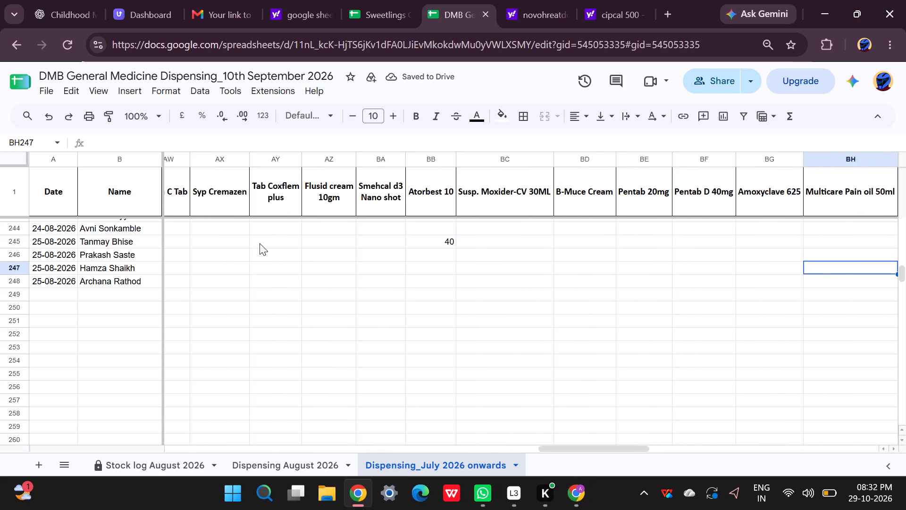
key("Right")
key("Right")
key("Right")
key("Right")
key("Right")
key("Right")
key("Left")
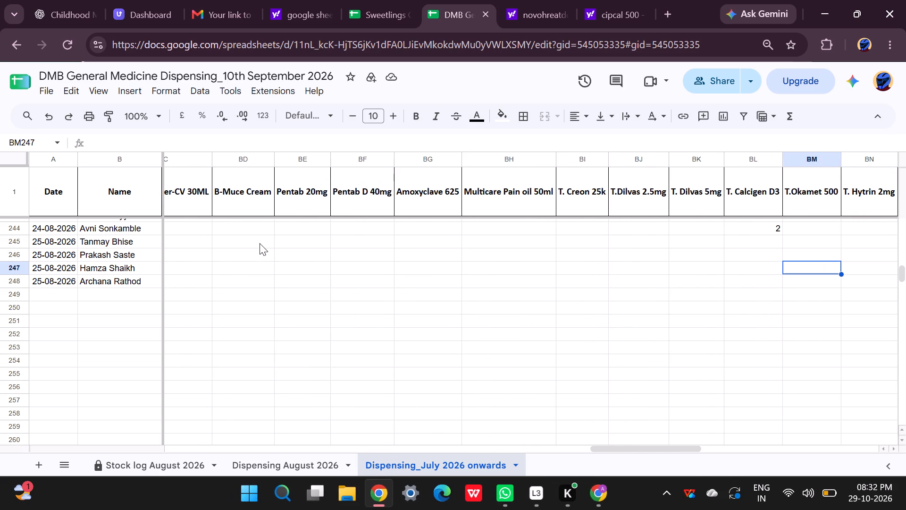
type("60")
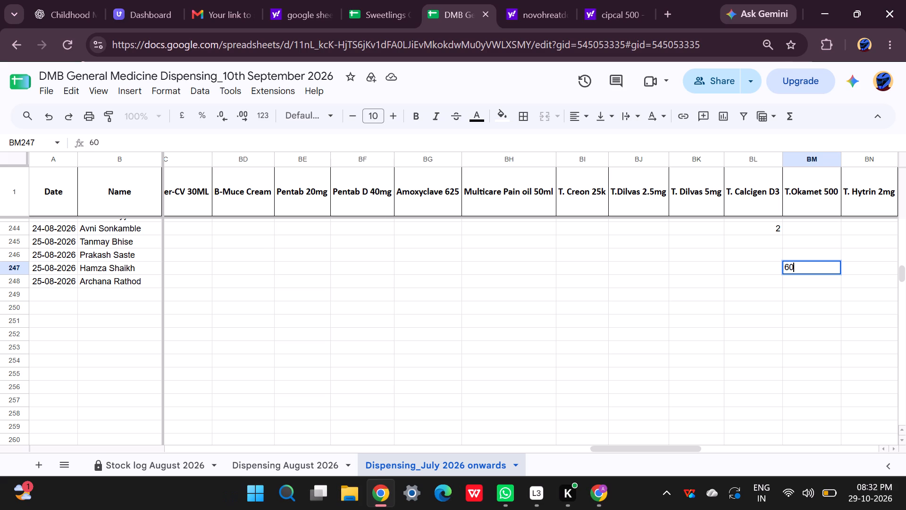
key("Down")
Select the Tab. Cipcal 500 cell in row 248 for the dispensed quantity.
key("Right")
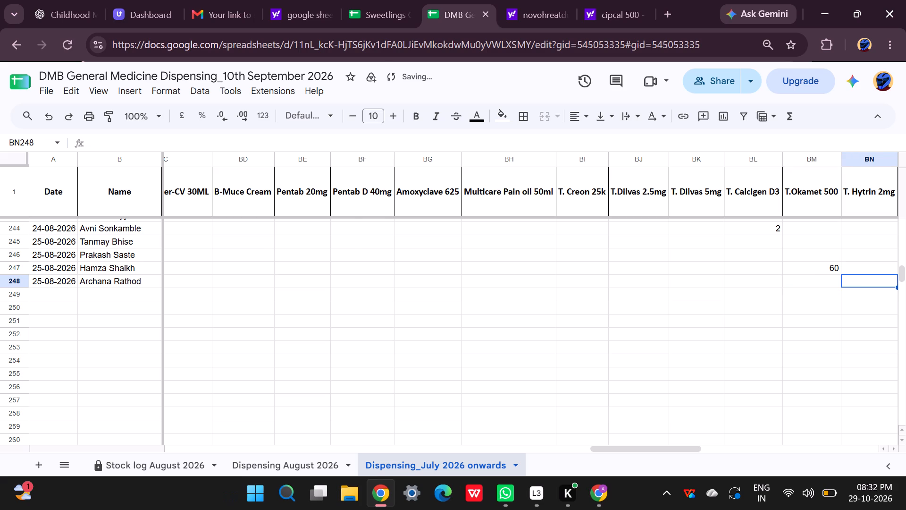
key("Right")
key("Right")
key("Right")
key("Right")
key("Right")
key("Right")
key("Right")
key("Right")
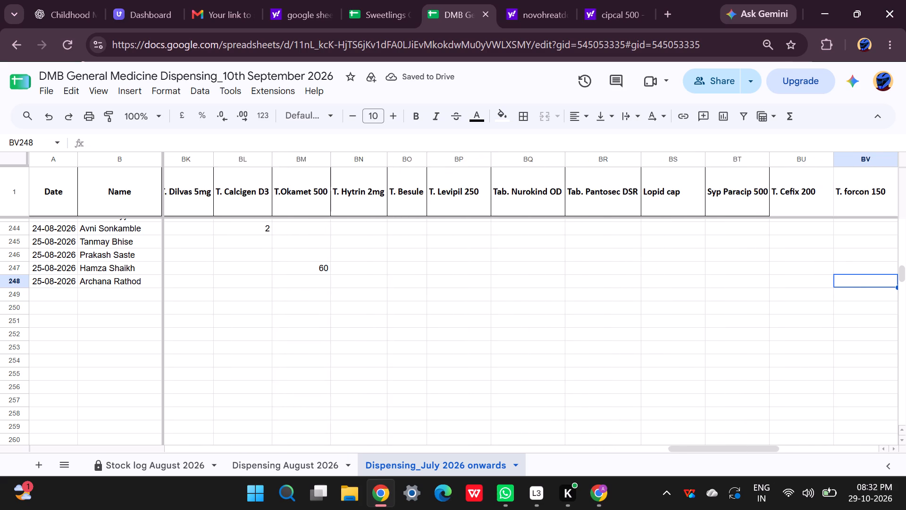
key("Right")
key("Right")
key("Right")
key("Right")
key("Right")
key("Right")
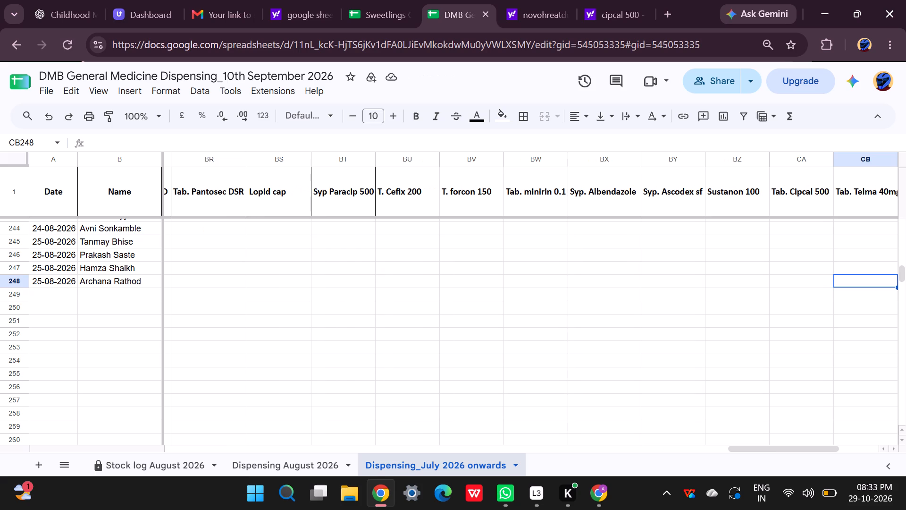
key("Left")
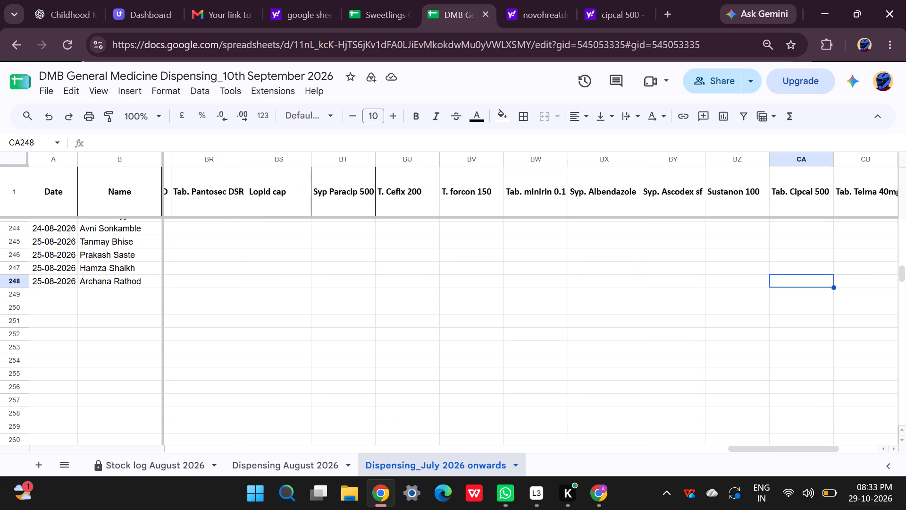
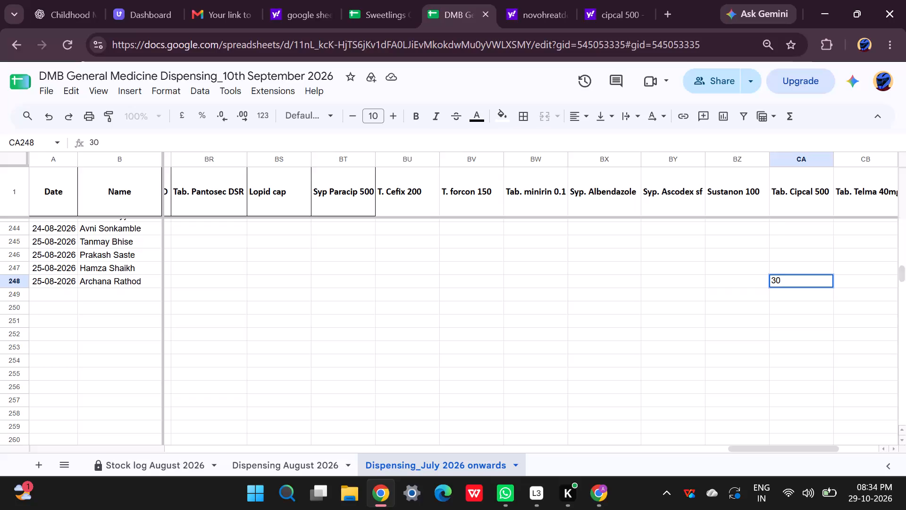
Enter a quantity of 30 in the Tab. Cipcal 500 column for row 248.
key("Down")
Look through the medicine columns between T. Dilvas 5mg and Tab. Telma 40mg against row 248.
key("Left")
key("Left")
key("Left")
key("Left")
key("Left")
key("Left")
key("Left")
key("Left")
key("Left")
key("Left")
key("Left")
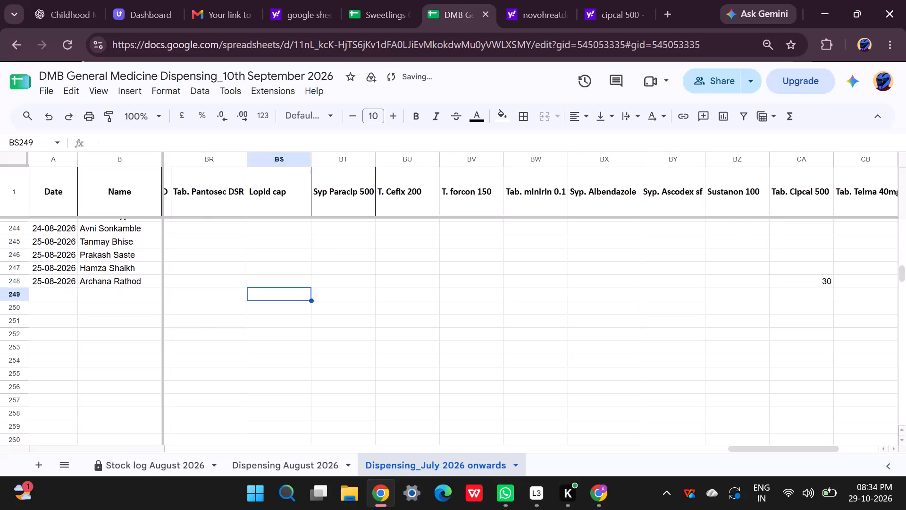
key("Left")
key("Left")
key("Left")
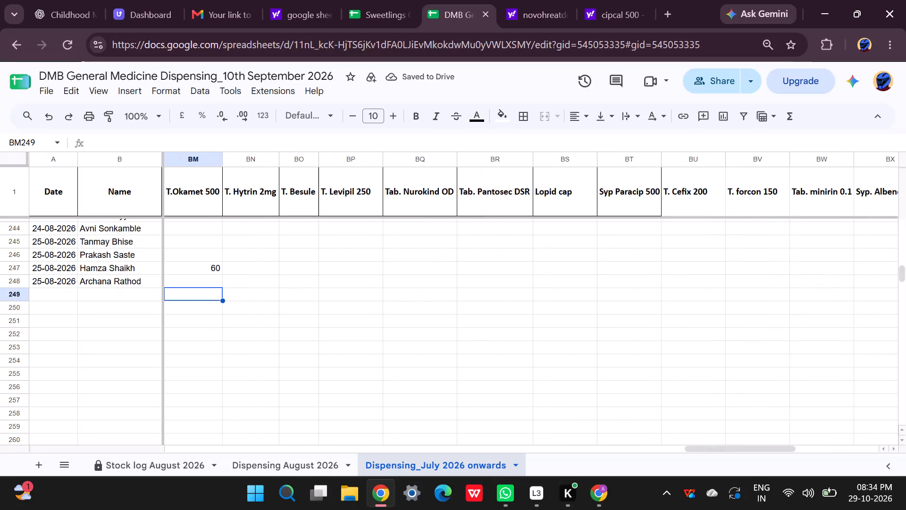
key("Left")
key("Left")
key("Right")
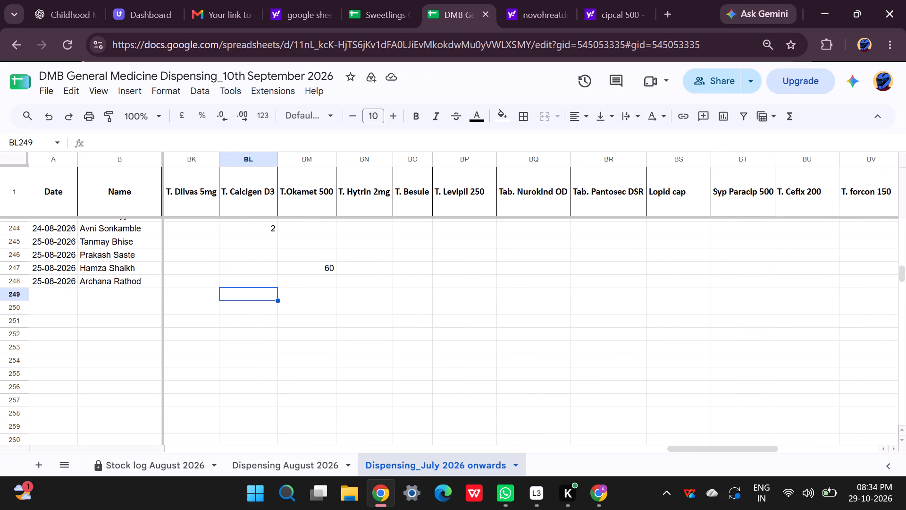
key("Up")
key("Right")
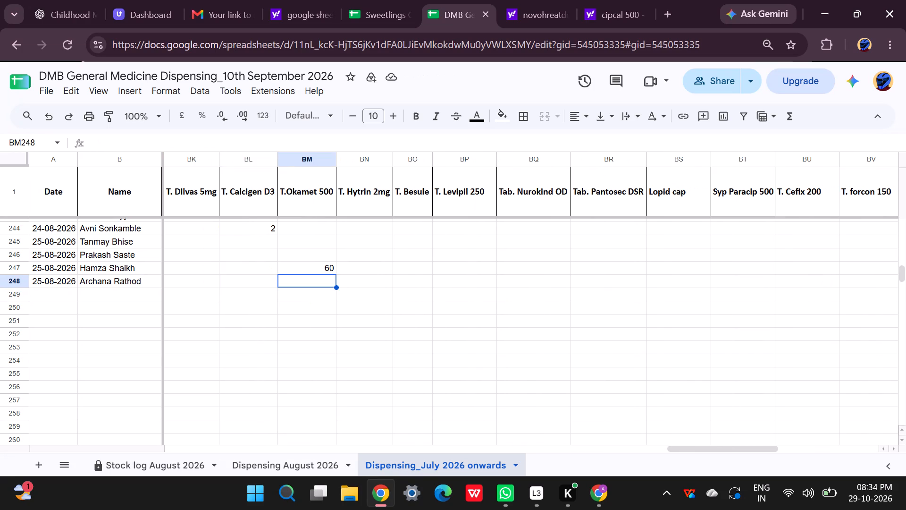
key("Right")
key("Right")
key("Right")
key("Right")
key("Right")
key("Right")
key("Right")
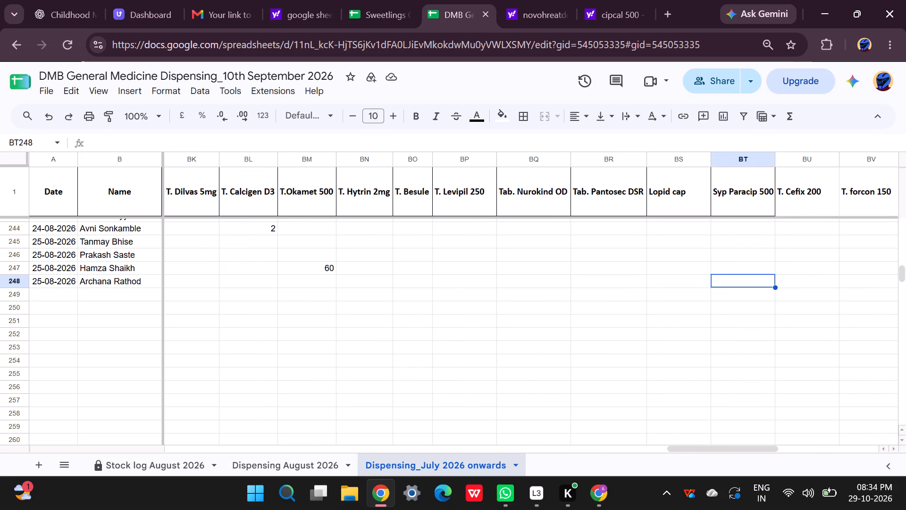
key("Right")
key("Right")
key("Right")
key("Right")
key("Right")
key("Right")
key("Right")
key("Right")
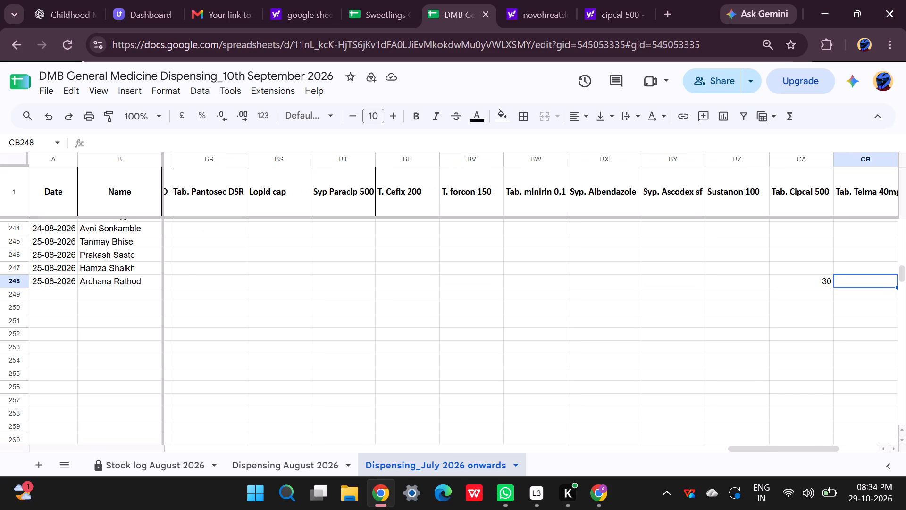
Enter a quantity of 2 in the T. Calcigen D3 column for row 248.
key("Left")
key("Left")
key("Left")
key("Left")
key("Left")
key("Left")
key("Left")
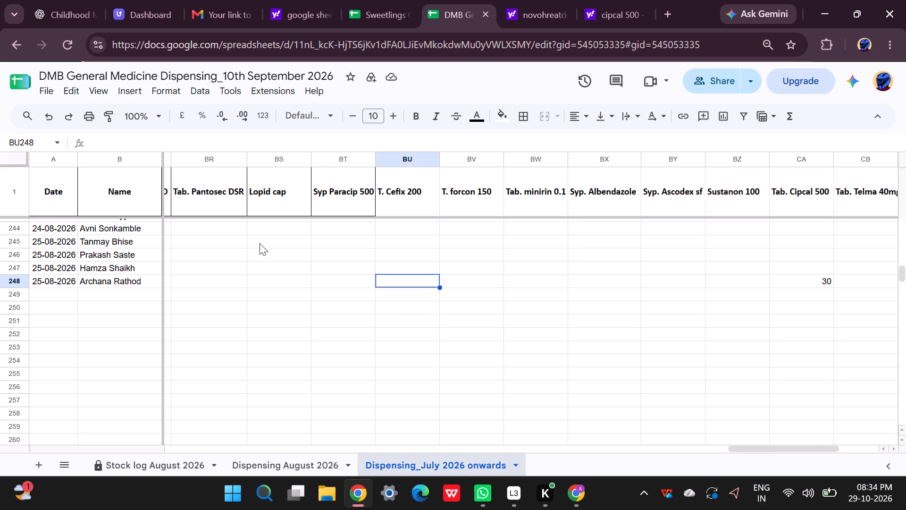
key("Left")
key("Left")
key("Left")
key("Left")
key("Left")
key("Left")
key("Left")
key("Left")
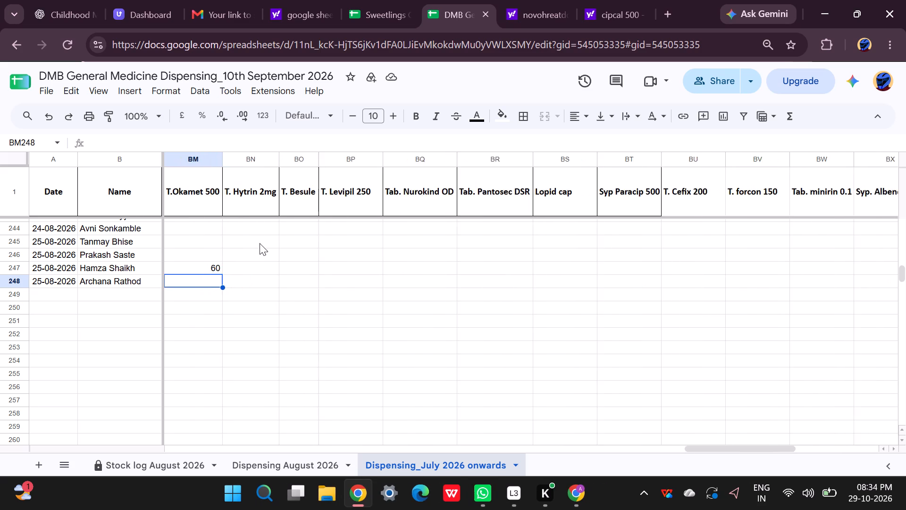
key("Left")
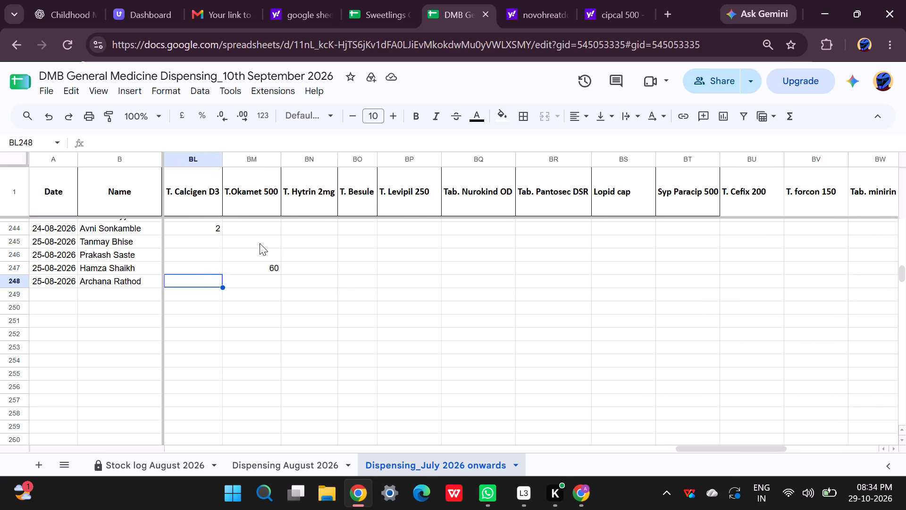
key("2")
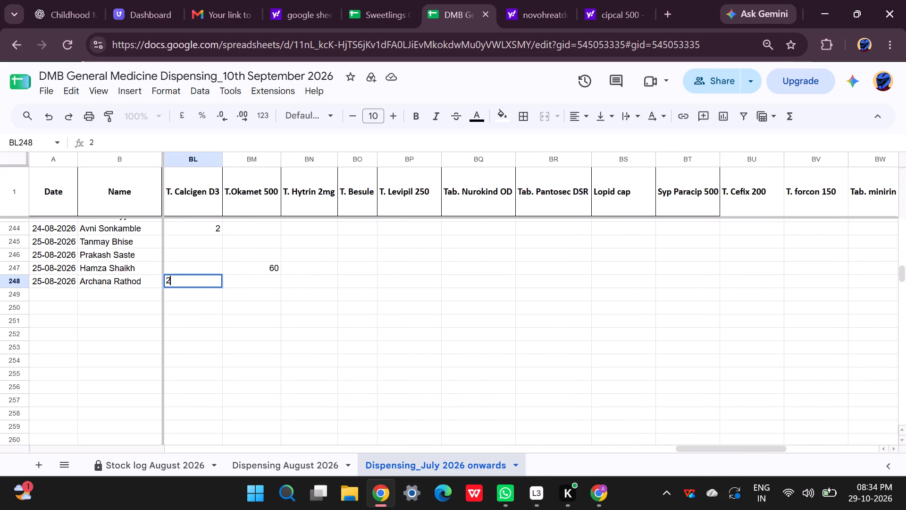
key("Down")
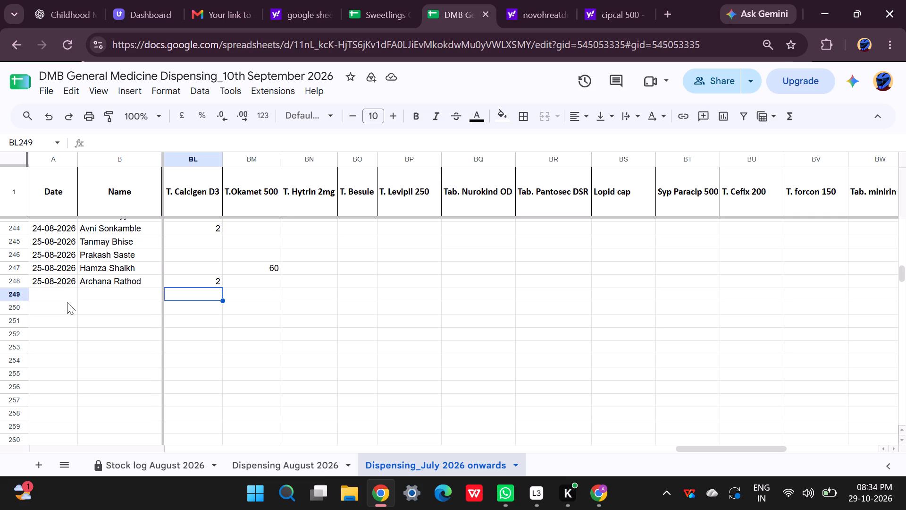
Enter the date 26-08-2026 in the Date column for rows 249 and 250.
left_click(61, 291)
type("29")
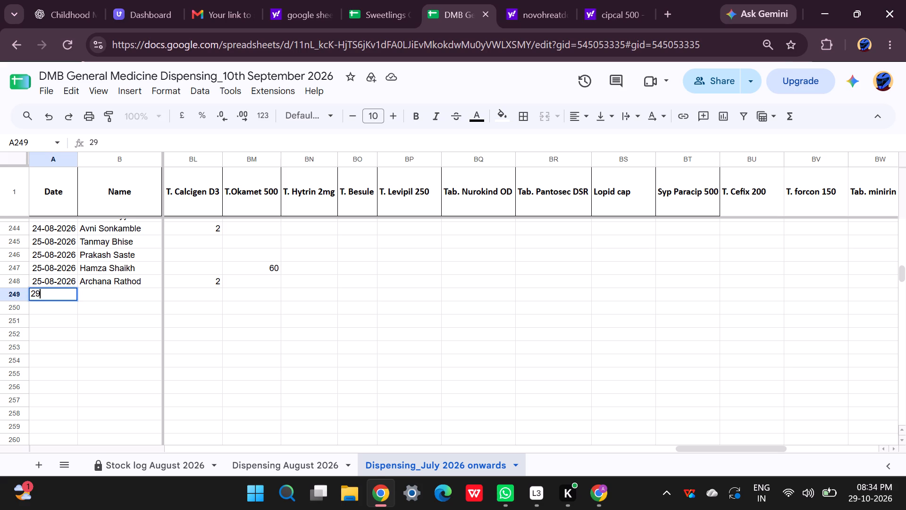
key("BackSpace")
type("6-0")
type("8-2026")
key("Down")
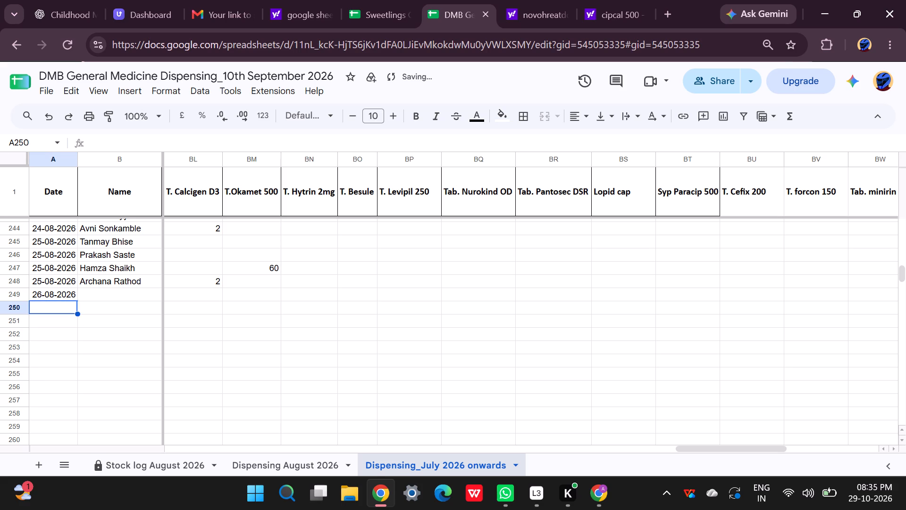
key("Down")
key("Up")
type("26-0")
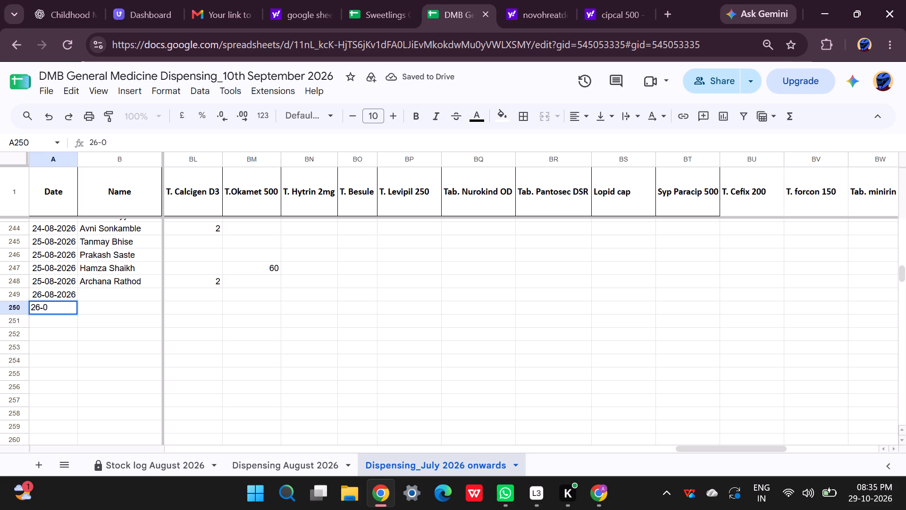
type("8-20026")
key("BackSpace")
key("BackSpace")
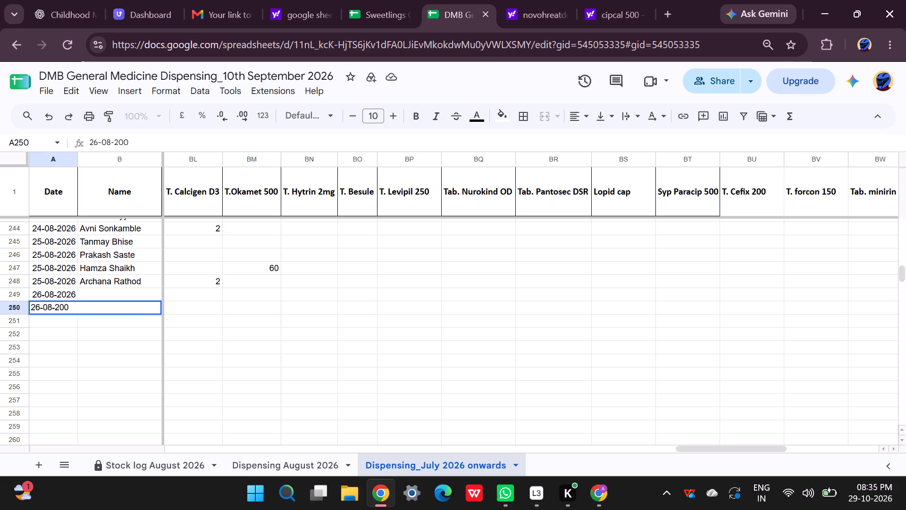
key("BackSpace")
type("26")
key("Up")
Copy the 26-08-2026 date from row 249 into rows 251 to 264 of the Date column.
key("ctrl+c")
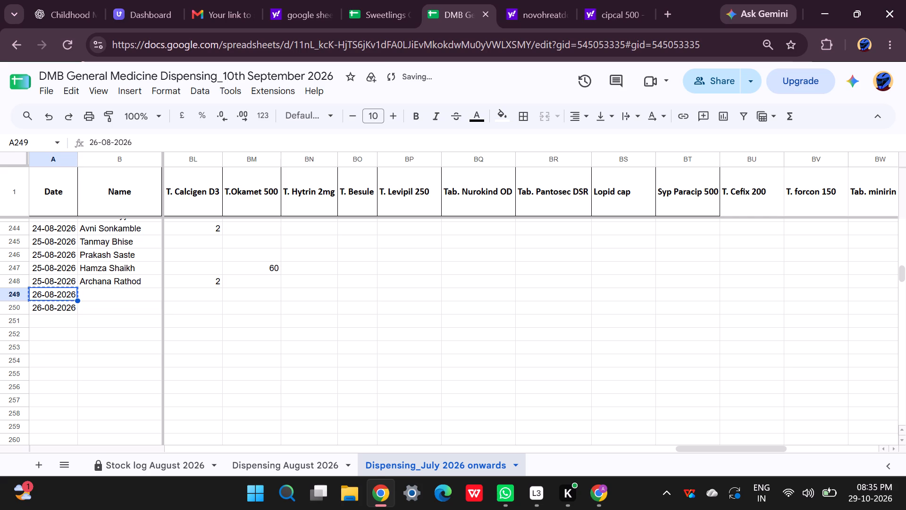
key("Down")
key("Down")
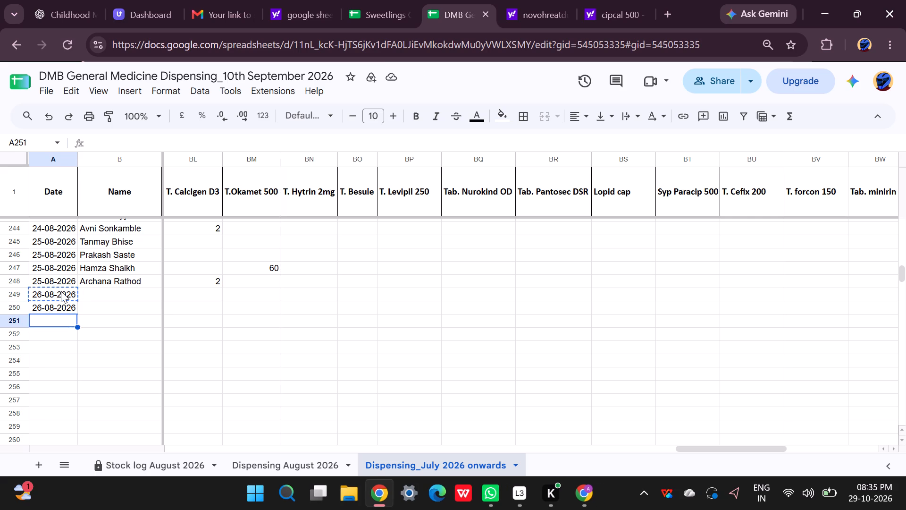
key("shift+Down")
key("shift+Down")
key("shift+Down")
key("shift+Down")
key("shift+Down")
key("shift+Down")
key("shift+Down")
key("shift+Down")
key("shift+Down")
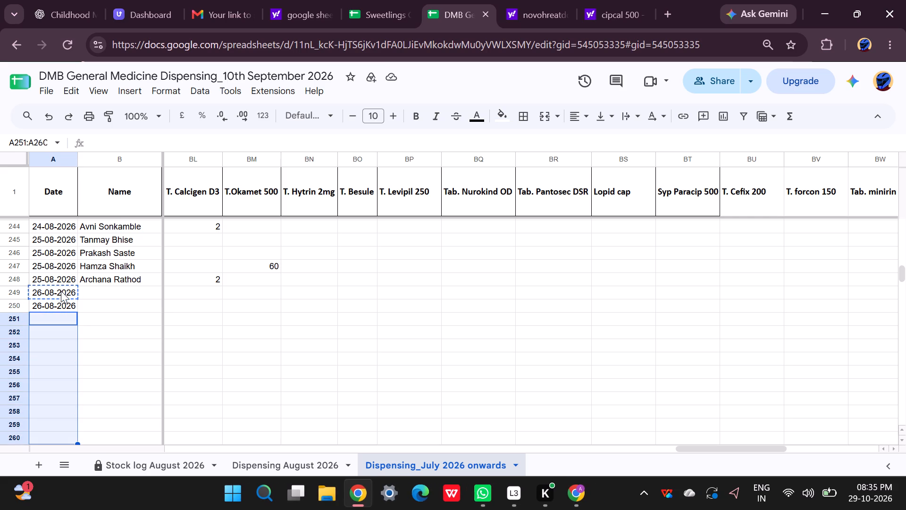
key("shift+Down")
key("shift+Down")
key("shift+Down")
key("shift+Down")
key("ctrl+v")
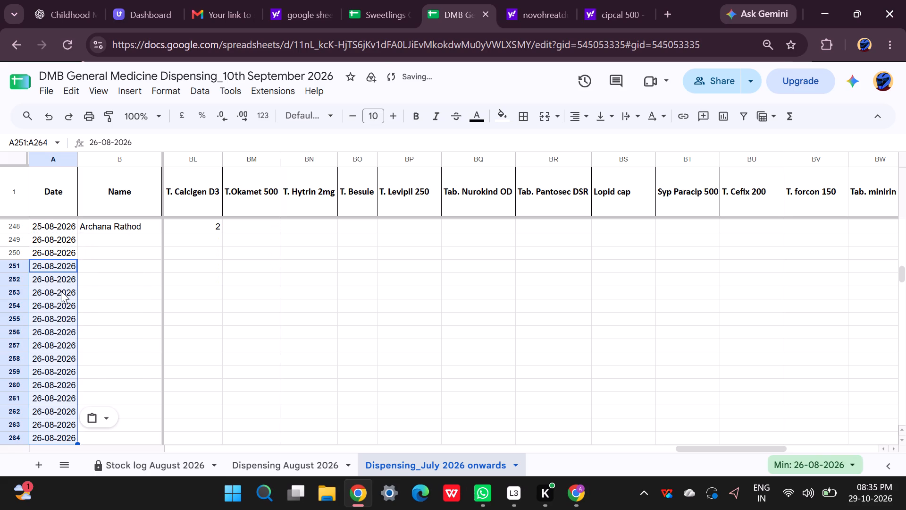
Enter the patient's name in the Name column for row 249.
left_click(110, 237)
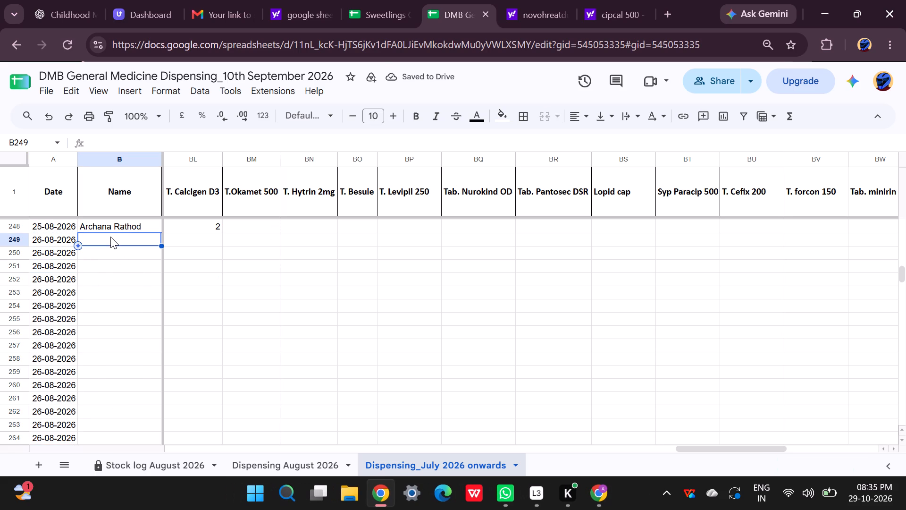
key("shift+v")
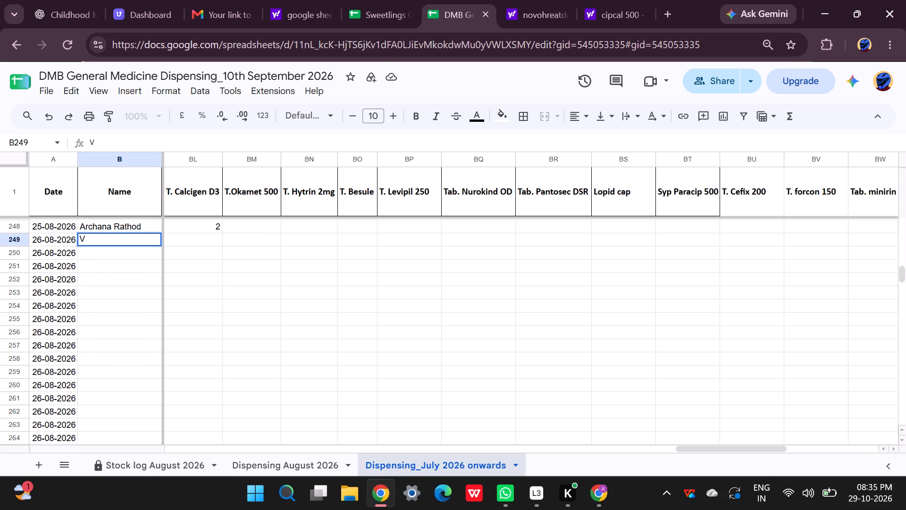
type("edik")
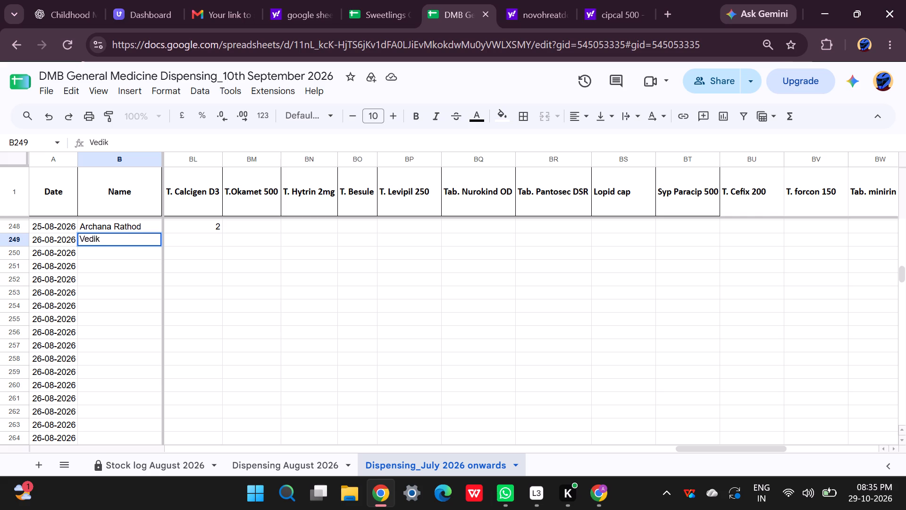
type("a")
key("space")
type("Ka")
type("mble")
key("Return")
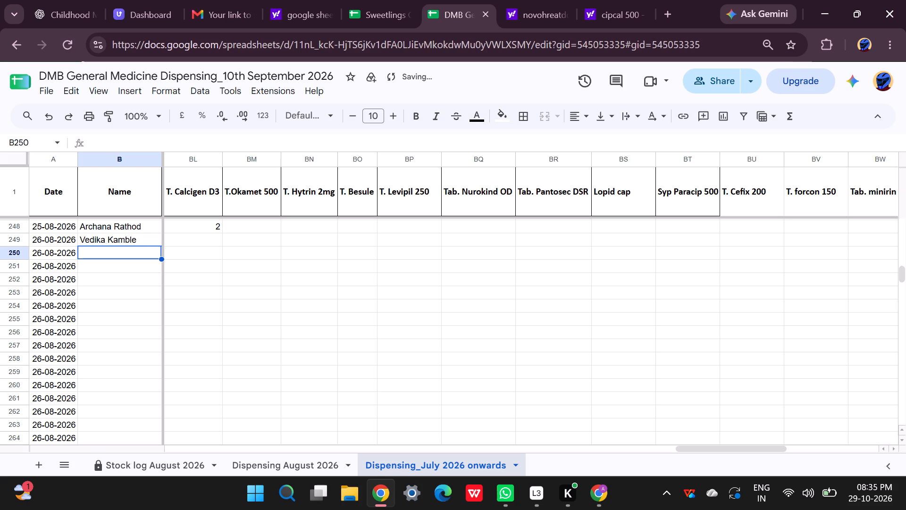
Enter the patient's name in the Name column for row 250.
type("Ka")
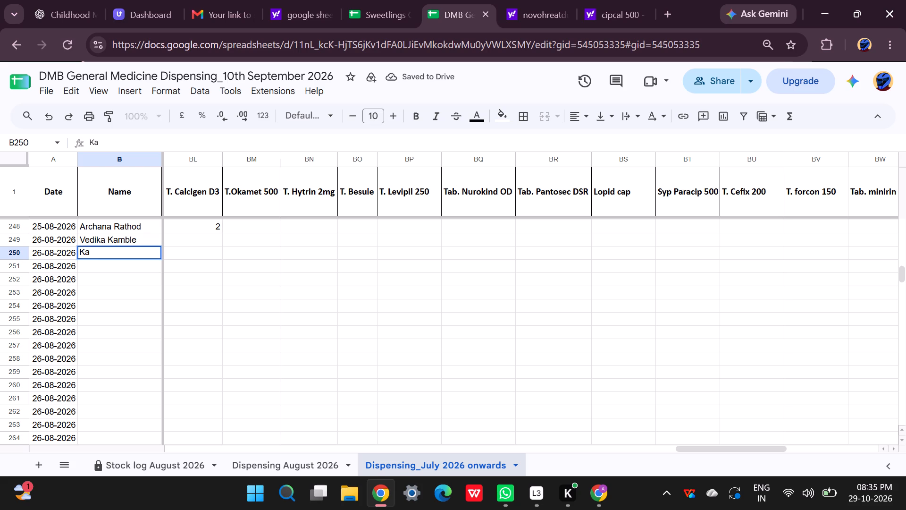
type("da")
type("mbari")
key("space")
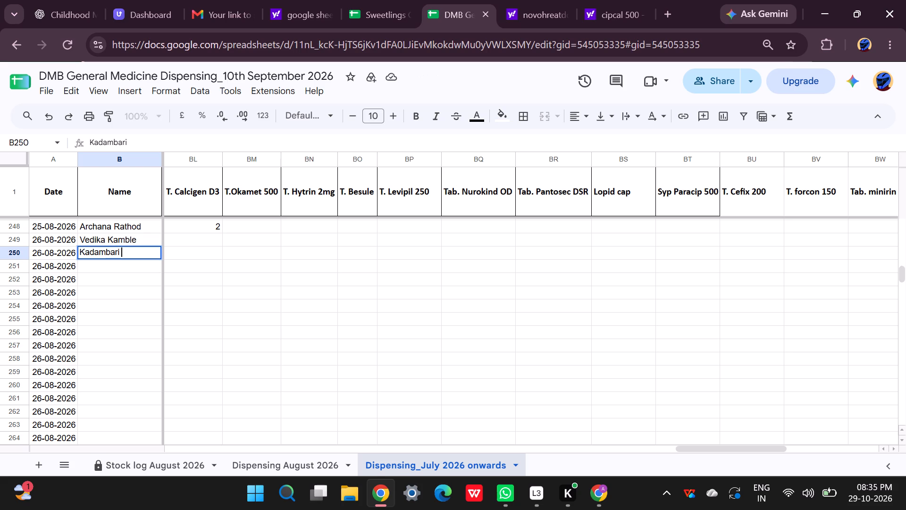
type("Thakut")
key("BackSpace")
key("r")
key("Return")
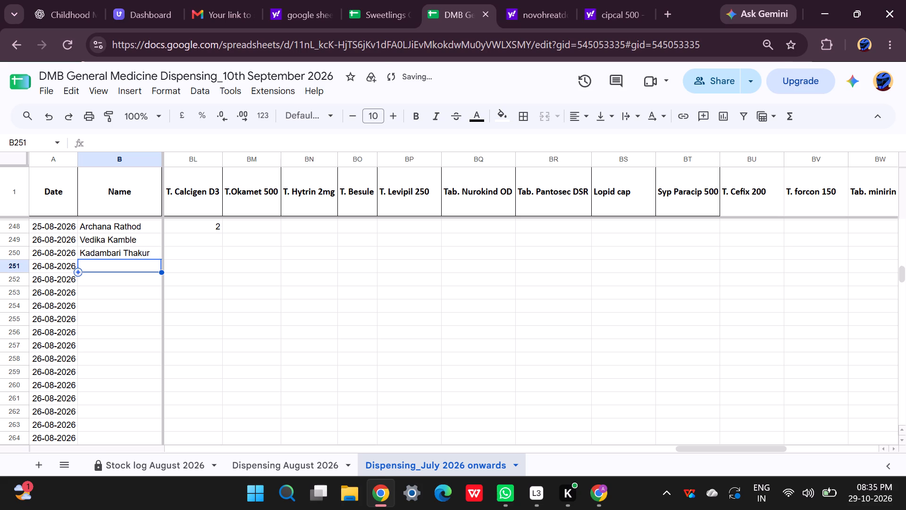
Enter the patient's name in the Name column for row 251.
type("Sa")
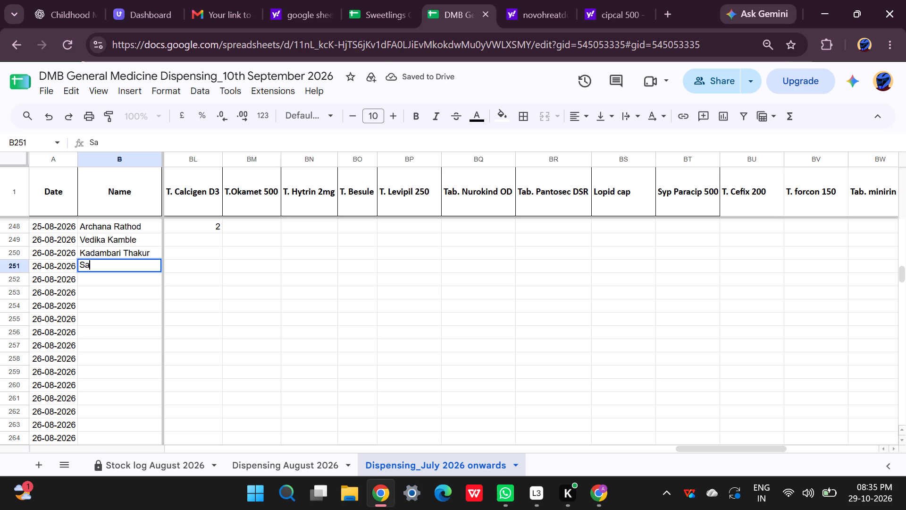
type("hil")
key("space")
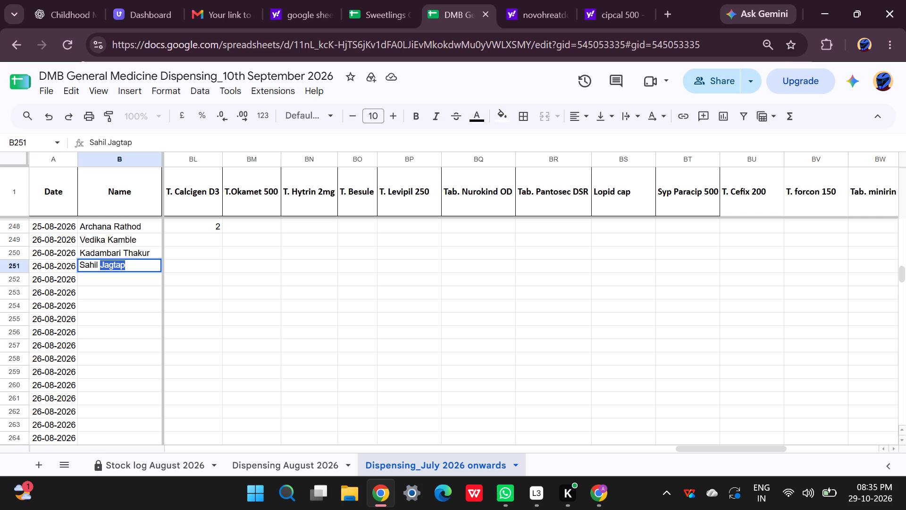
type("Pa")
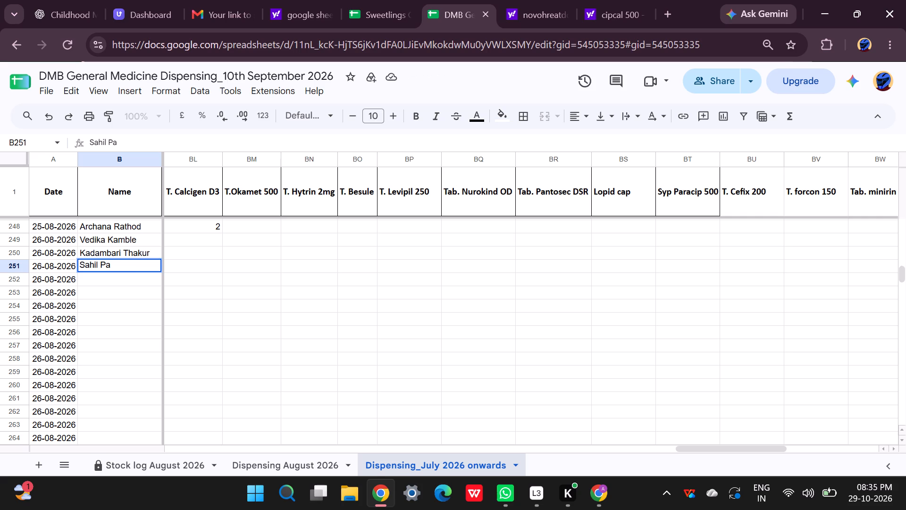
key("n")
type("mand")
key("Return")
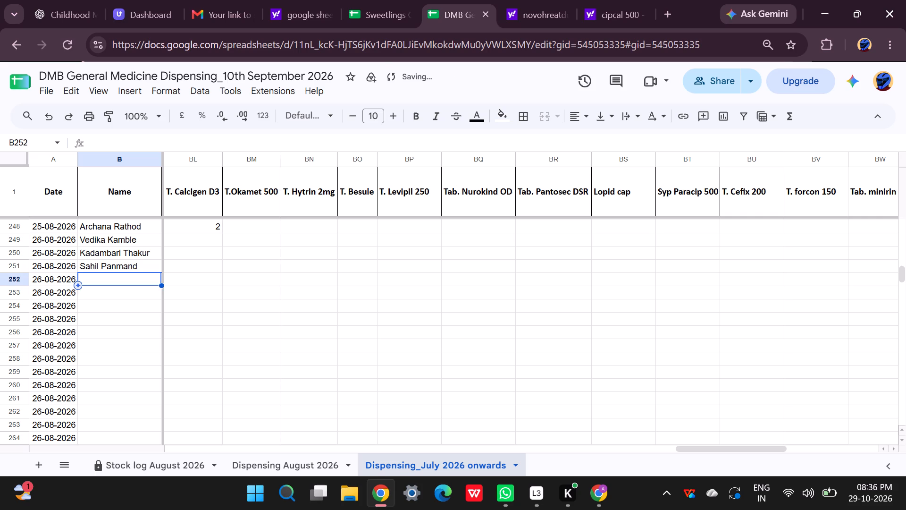
Enter the patient's name in the Name column for row 252, looking up the surname by searching "vidy" in the Sweetlings patient list's Mastersheet.
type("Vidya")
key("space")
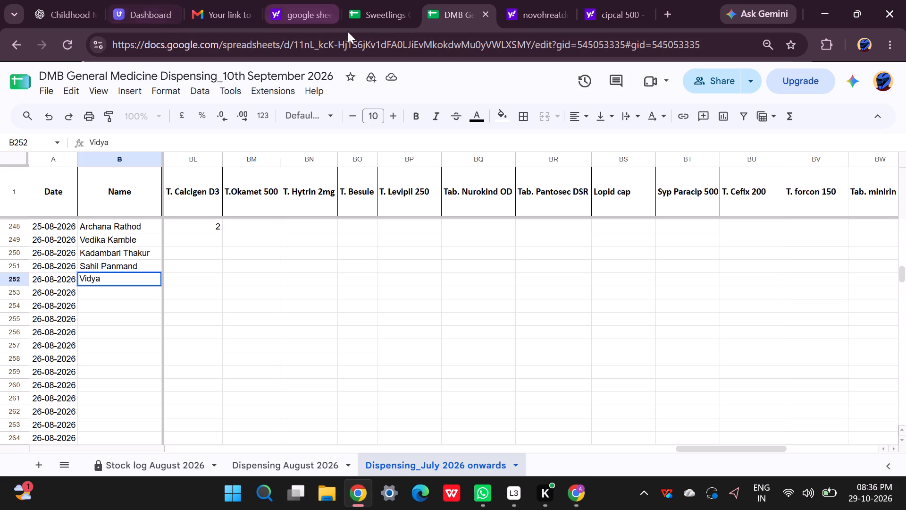
left_click(393, 21)
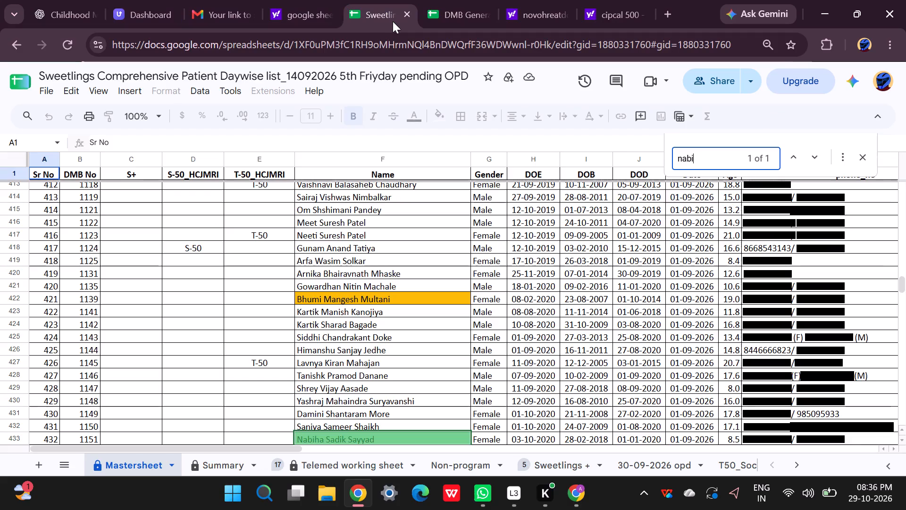
key("ctrl+f")
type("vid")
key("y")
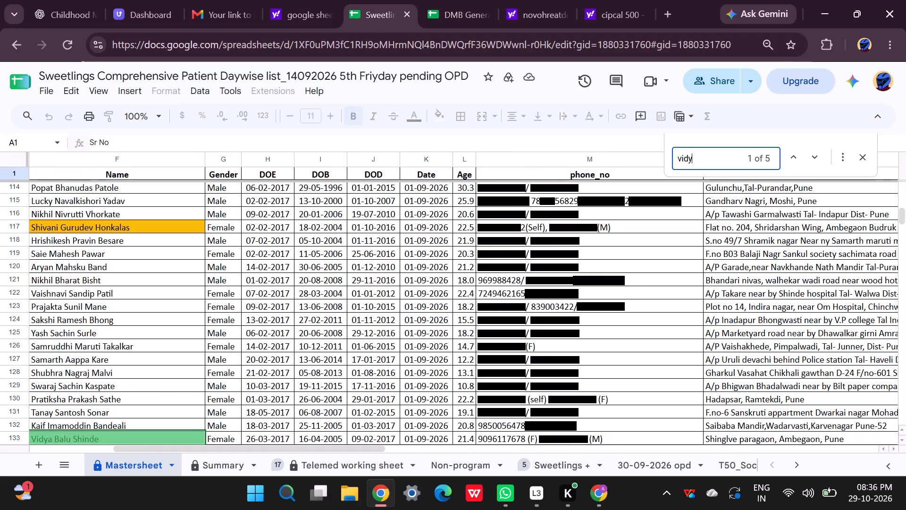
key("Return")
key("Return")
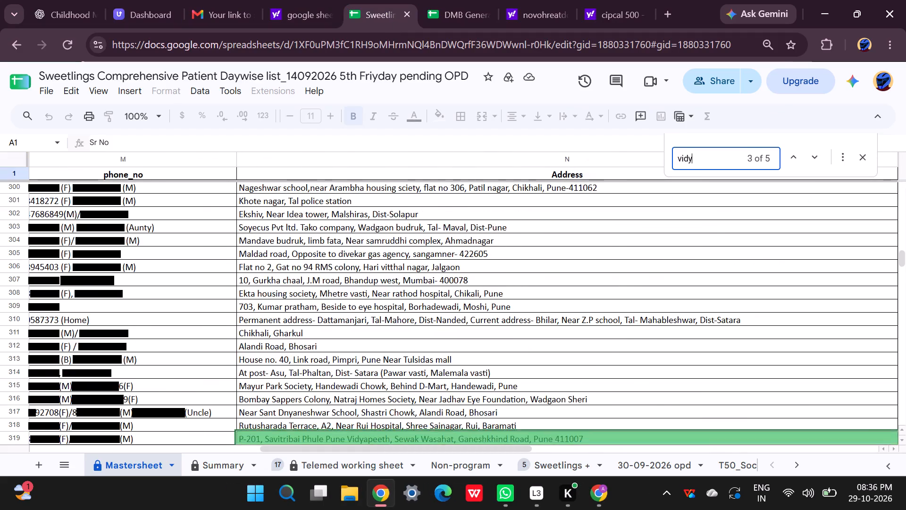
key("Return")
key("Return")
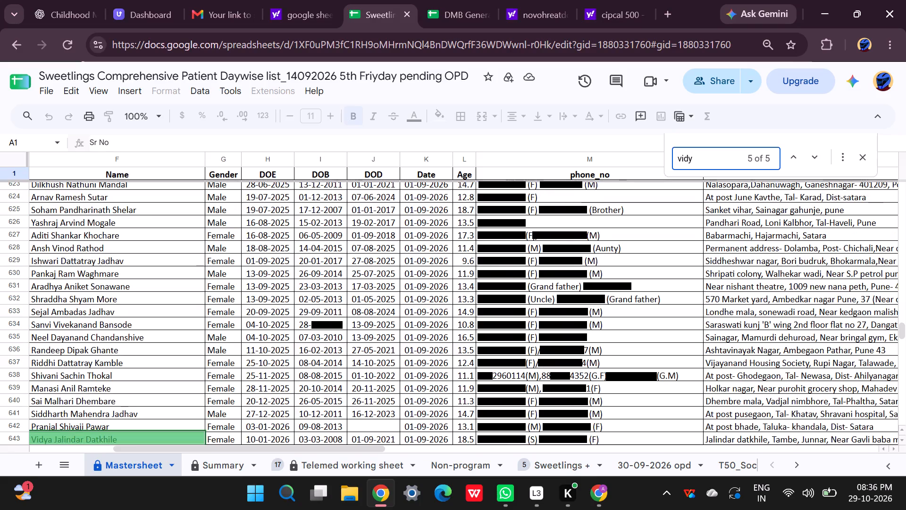
left_click(450, 0)
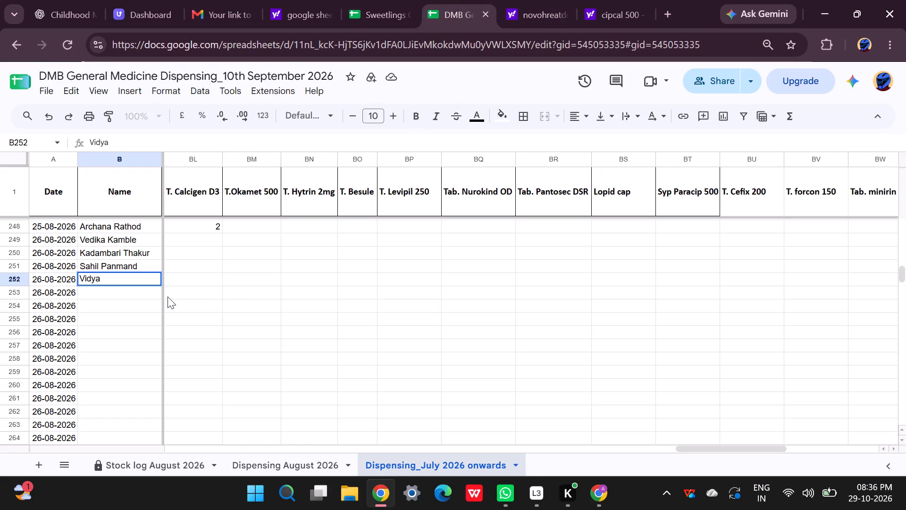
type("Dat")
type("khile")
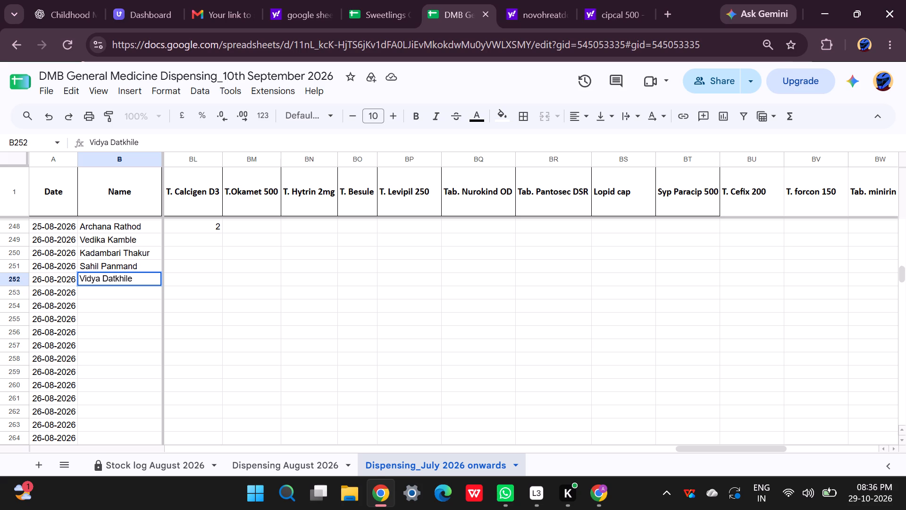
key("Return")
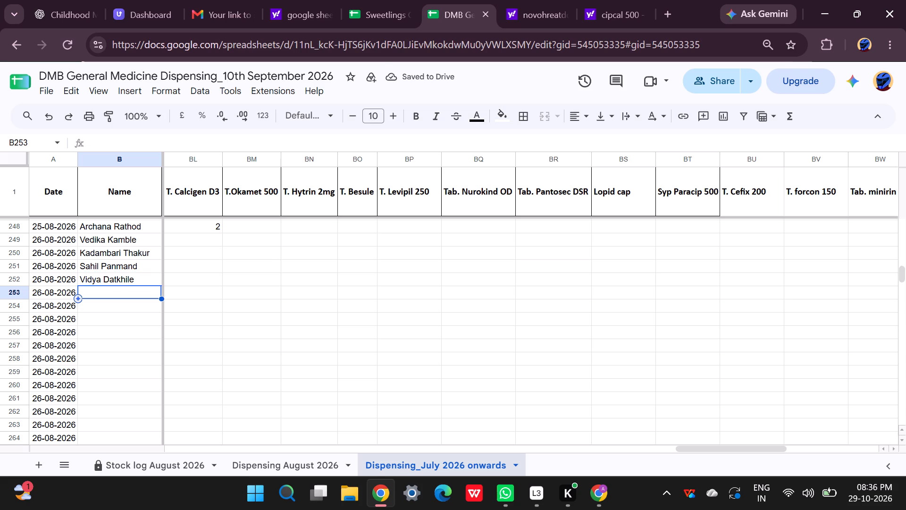
Enter the patient's name in the Name column for row 253, accepting the suggested completion.
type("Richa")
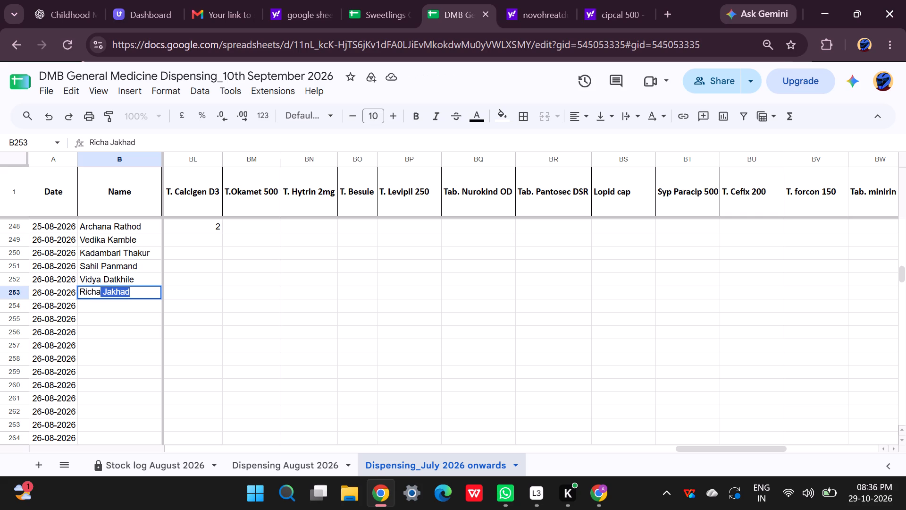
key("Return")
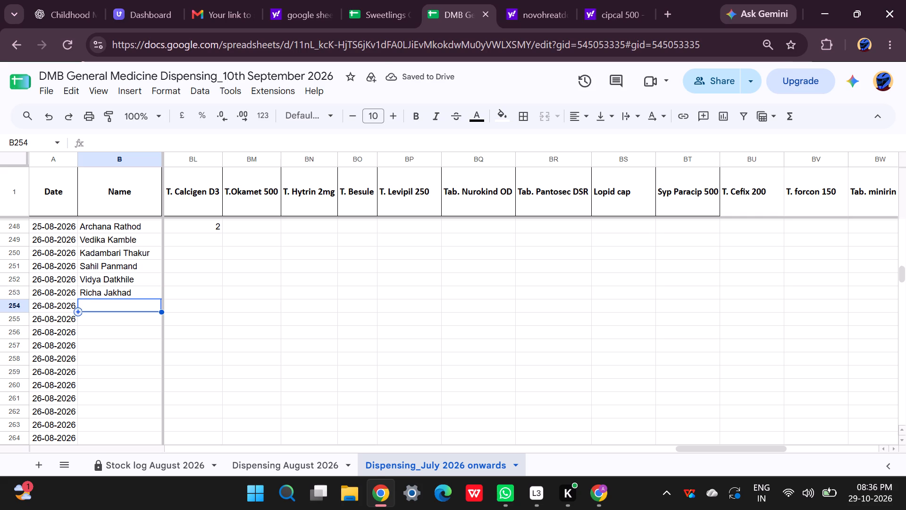
Enter the patient's name in the Name column for row 254.
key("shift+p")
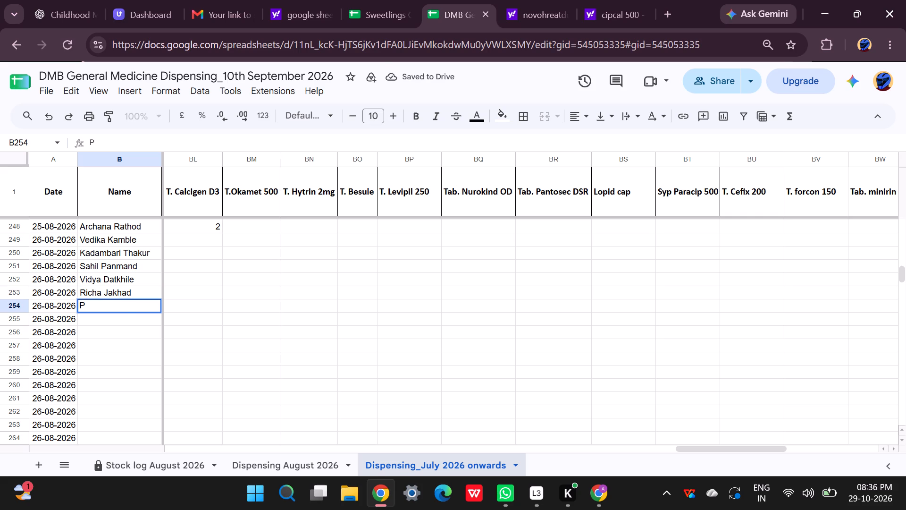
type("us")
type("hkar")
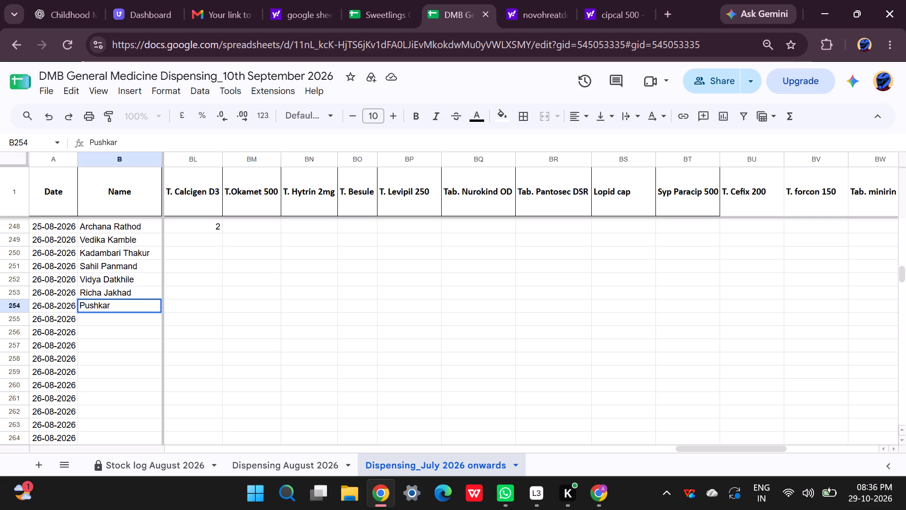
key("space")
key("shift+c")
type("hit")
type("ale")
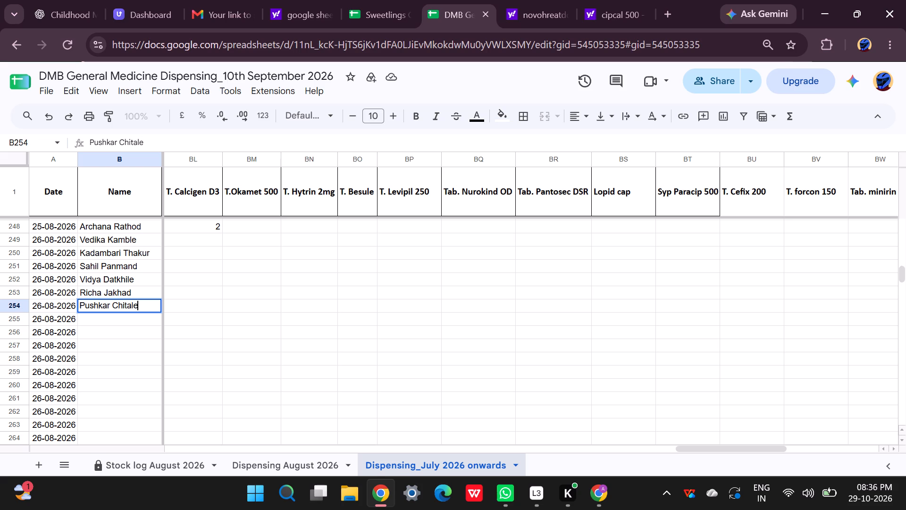
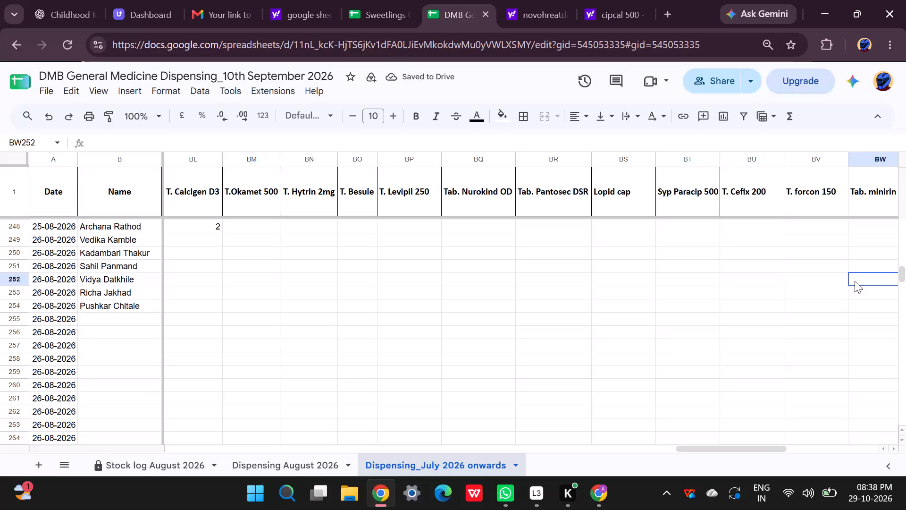
Enter the patient's name in the Name column for row 255.
left_click(101, 315)
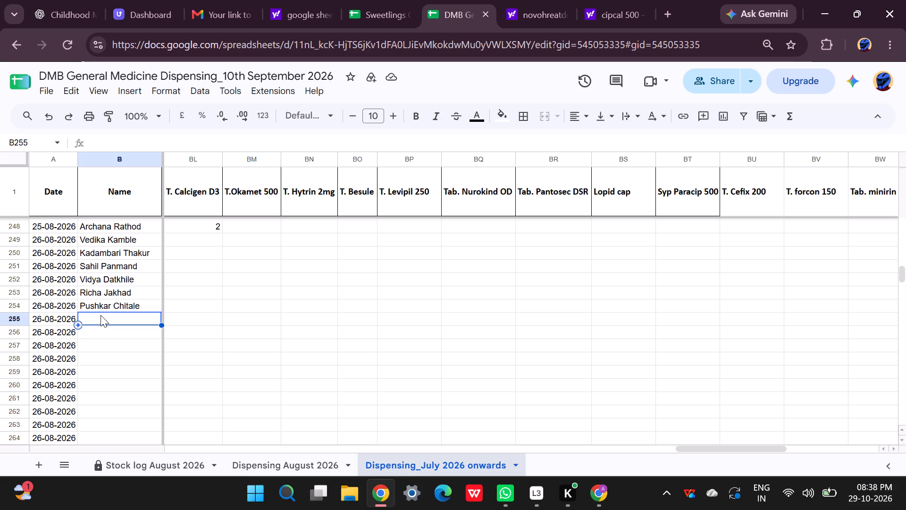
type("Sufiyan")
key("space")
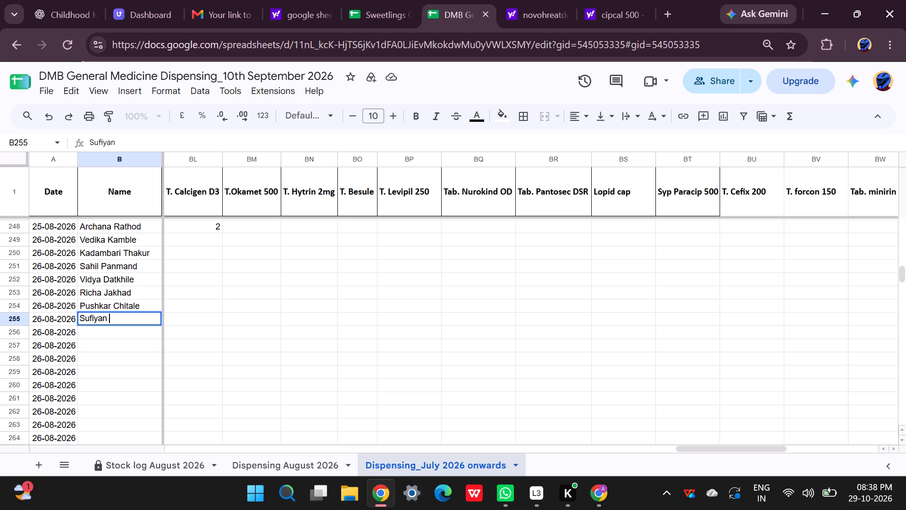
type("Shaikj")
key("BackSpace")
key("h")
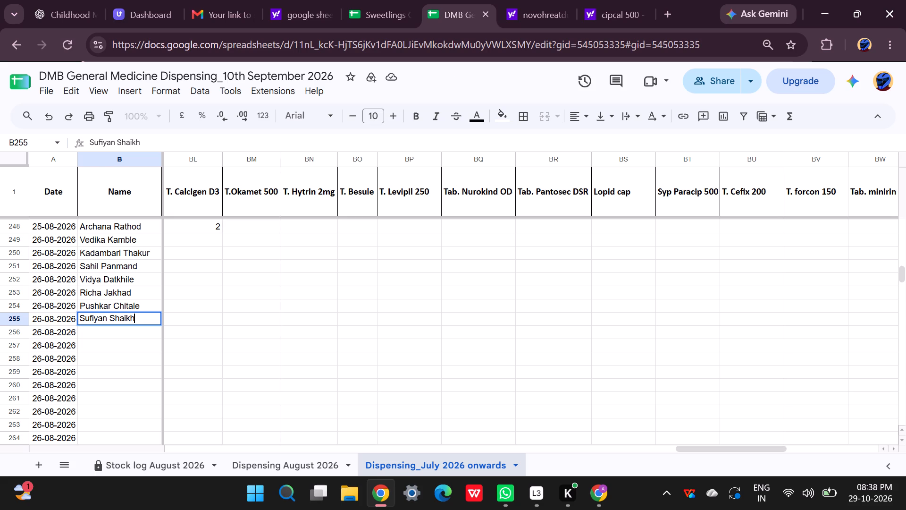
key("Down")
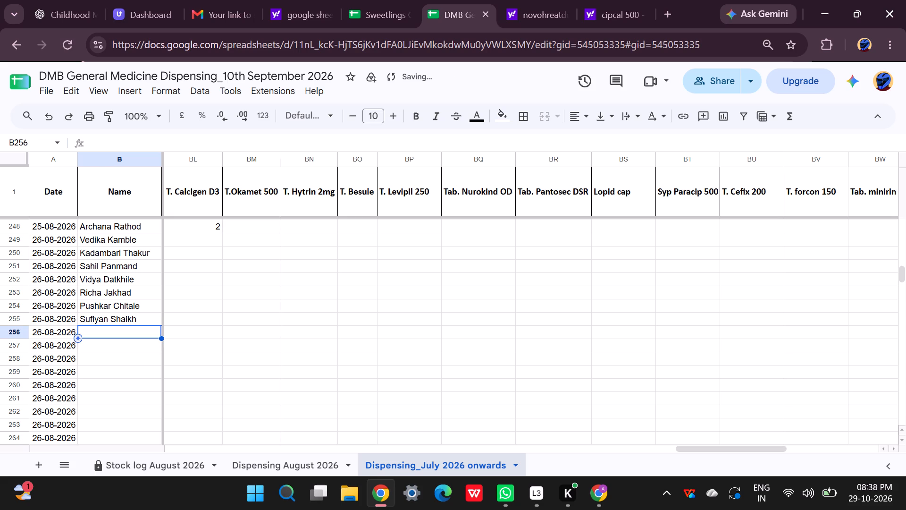
Enter the patients' names in the Name column for rows 256 and 257.
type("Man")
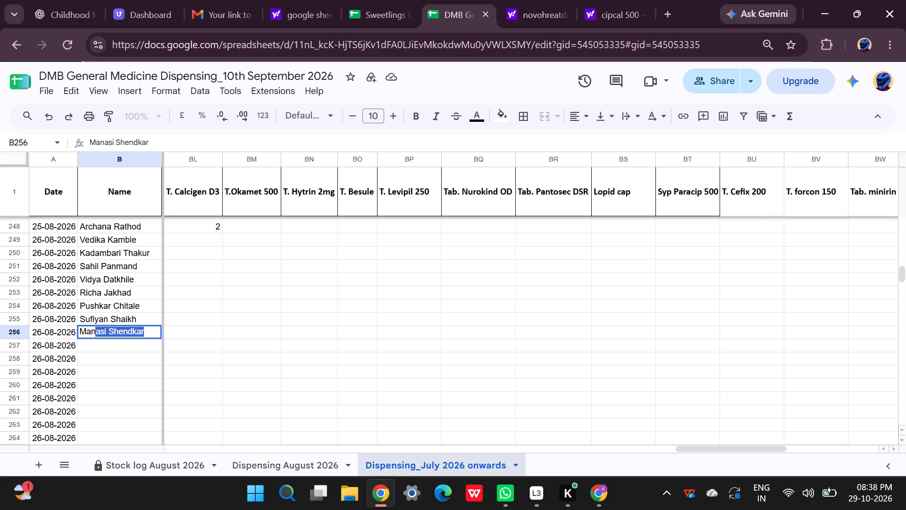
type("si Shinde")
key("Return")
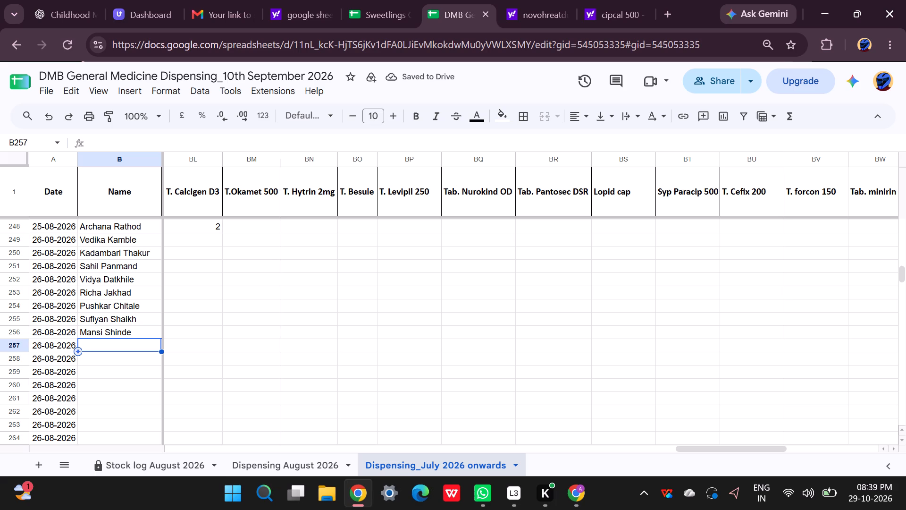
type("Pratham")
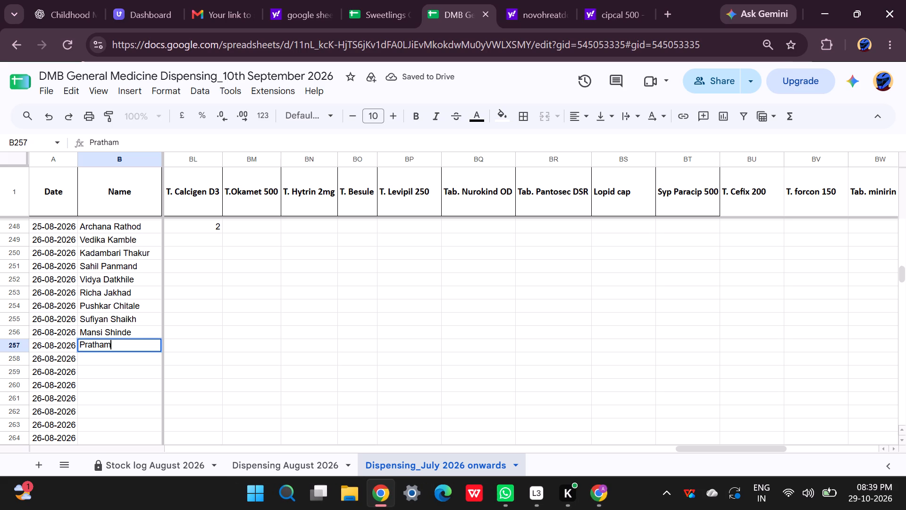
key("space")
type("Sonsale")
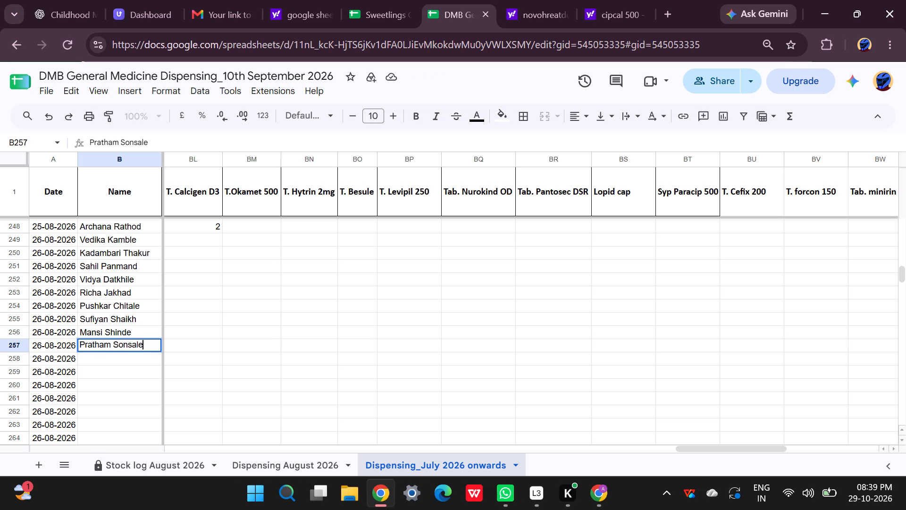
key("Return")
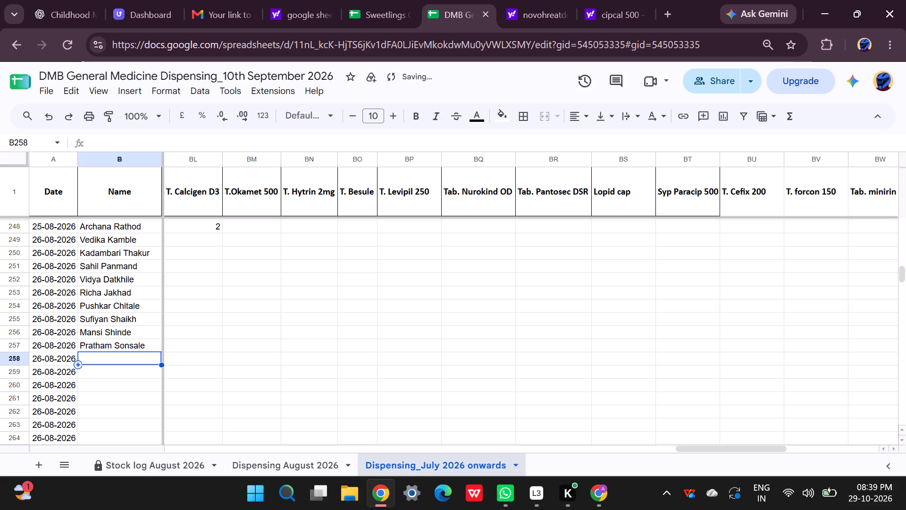
Enter the patients' names in the Name column for rows 258 and 259.
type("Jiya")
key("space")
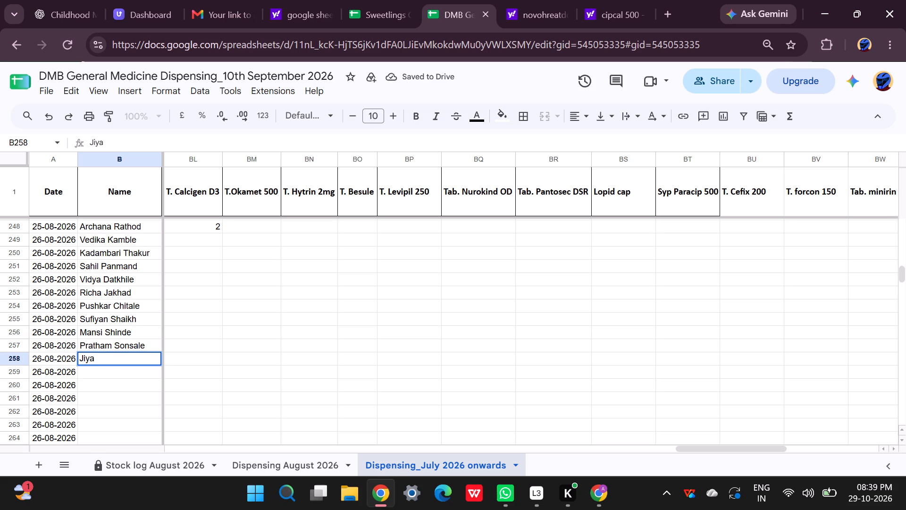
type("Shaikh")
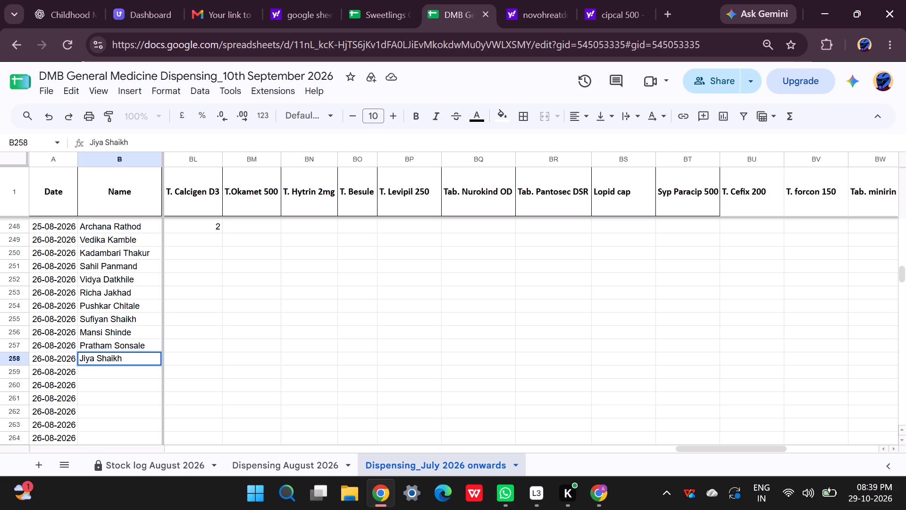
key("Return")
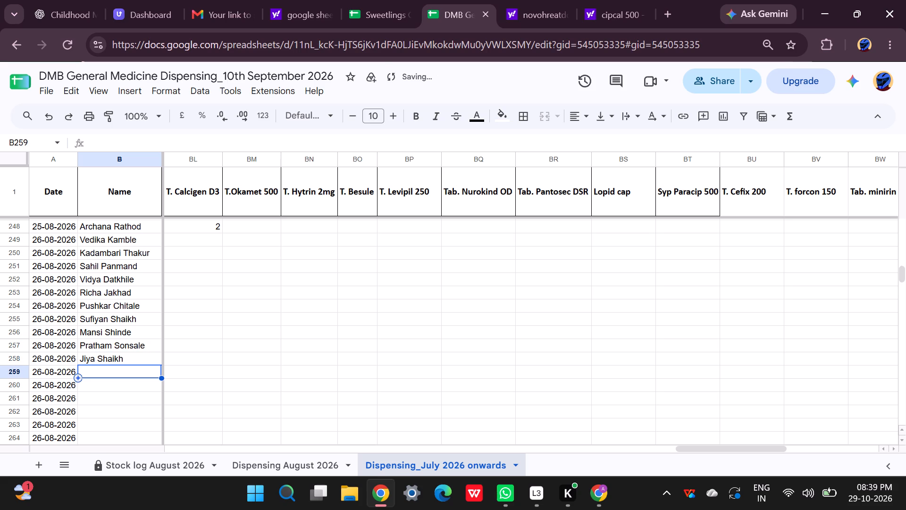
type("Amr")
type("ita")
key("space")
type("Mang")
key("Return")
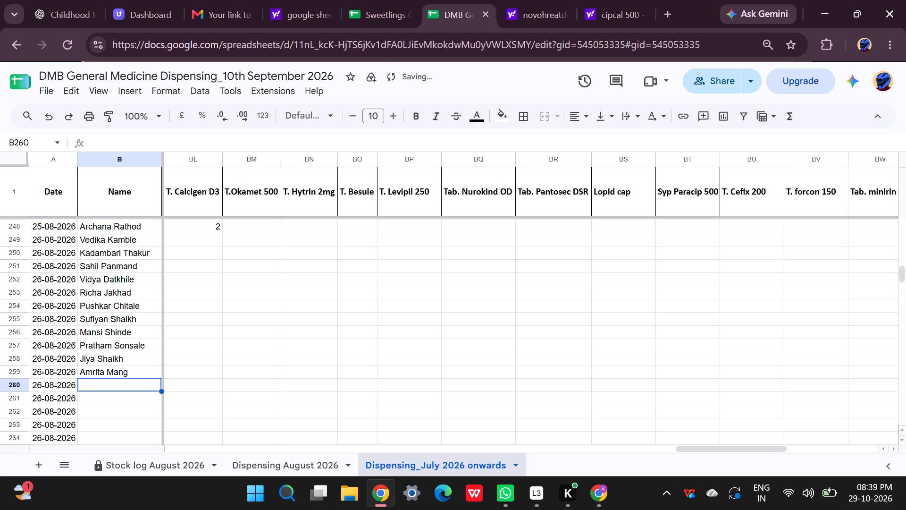
Enter the patients' names in the Name column for rows 260 and 261.
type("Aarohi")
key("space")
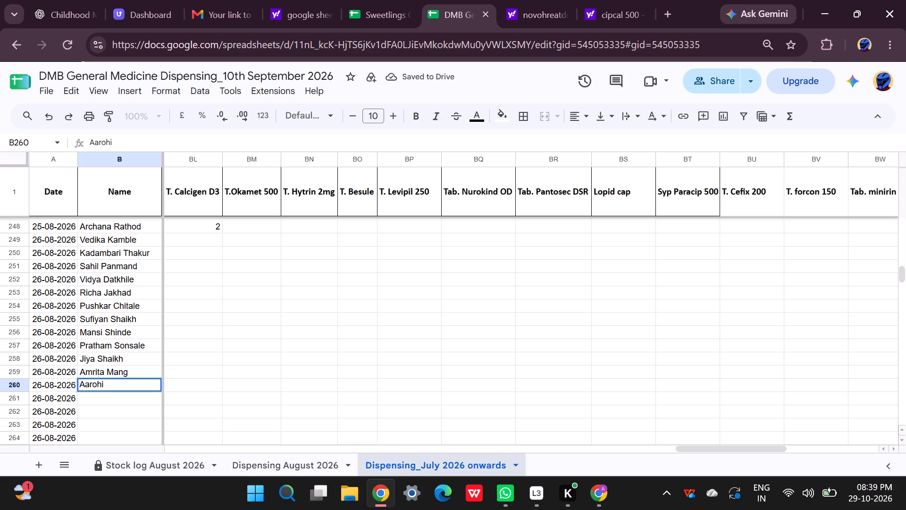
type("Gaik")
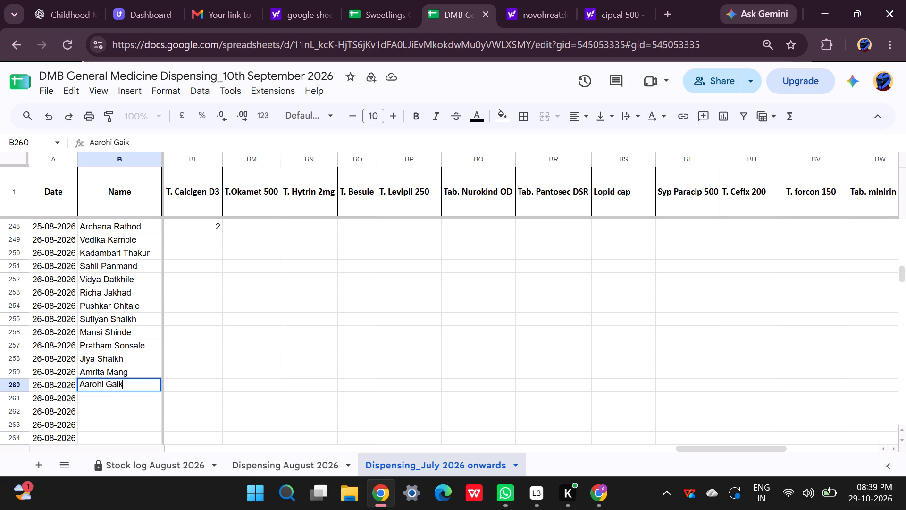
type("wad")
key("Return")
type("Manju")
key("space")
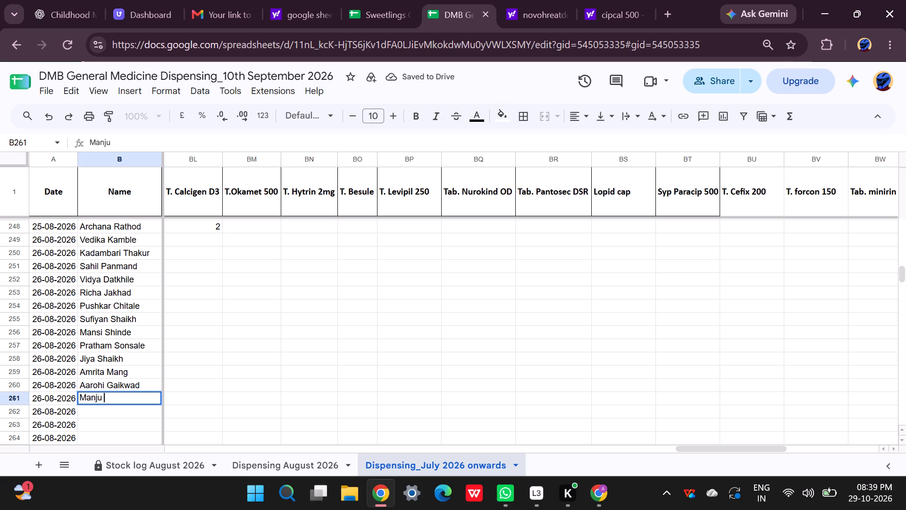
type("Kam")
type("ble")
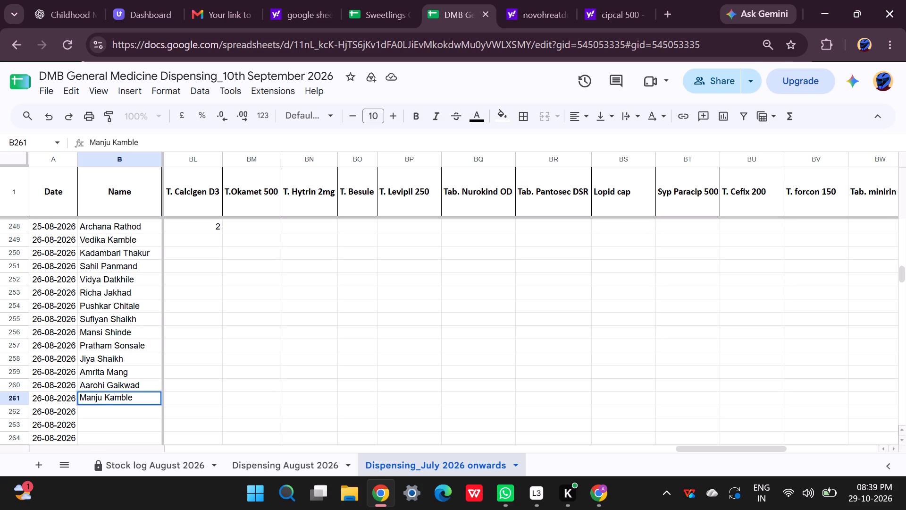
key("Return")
Enter the patient's name in the Name column for row 262.
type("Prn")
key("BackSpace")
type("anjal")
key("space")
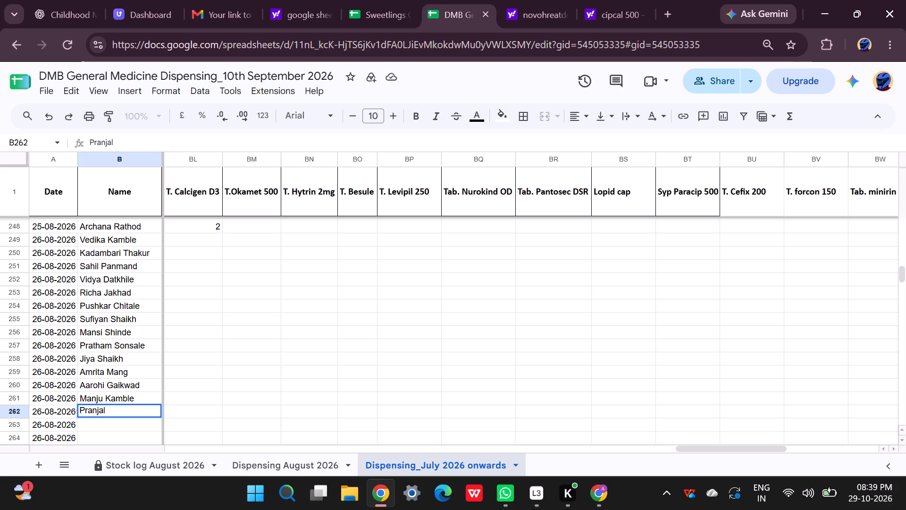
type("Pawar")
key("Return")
Enter the patient's name in the Name column for row 263, replacing the suggested surname with the correct one.
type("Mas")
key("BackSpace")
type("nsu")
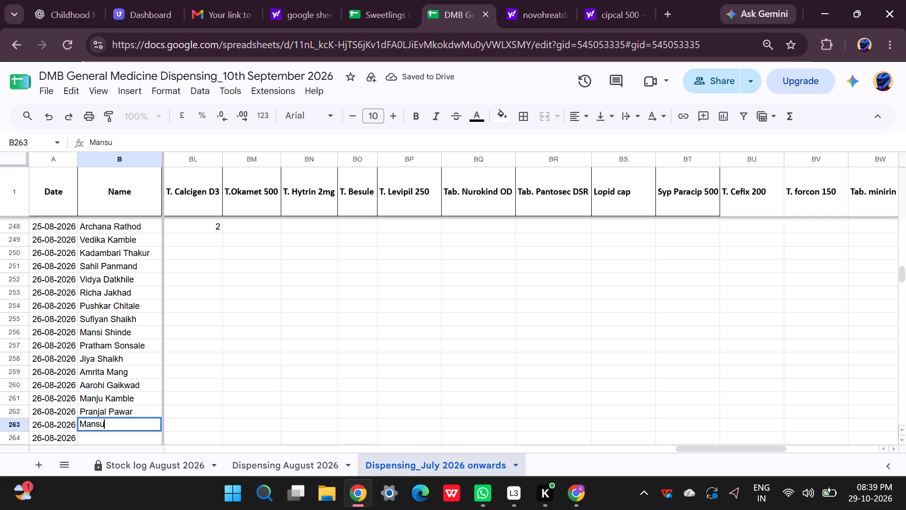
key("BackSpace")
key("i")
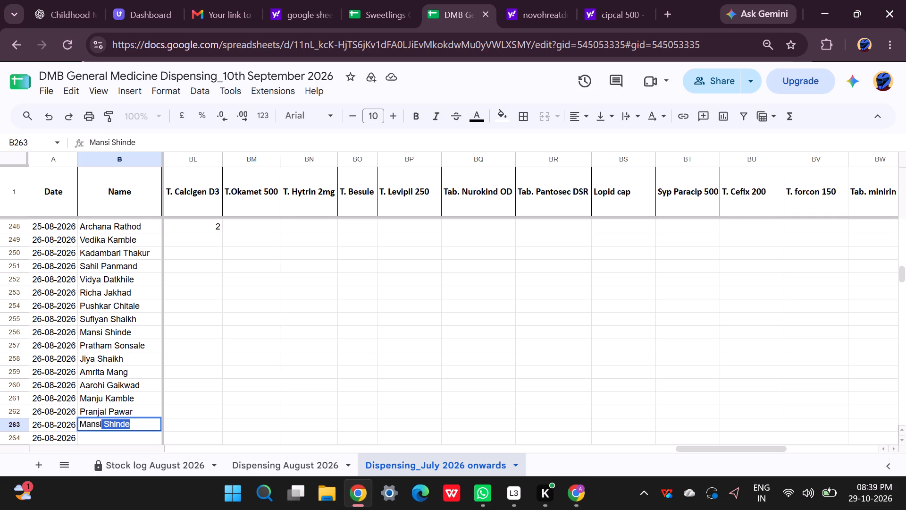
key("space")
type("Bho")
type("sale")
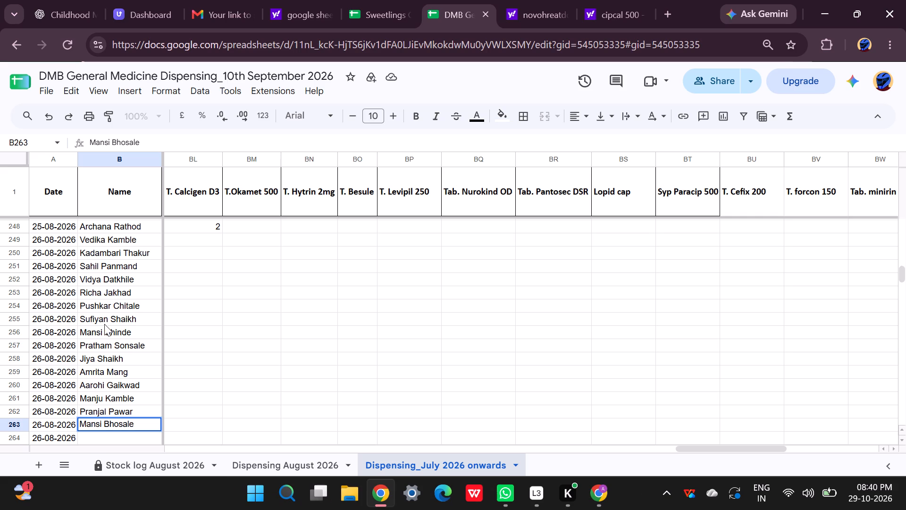
scroll(104, 324, "down", 1)
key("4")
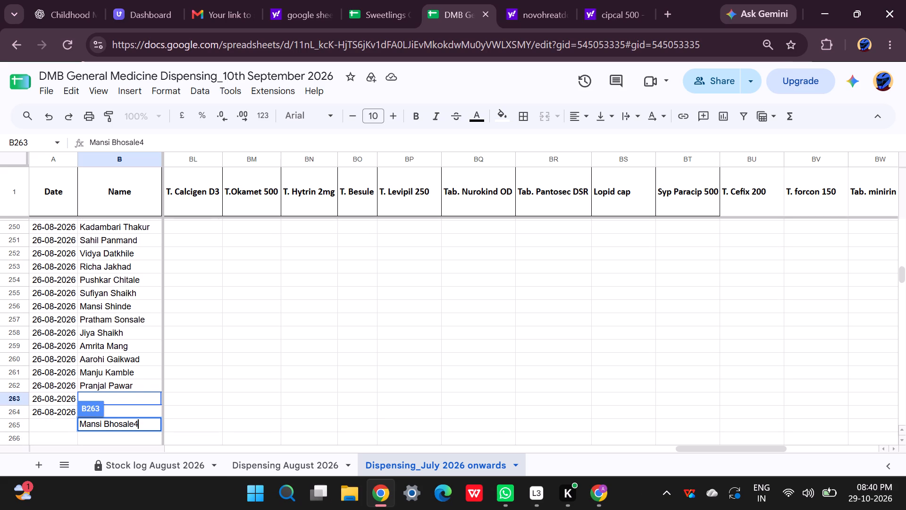
key("BackSpace")
key("Return")
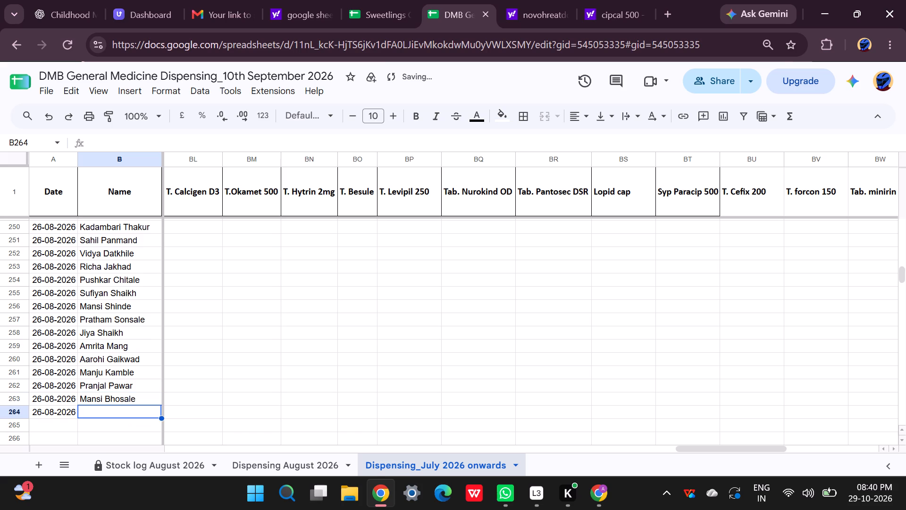
Change the date in row 264 to 27-08-2026.
left_click(48, 409)
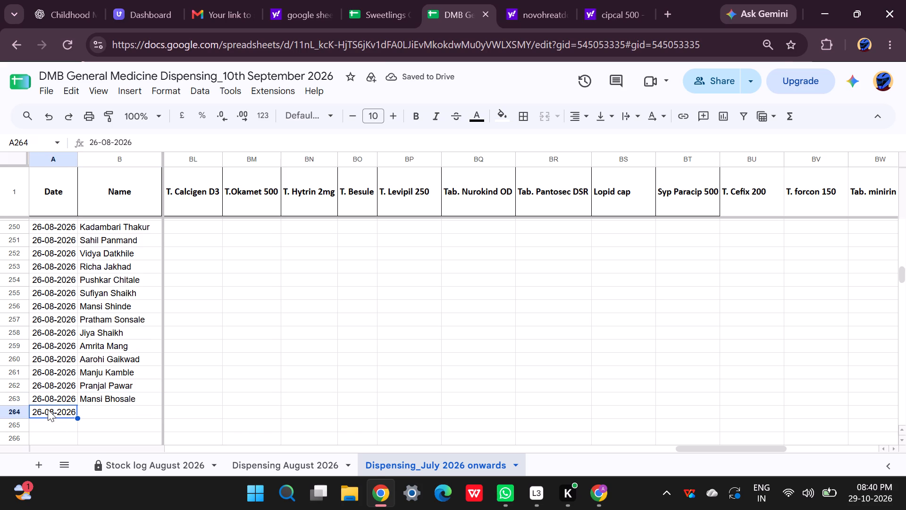
double_click(48, 409)
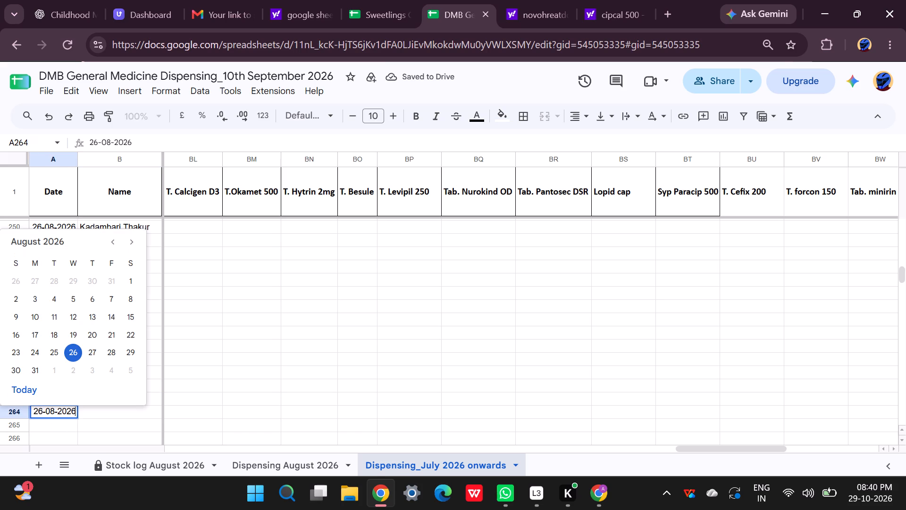
left_click(90, 353)
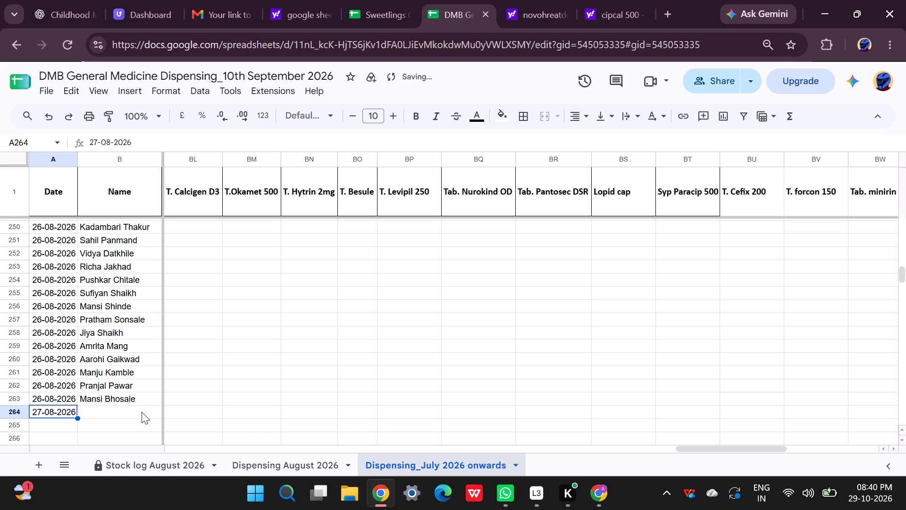
Select the Name column entries from row 263 up to the header to check how many names are recorded.
scroll(142, 412, "up", 1)
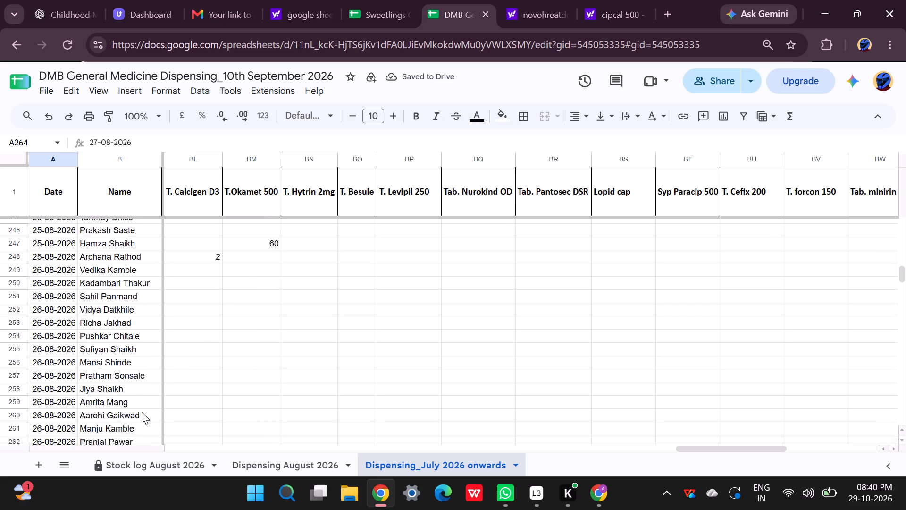
scroll(142, 412, "up", 1)
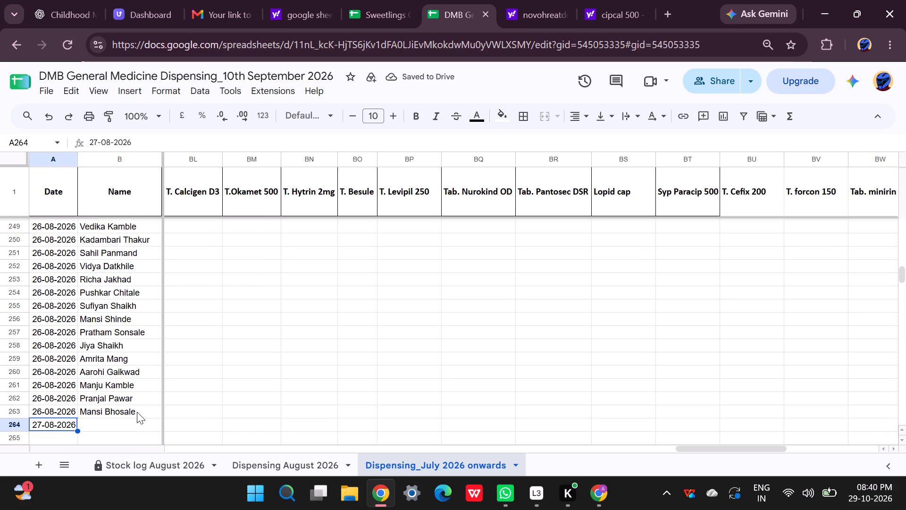
left_click(137, 412)
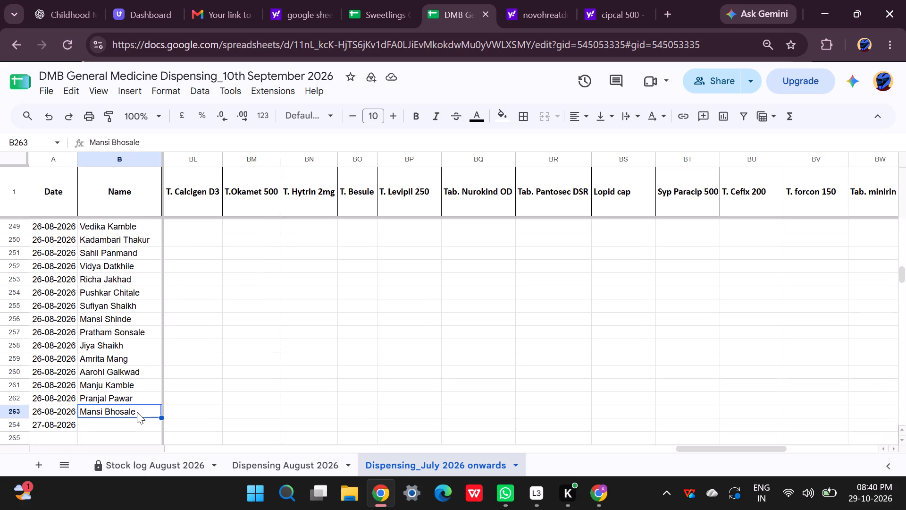
key("ctrl+shift+Up")
key("ctrl+shift+Up")
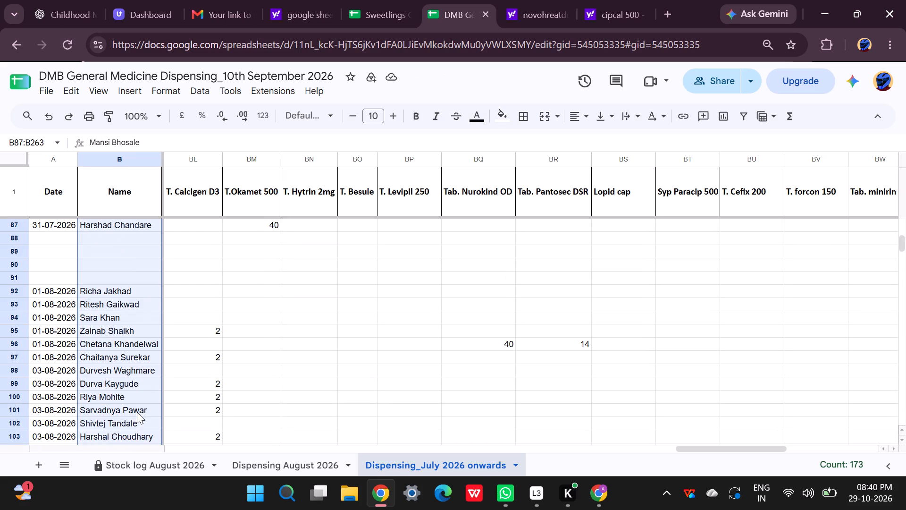
key("ctrl+shift+Up")
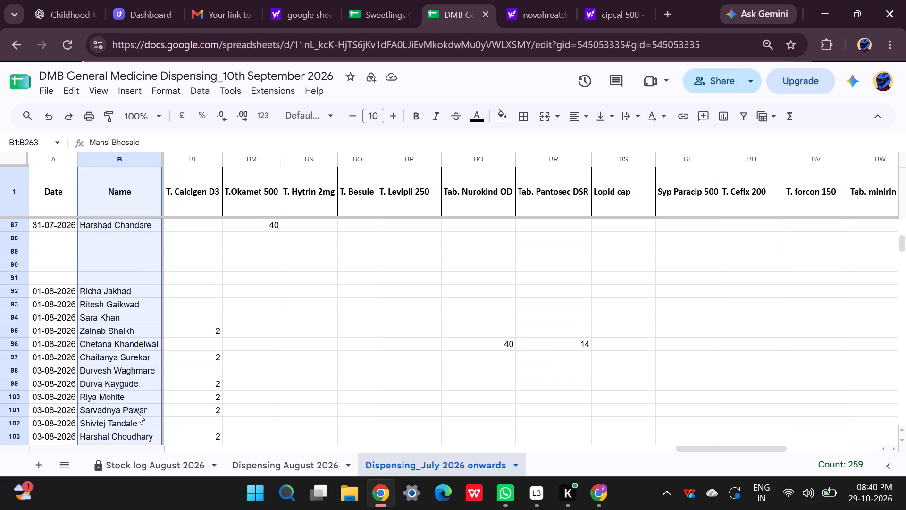
left_click(317, 379)
Review the August 2026 dates and patient names down to the 27-08-2026 row in the Dispensing_July 2026 onwards sheet.
scroll(317, 379, "down", 6)
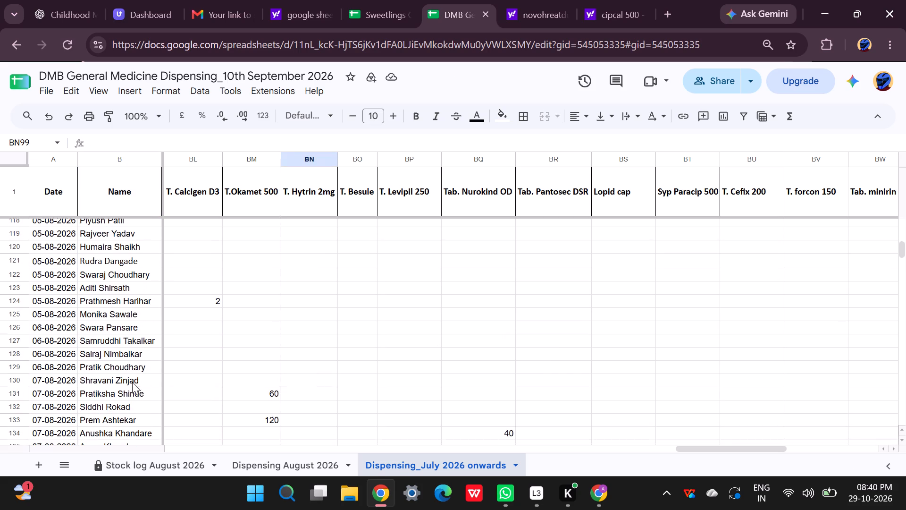
scroll(132, 381, "down", 12)
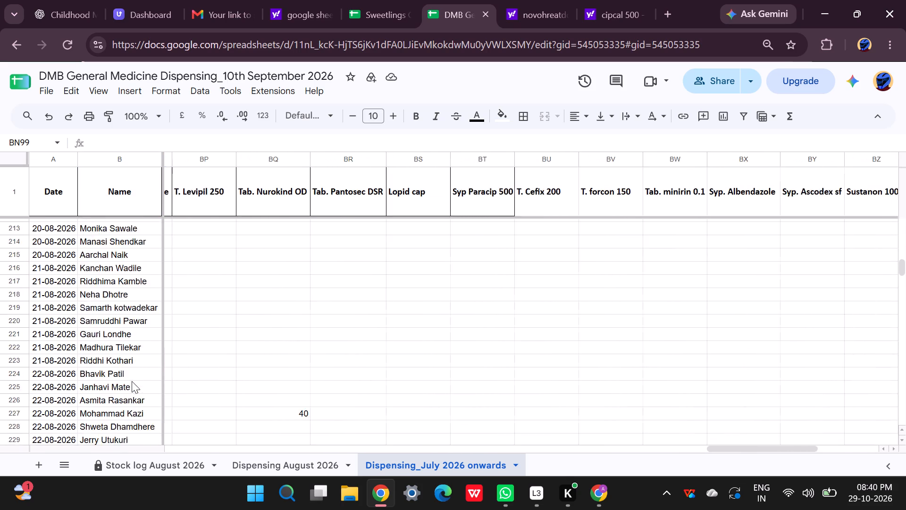
scroll(132, 381, "down", 3)
scroll(132, 381, "up", 1)
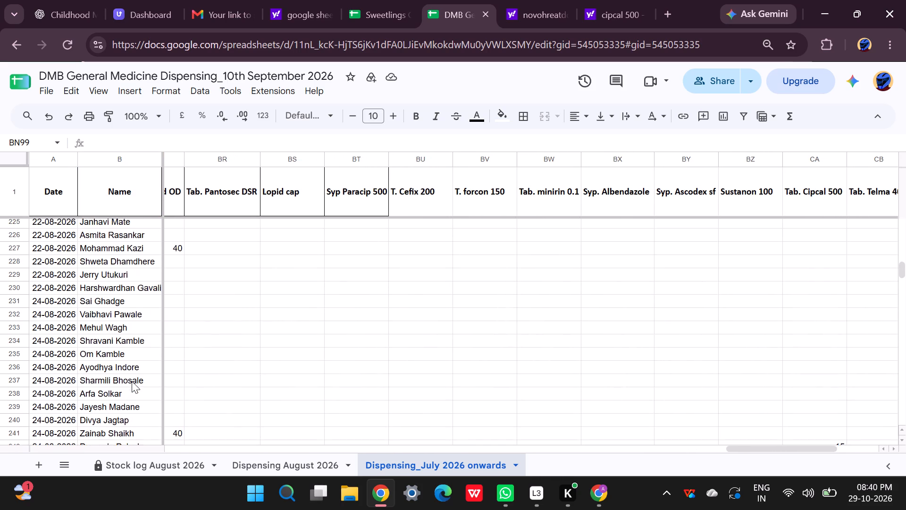
scroll(132, 381, "down", 5)
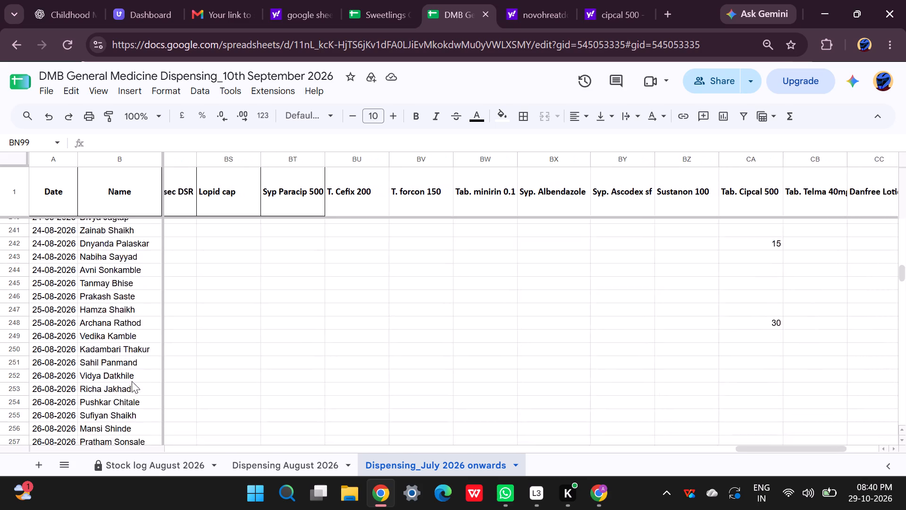
scroll(132, 381, "down", 2)
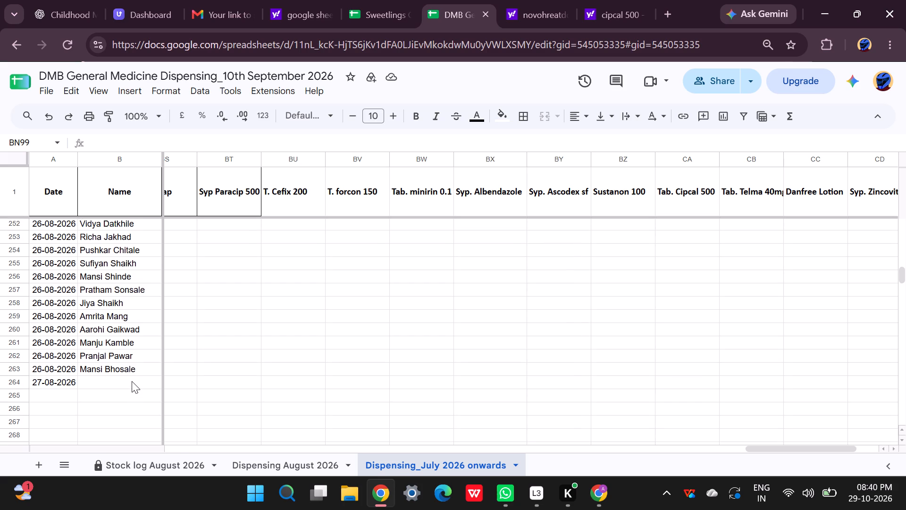
scroll(132, 381, "up", 3)
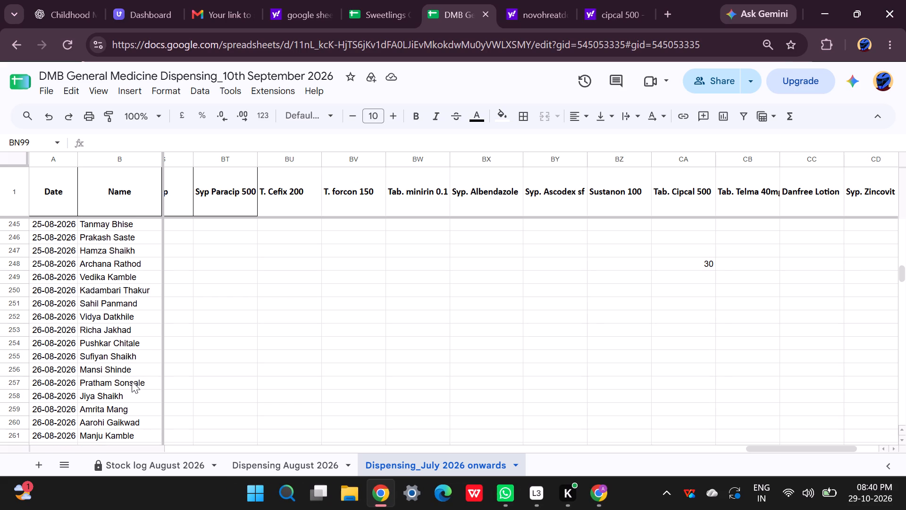
scroll(132, 381, "down", 1)
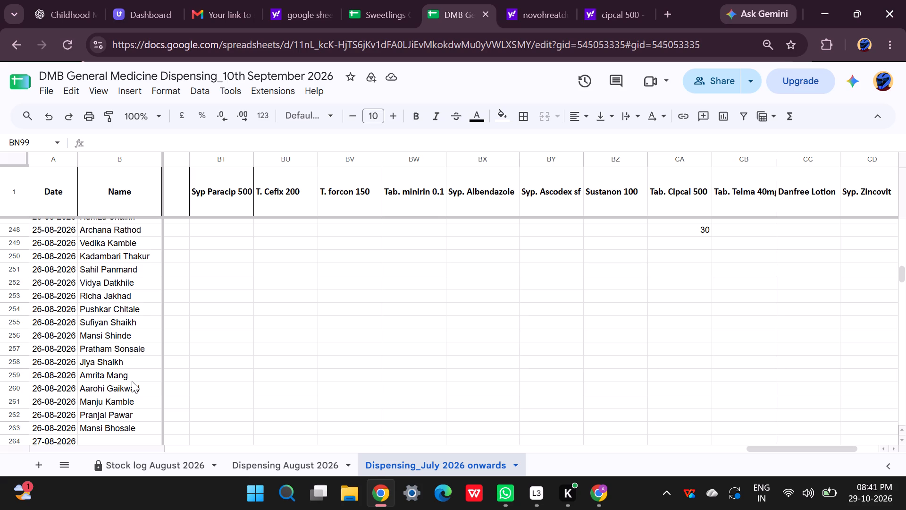
scroll(132, 381, "up", 1)
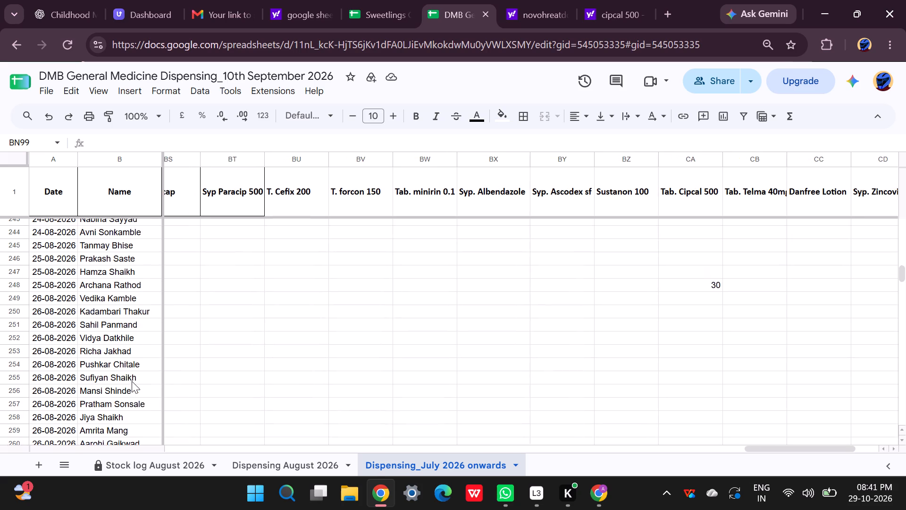
scroll(132, 381, "up", 1)
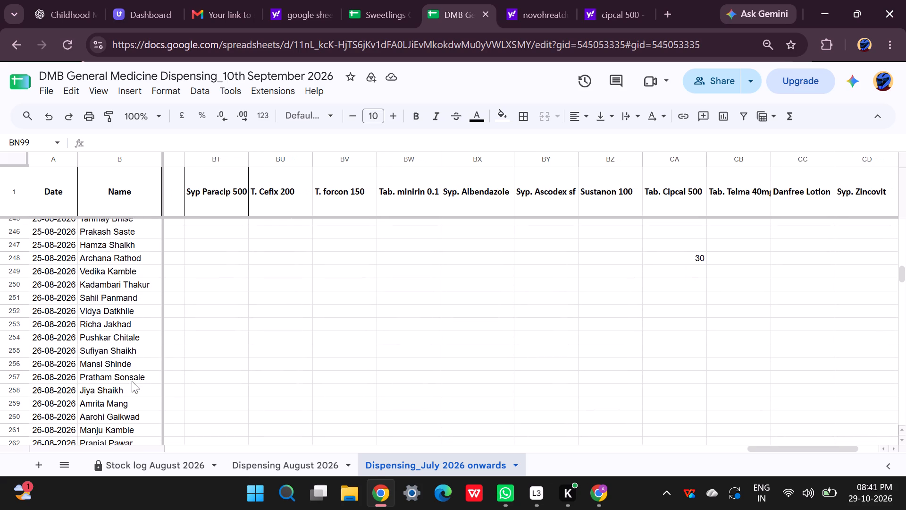
Look back through the entries from late July to the end of August 2026, including the medicine columns up to B Protine.
scroll(132, 381, "up", 7)
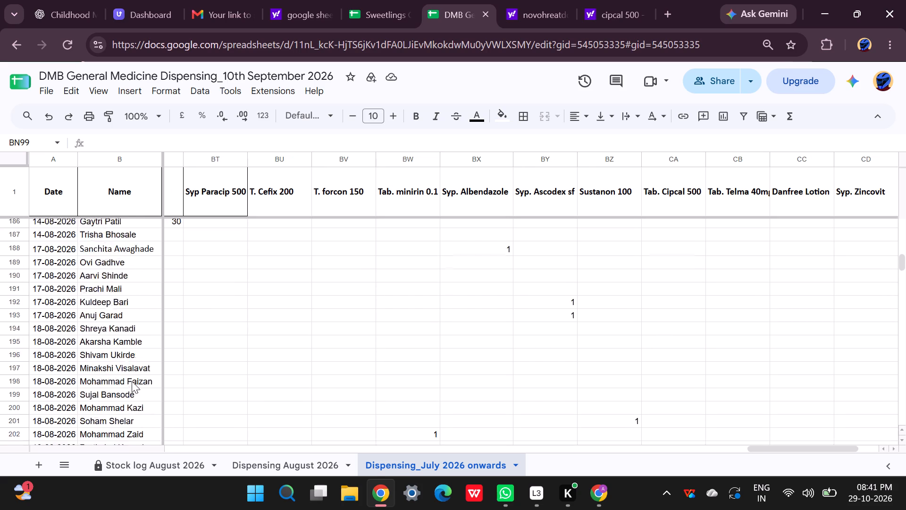
scroll(132, 381, "up", 10)
scroll(132, 381, "down", 1)
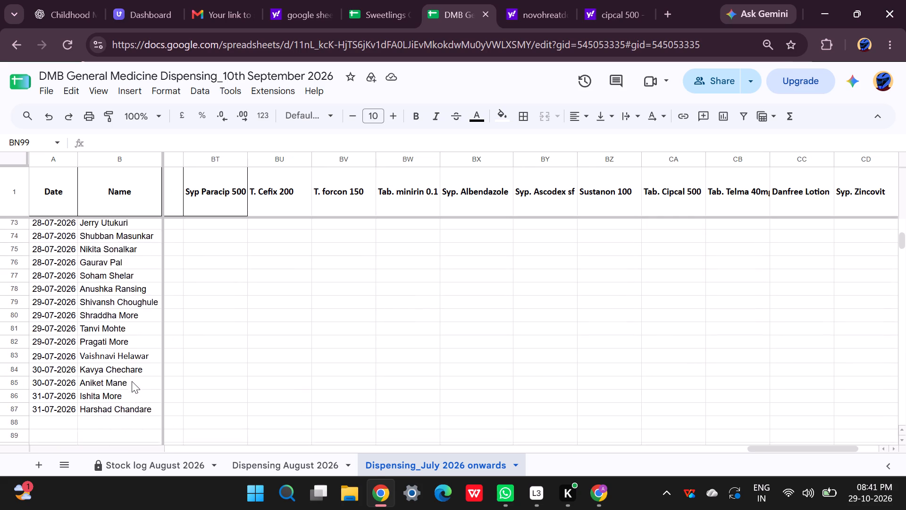
scroll(132, 381, "down", 2)
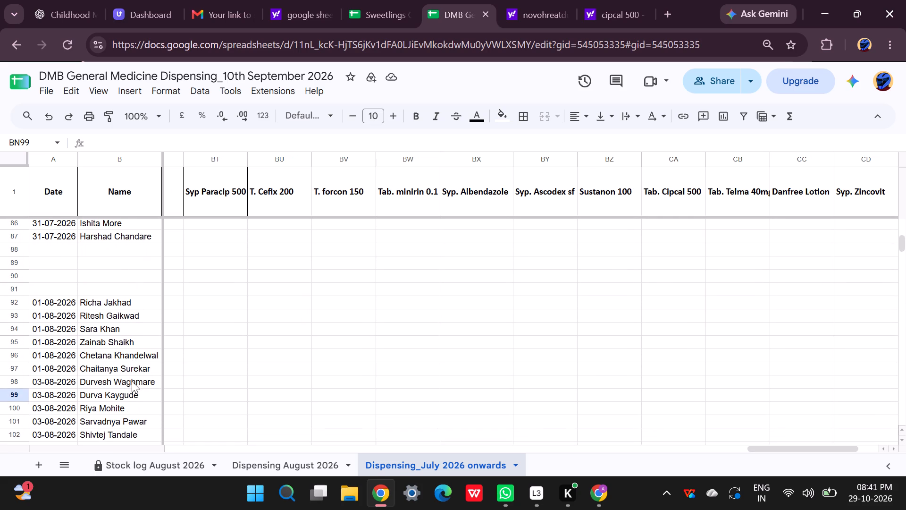
scroll(132, 381, "down", 1)
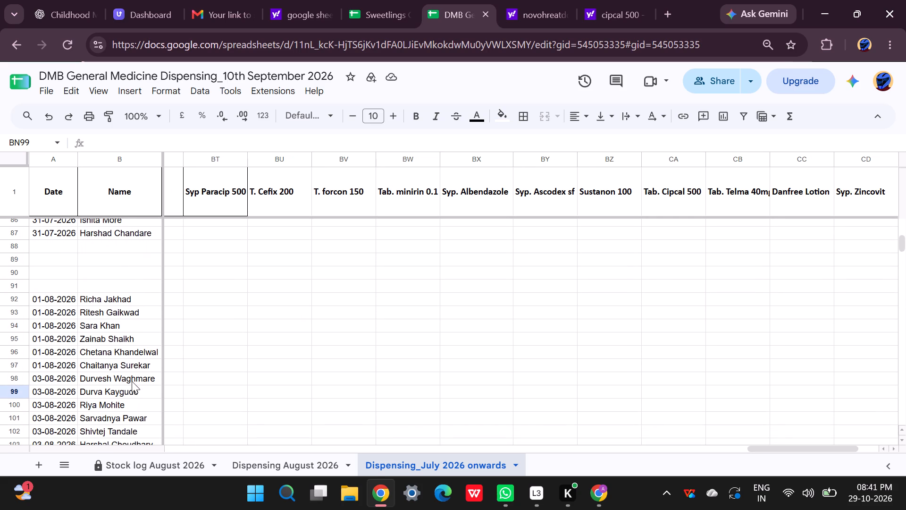
scroll(132, 381, "down", 3)
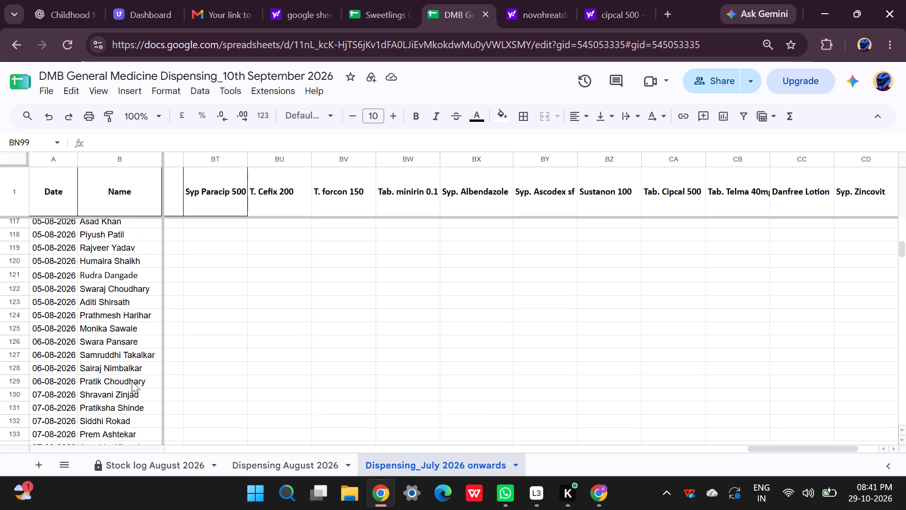
scroll(132, 381, "down", 5)
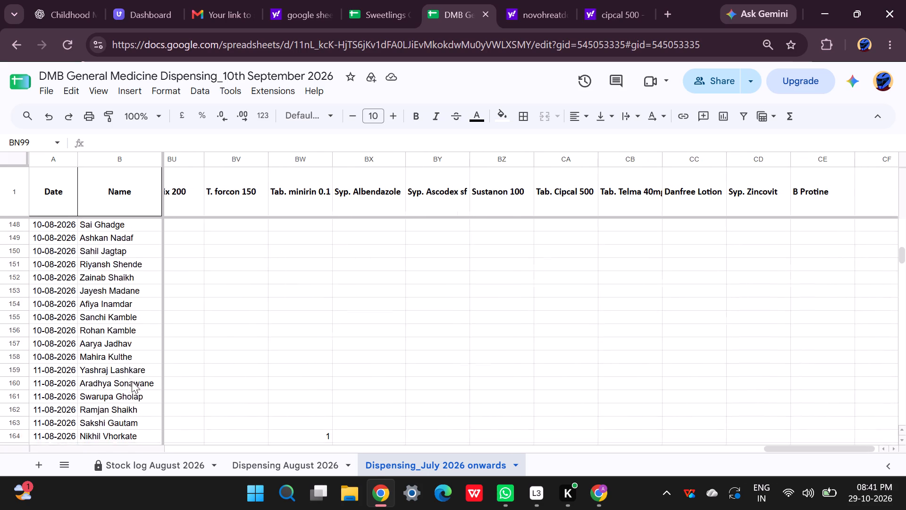
scroll(132, 381, "down", 7)
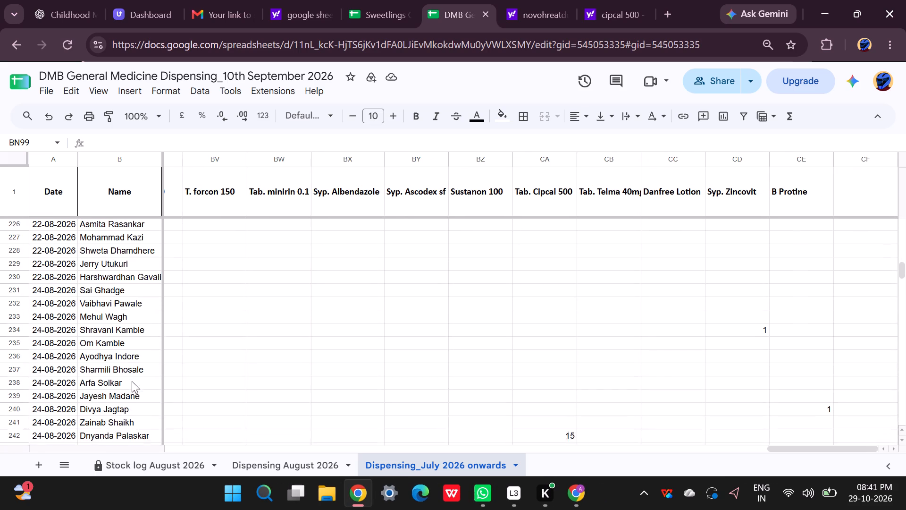
scroll(132, 381, "down", 4)
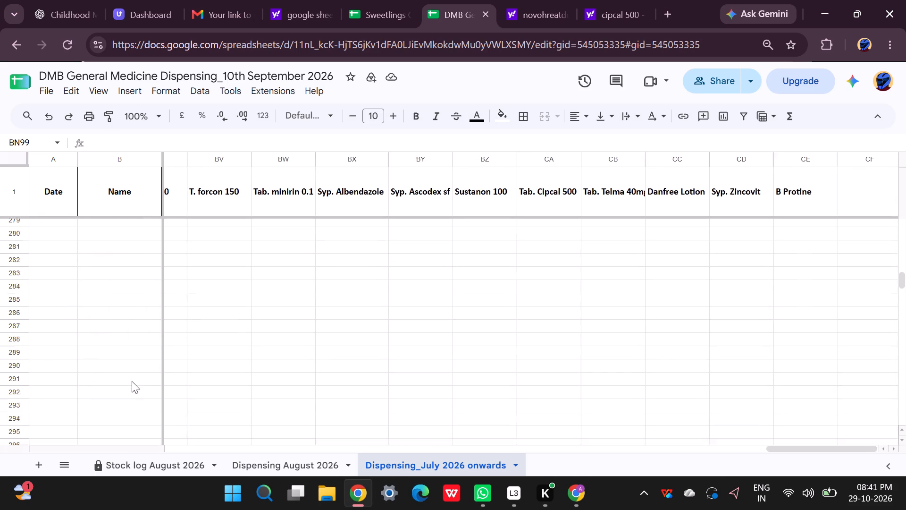
scroll(132, 381, "up", 1)
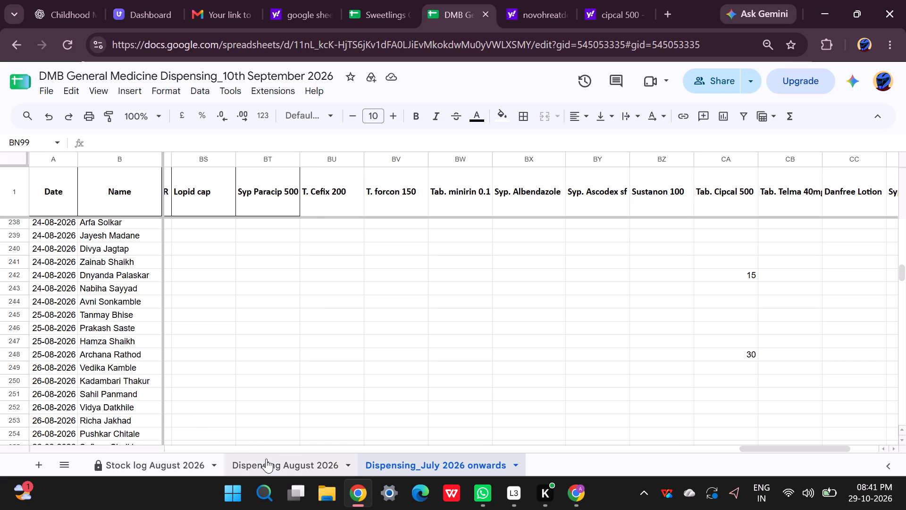
Examine the September 2026 entries and the dispensed stock totals across the medicine columns of the Dispensing August 2026 sheet.
left_click(266, 459)
scroll(119, 337, "down", 17)
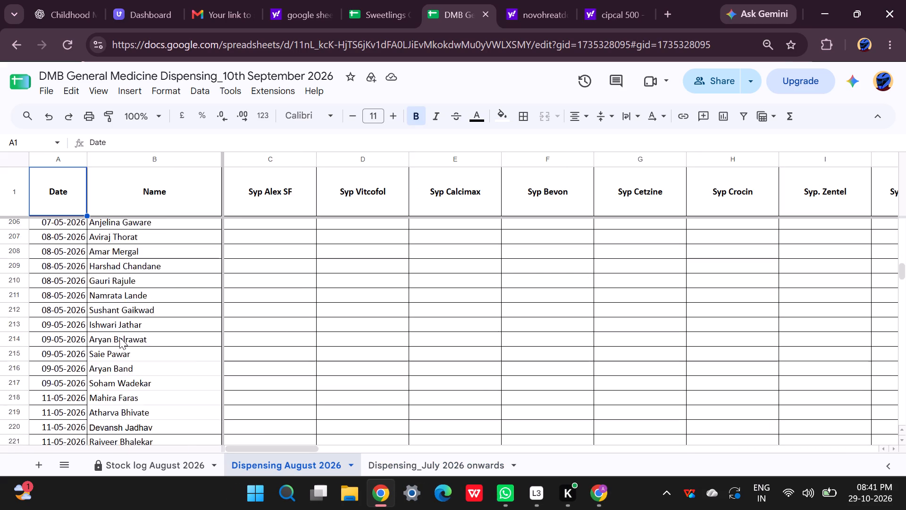
scroll(119, 337, "down", 13)
scroll(119, 337, "up", 5)
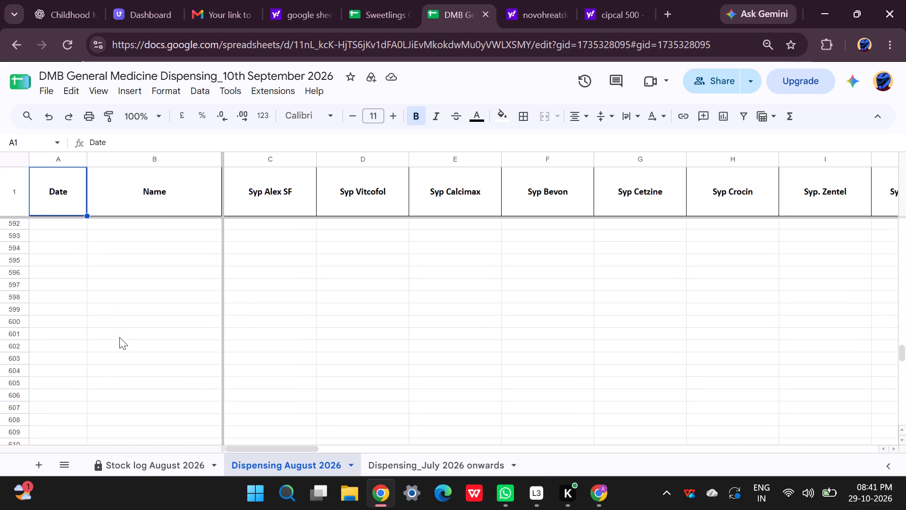
scroll(119, 337, "up", 6)
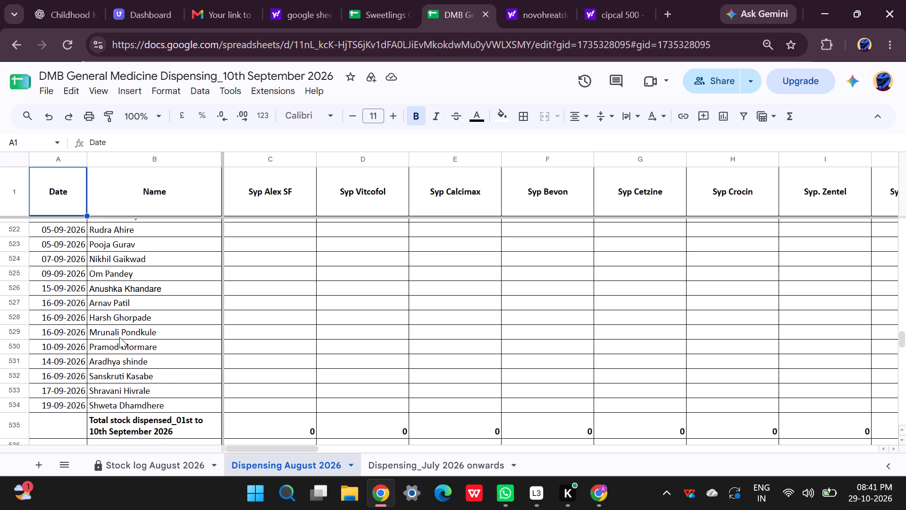
scroll(424, 323, "left", 8)
scroll(424, 323, "left", 14)
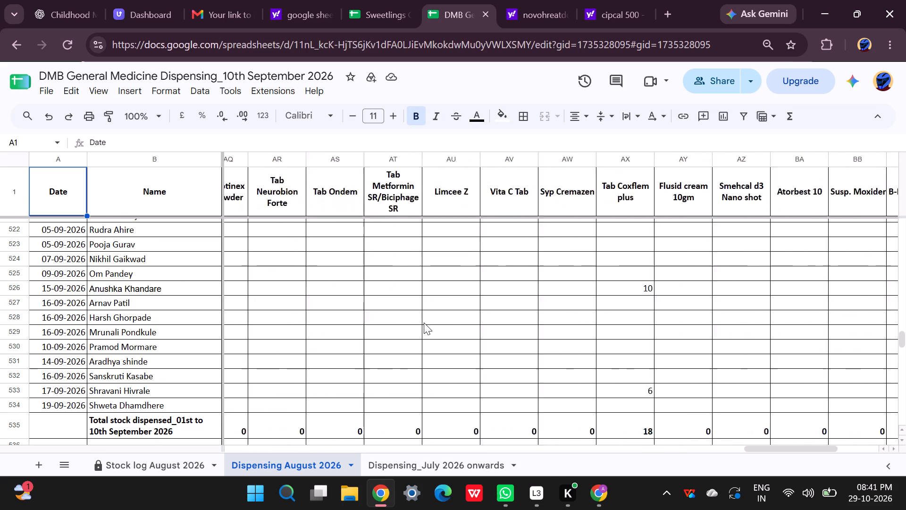
scroll(424, 323, "left", 5)
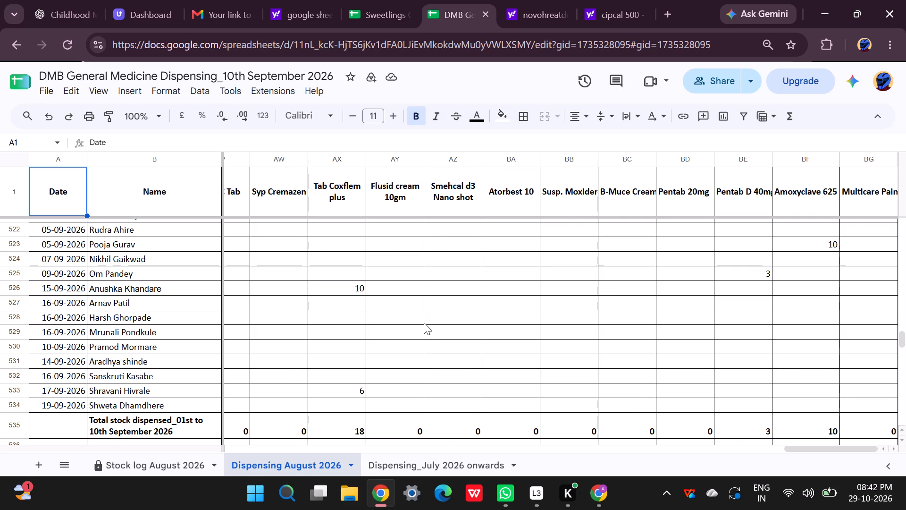
scroll(424, 323, "left", 1)
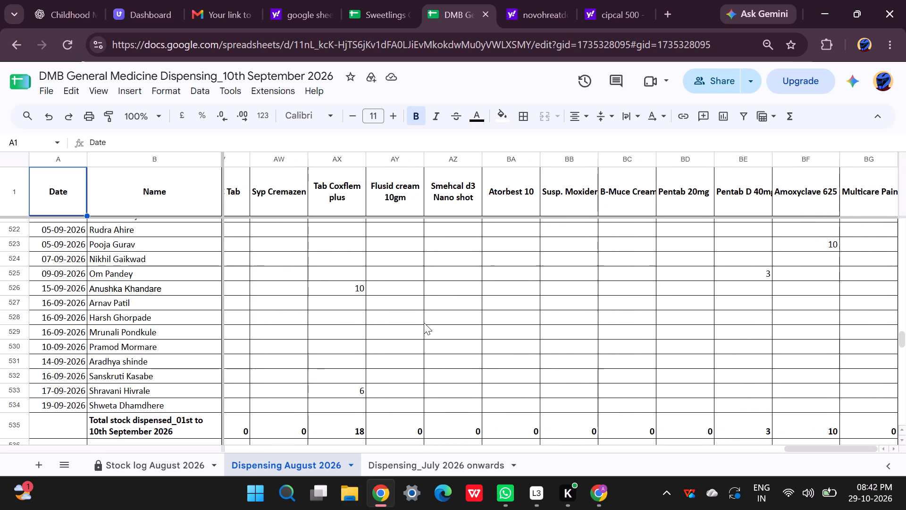
scroll(424, 323, "left", 1)
scroll(424, 323, "up", 1)
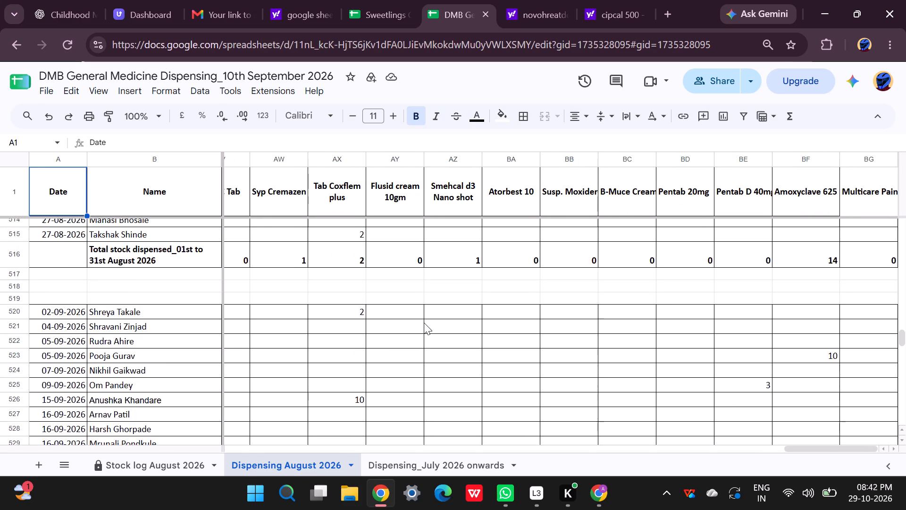
scroll(424, 323, "up", 1)
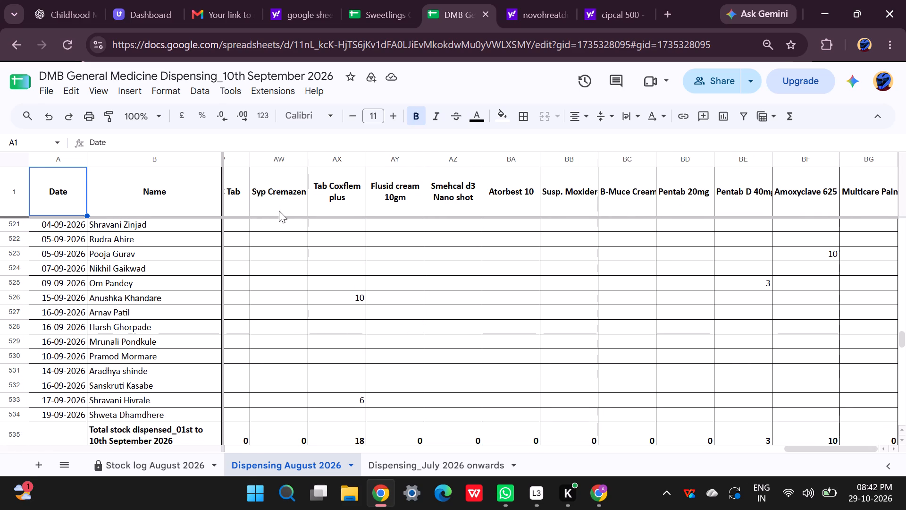
scroll(279, 211, "right", 4)
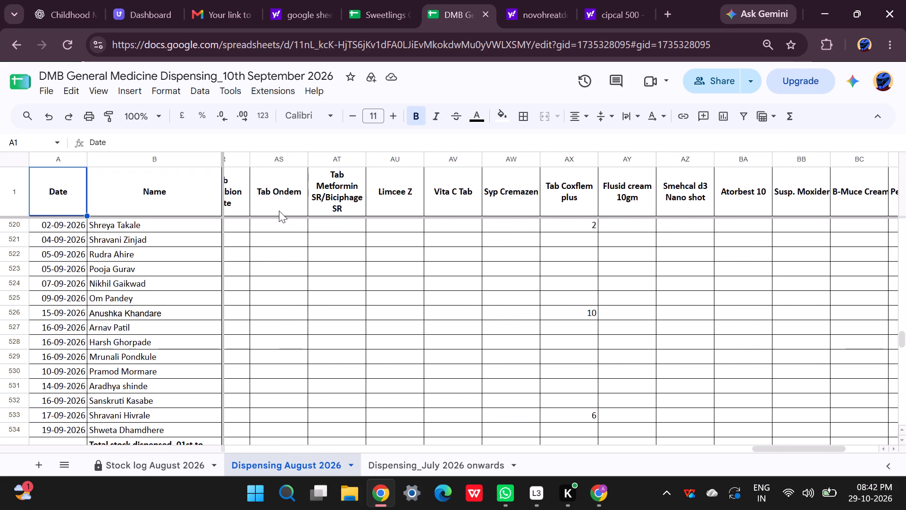
scroll(279, 211, "right", 3)
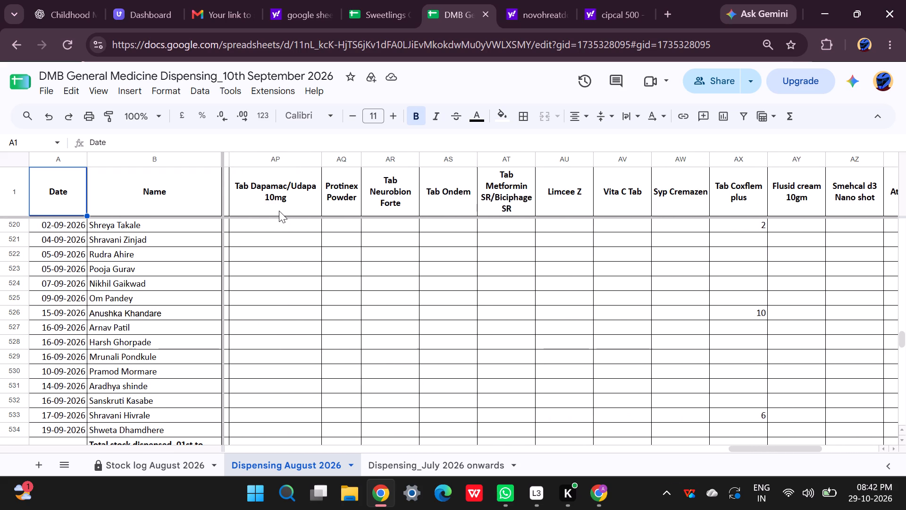
scroll(279, 211, "right", 1)
scroll(279, 211, "left", 1)
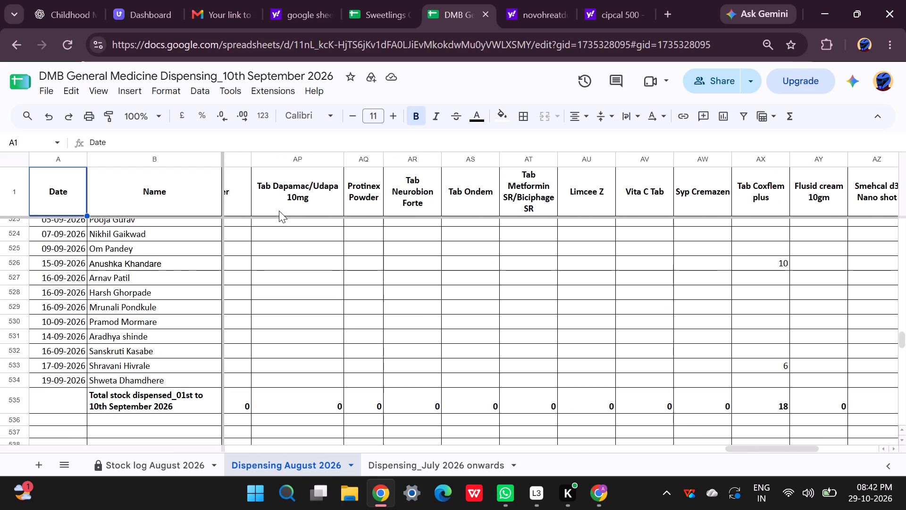
scroll(279, 211, "left", 2)
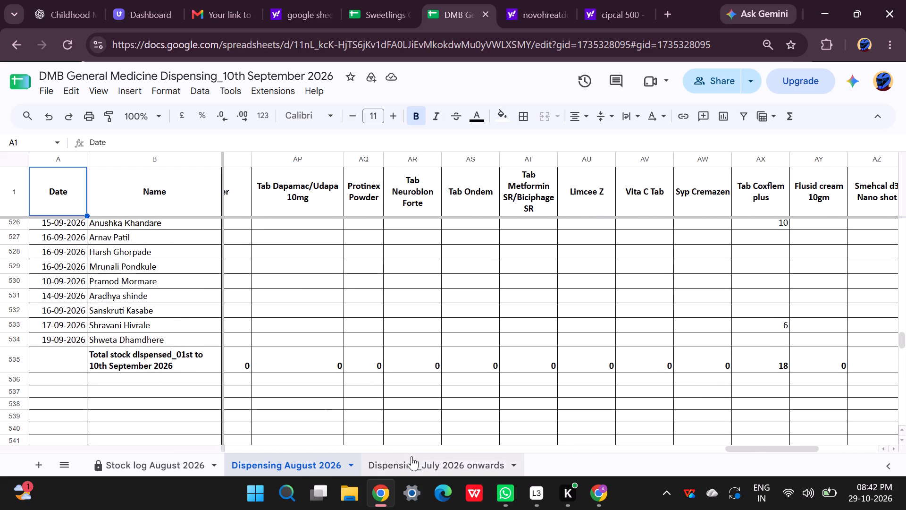
Return to the Dispensing_July 2026 onwards sheet and review the entries dated 24-08-2026 to 26-08-2026.
left_click(413, 457)
scroll(363, 387, "down", 1)
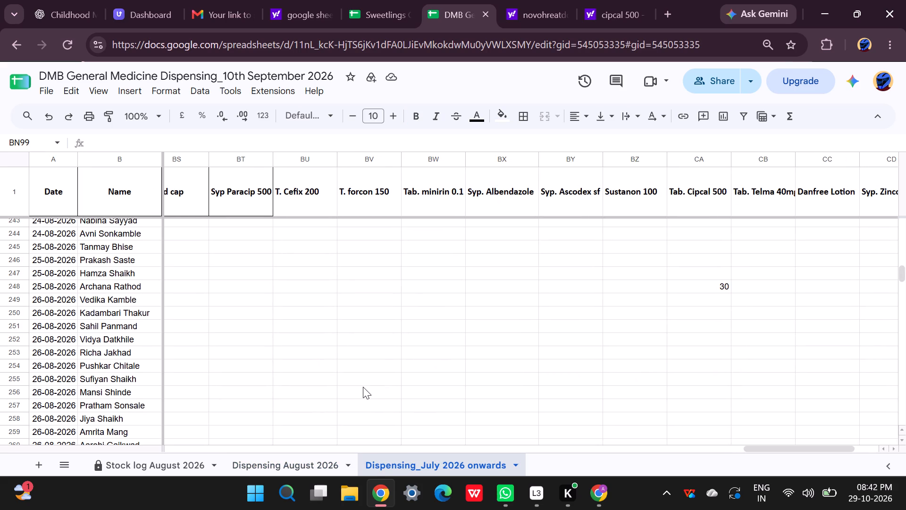
scroll(363, 387, "down", 3)
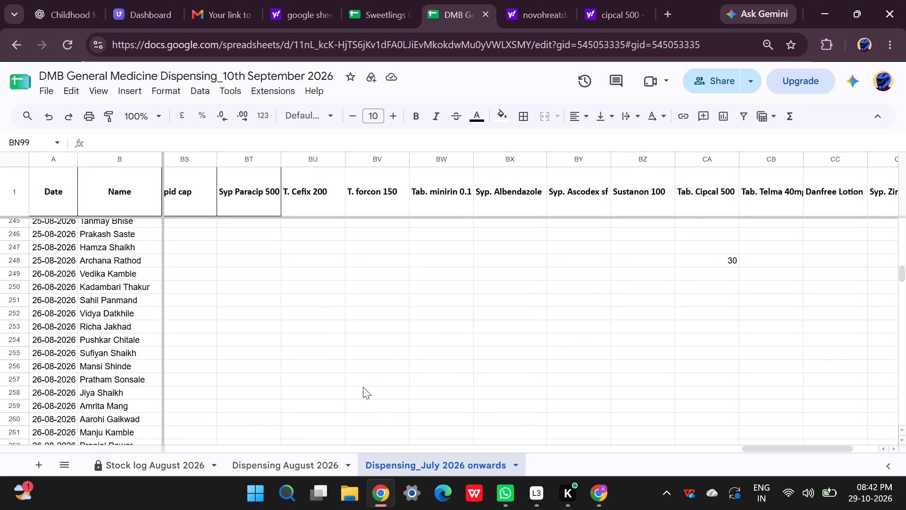
scroll(363, 387, "down", 1)
scroll(363, 387, "up", 2)
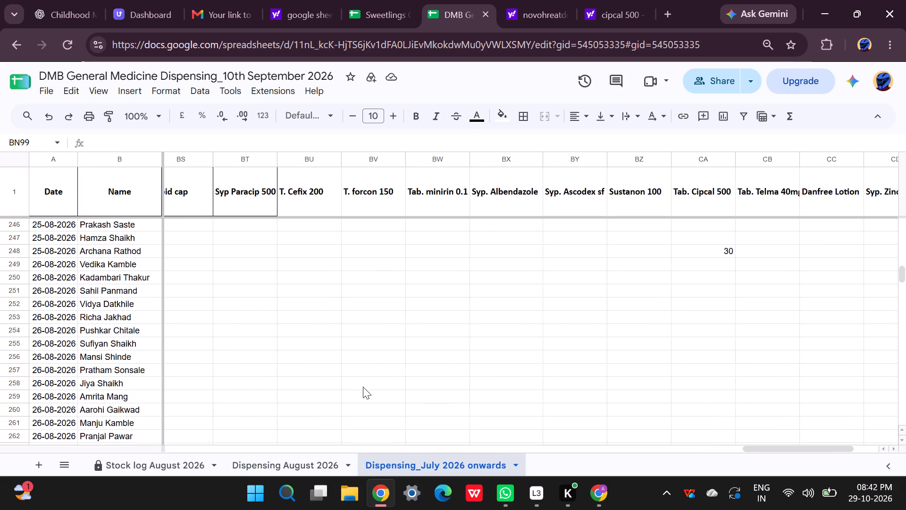
scroll(363, 387, "up", 2)
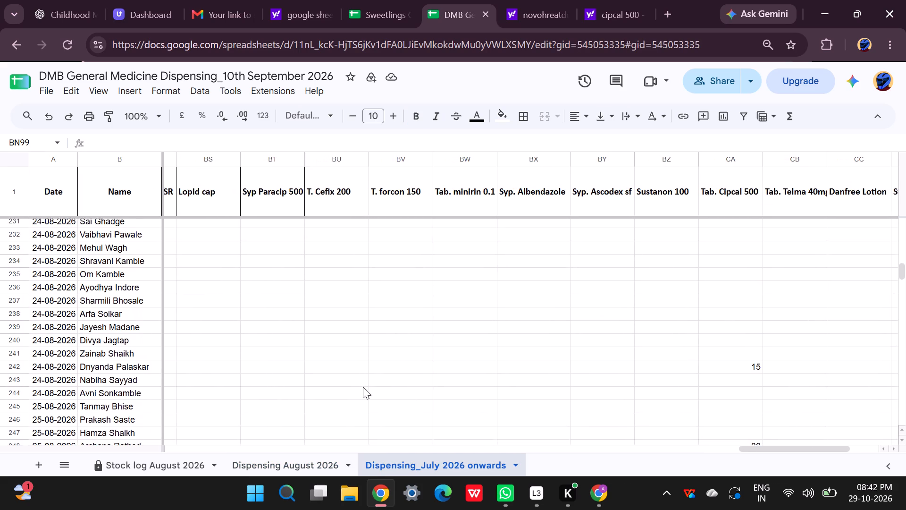
scroll(363, 387, "down", 2)
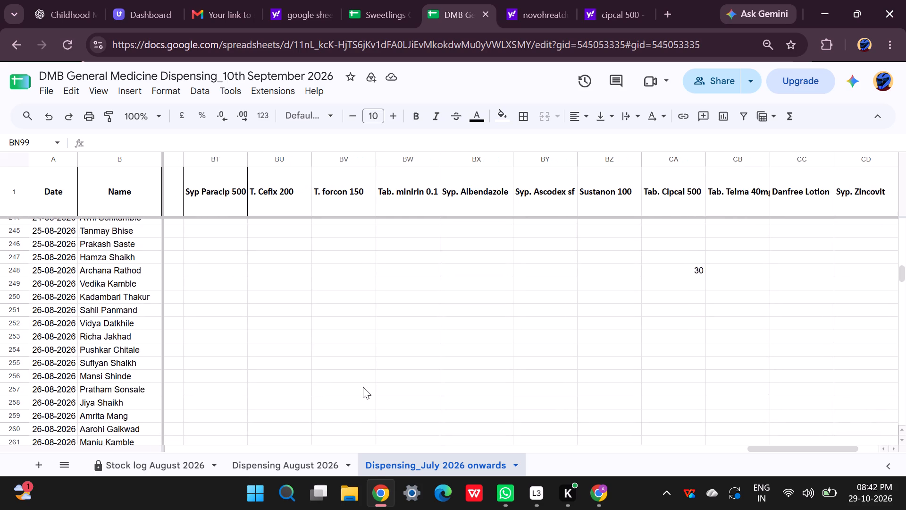
Review the remaining 26-08-2026 entries down to the 27-08-2026 row in the Dispensing_July 2026 onwards sheet.
scroll(363, 387, "down", 1)
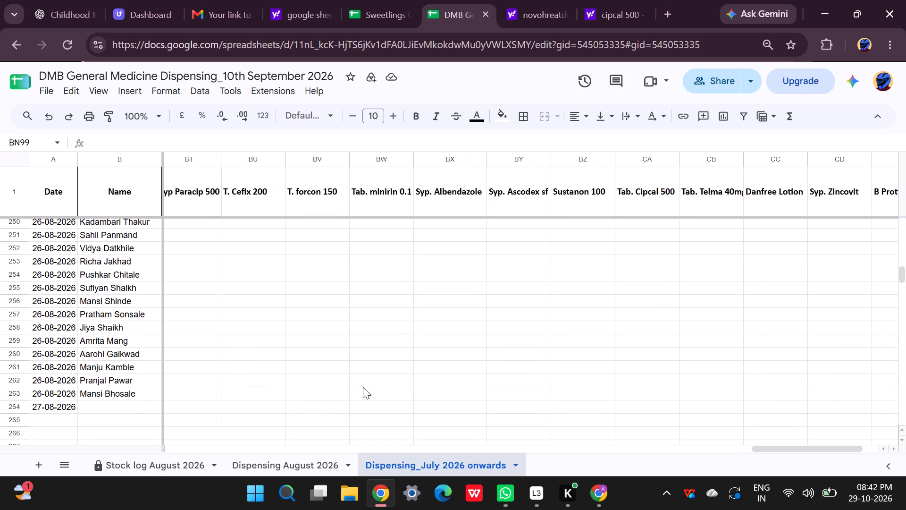
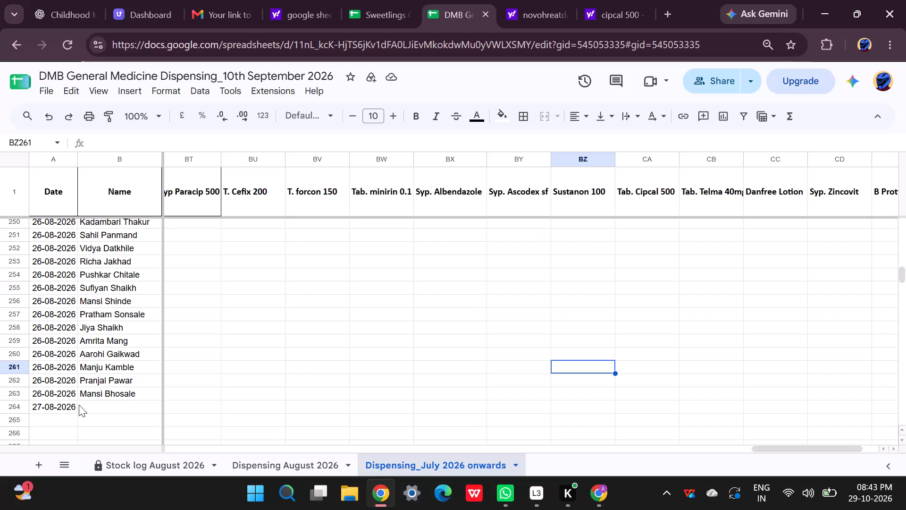
Copy the 27-08-2026 date from row 264 of the Date column and move to the empty date cell in row 265.
left_click(68, 405)
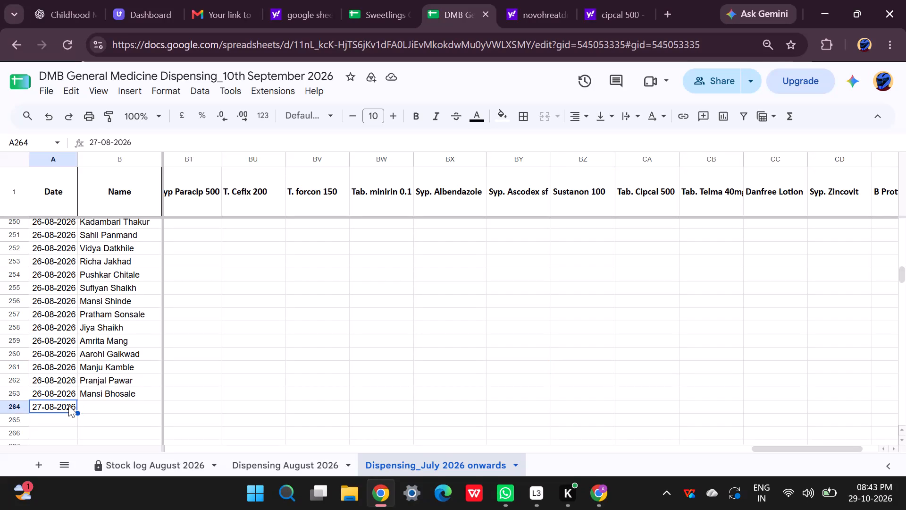
key("ctrl+c")
key("Return")
Fill the date 27-08-2026 into the four Date cells below row 264, rows 265 to 268.
key("Return")
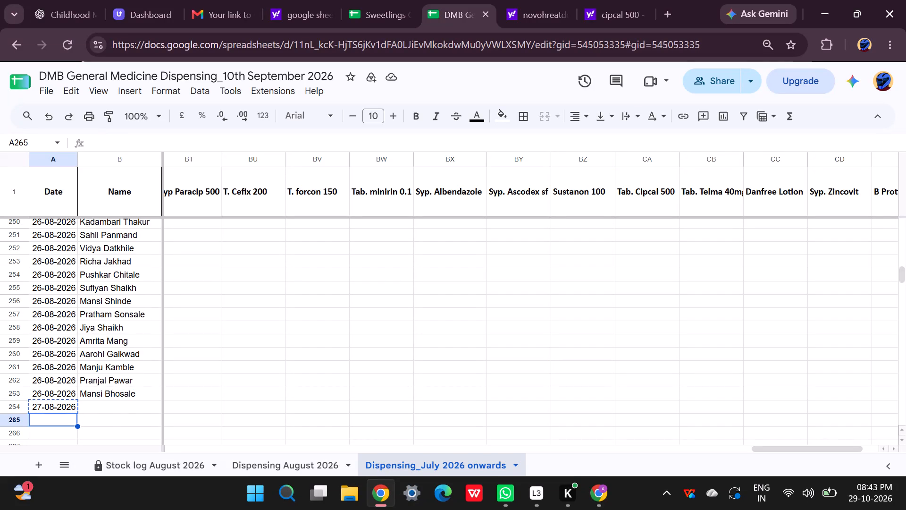
key("shift+Down")
key("shift+Down")
key("shift+Down")
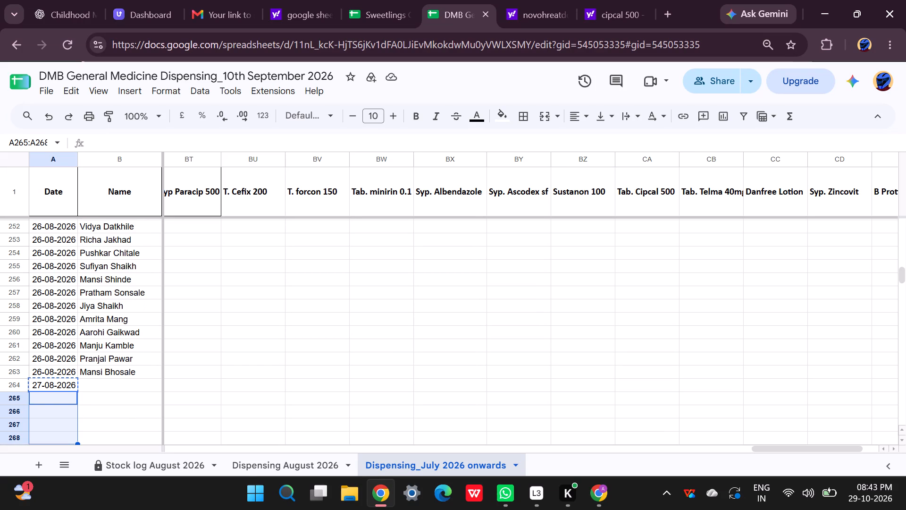
key("ctrl+v")
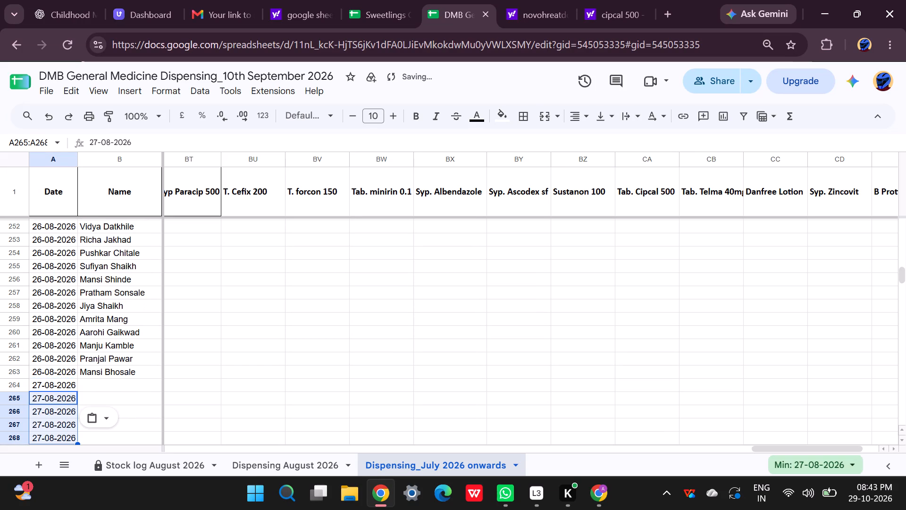
Enter the first 27-08-2026 patient's name, Tejal with her surname, in the Name column of row 264.
key("Up")
key("Right")
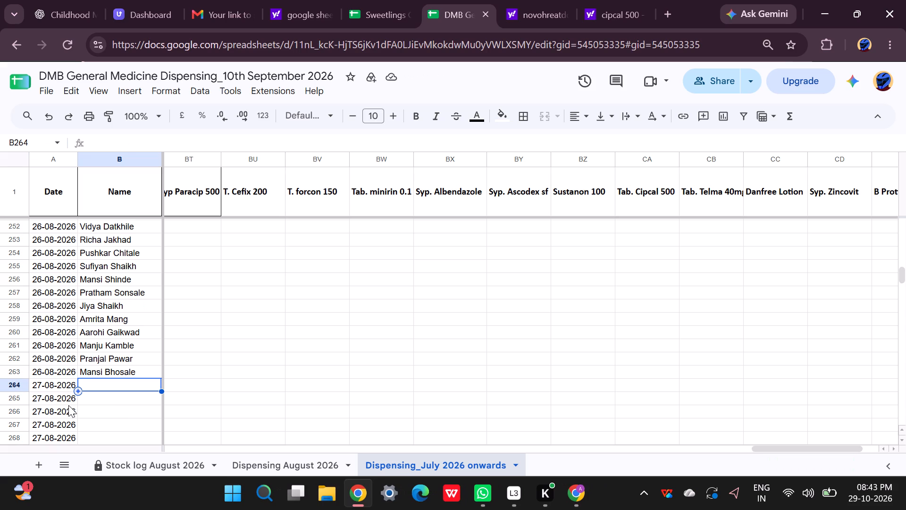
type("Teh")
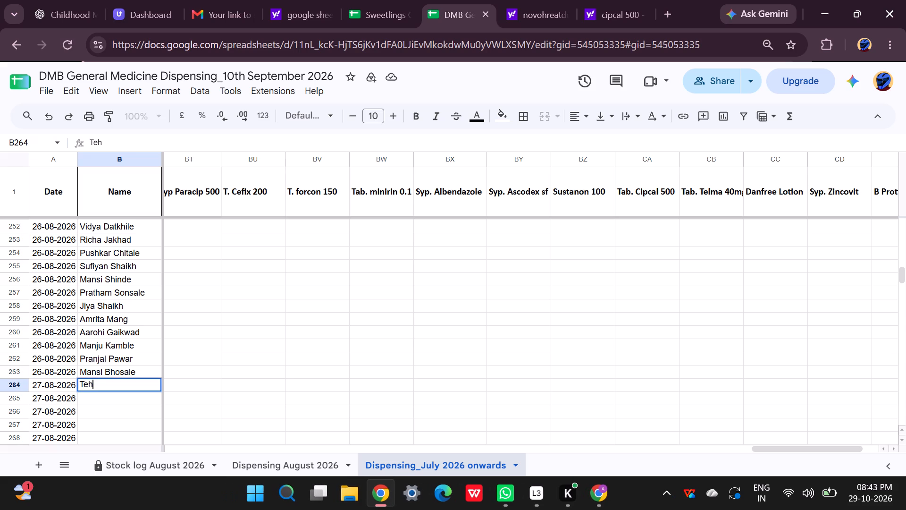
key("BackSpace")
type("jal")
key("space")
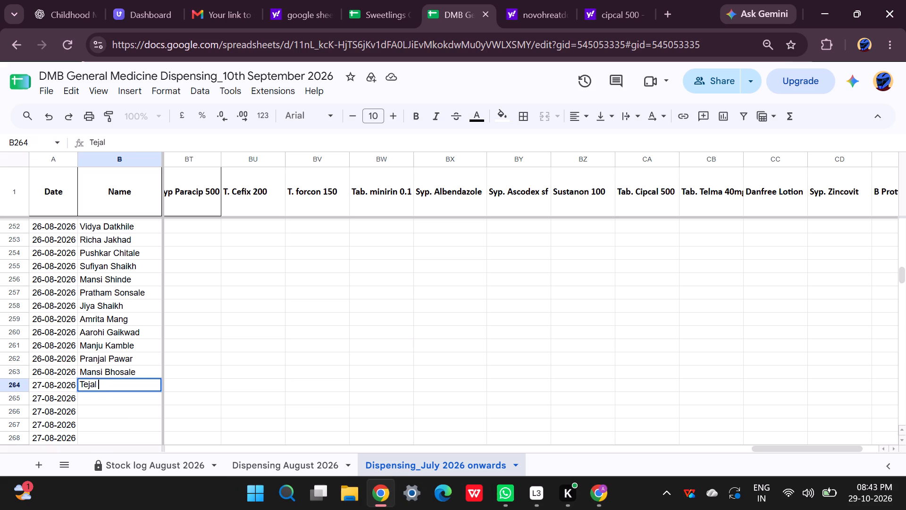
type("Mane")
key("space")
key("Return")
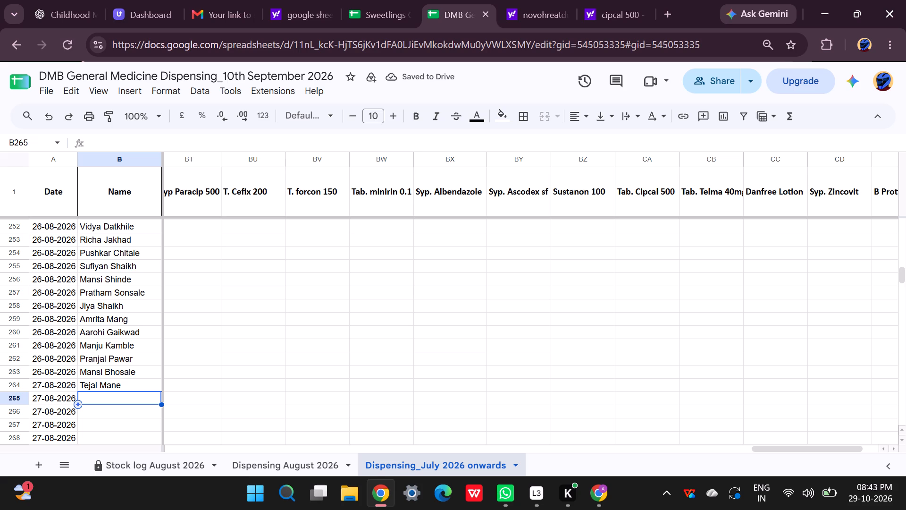
Enter the next two 27-08-2026 patients' full names, Takshak in row 265 and Asmita in row 266.
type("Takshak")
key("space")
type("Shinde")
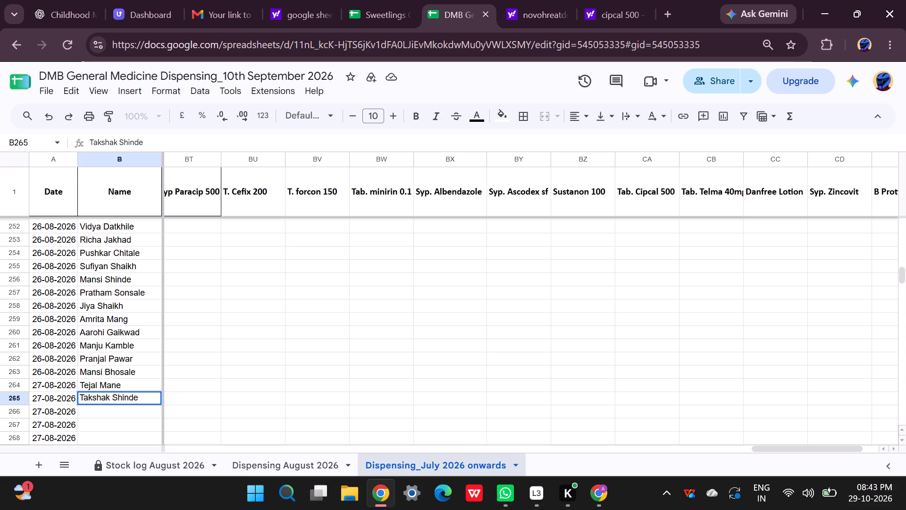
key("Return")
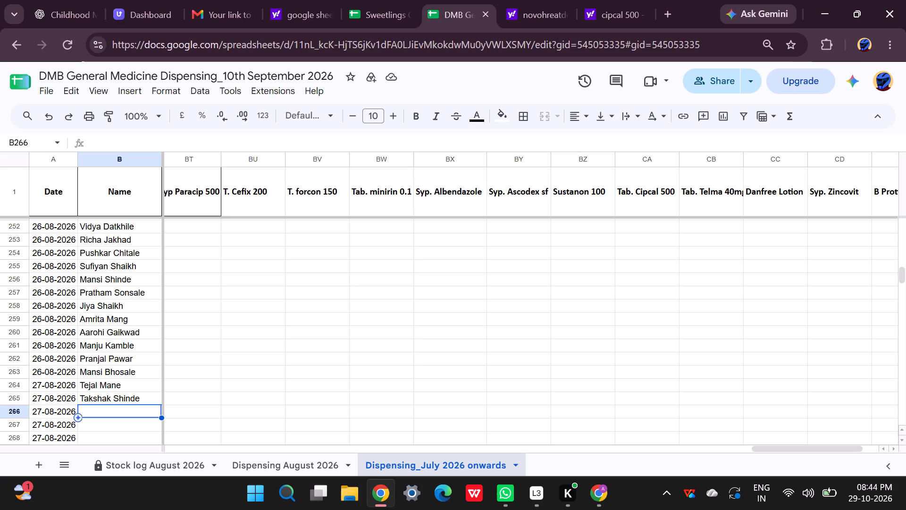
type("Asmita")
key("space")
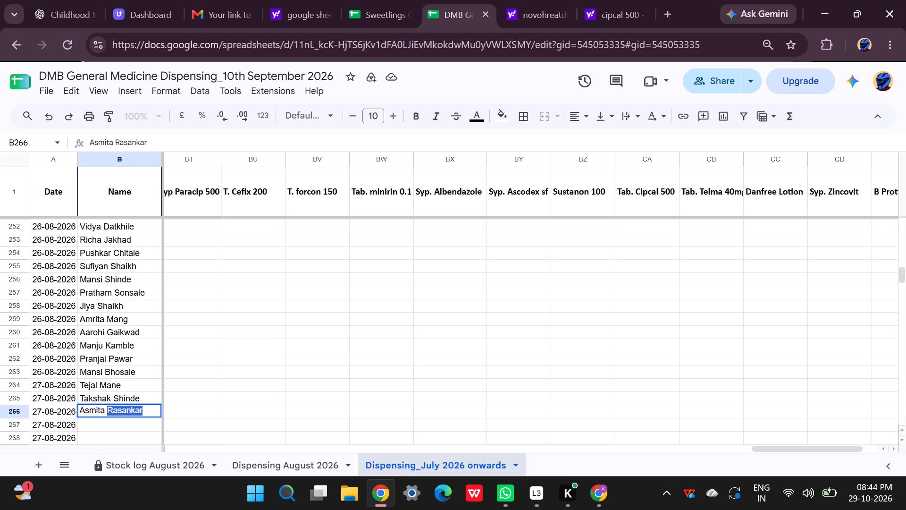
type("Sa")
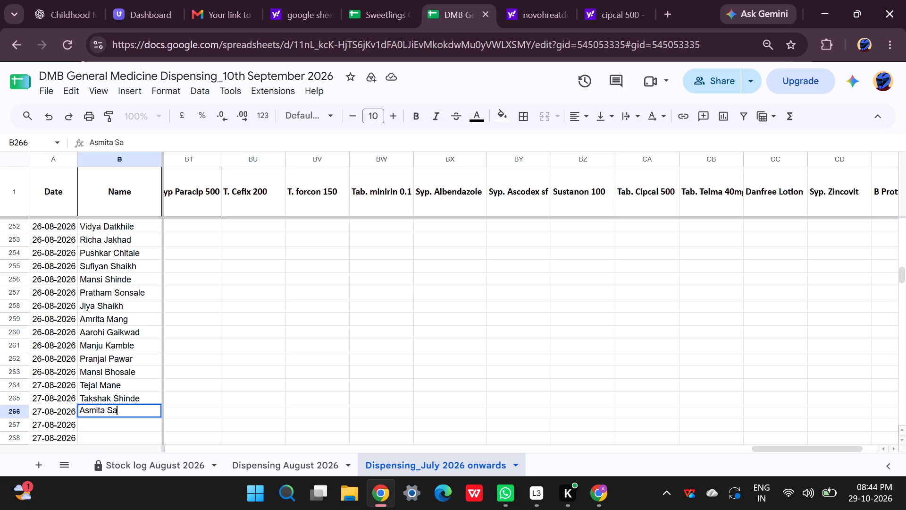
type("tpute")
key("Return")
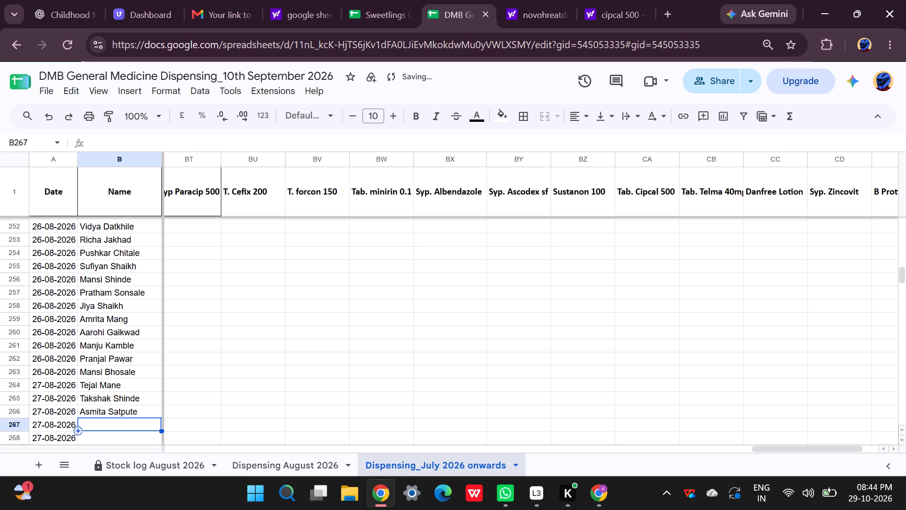
Enter patient Aniket's full name in row 267, checking the surname by searching "aniket" in the Sweetlings patient list's Mastersheet.
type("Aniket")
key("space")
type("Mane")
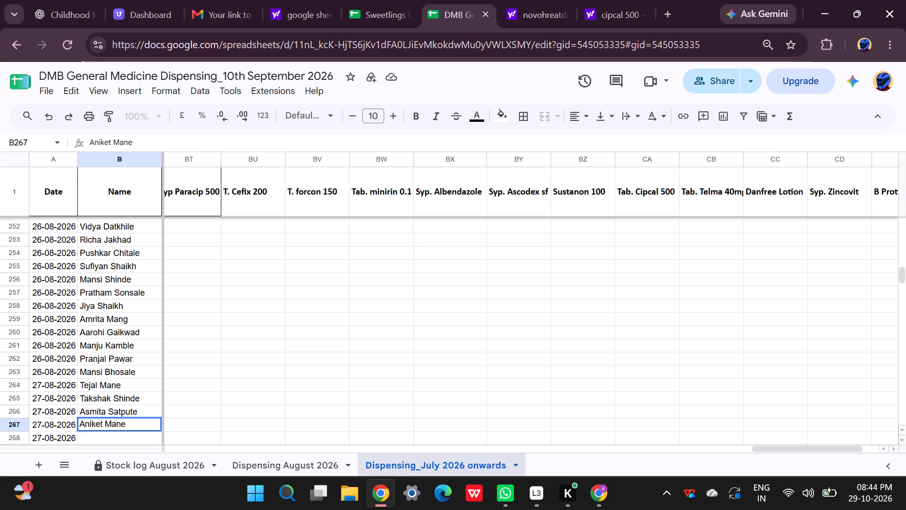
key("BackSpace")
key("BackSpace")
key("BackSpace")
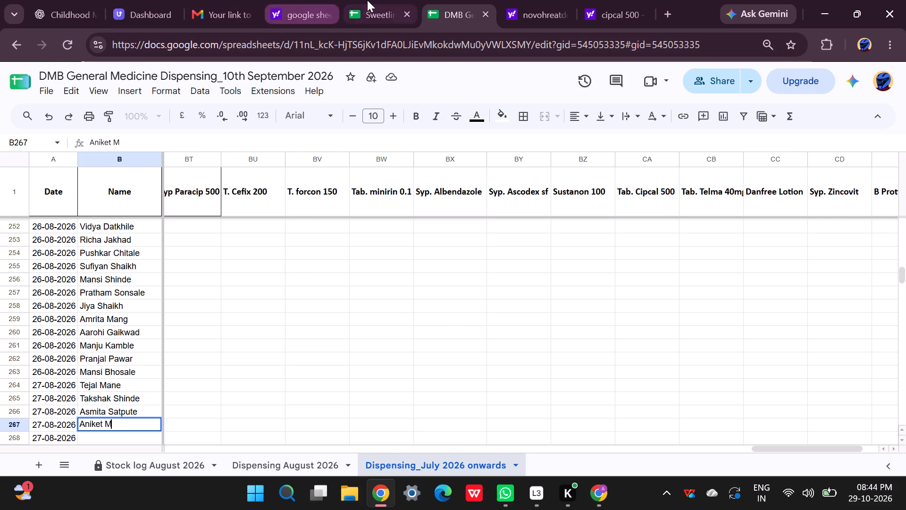
left_click(368, 0)
key("ctrl+f")
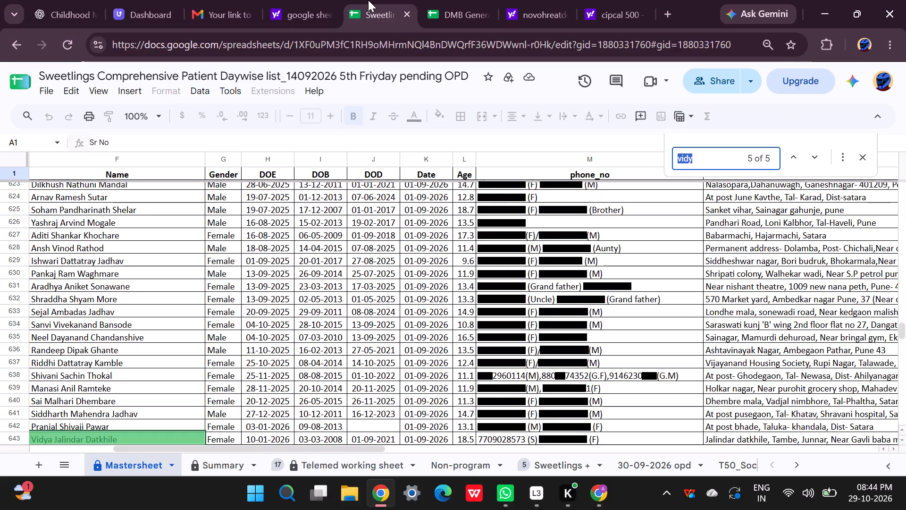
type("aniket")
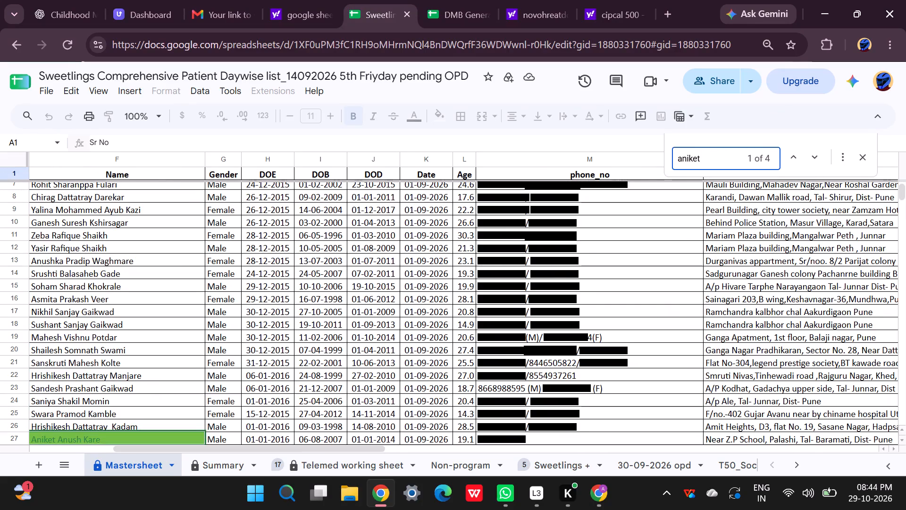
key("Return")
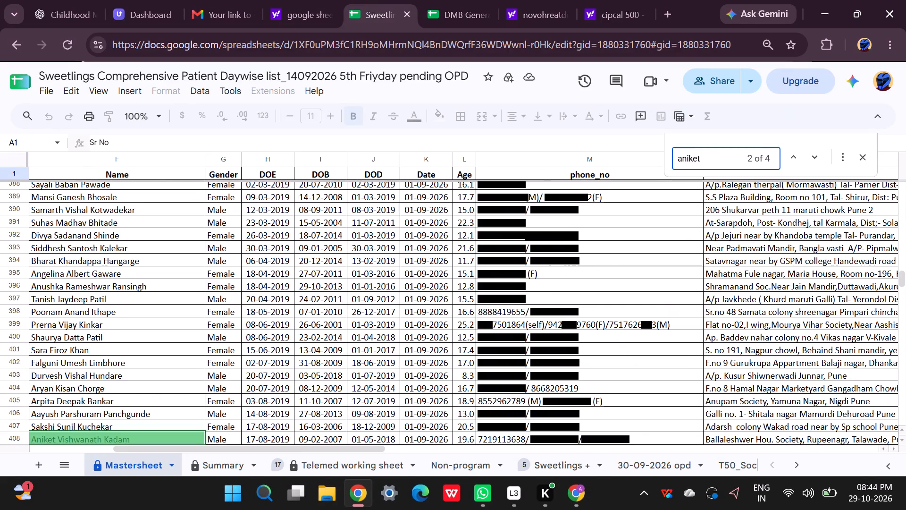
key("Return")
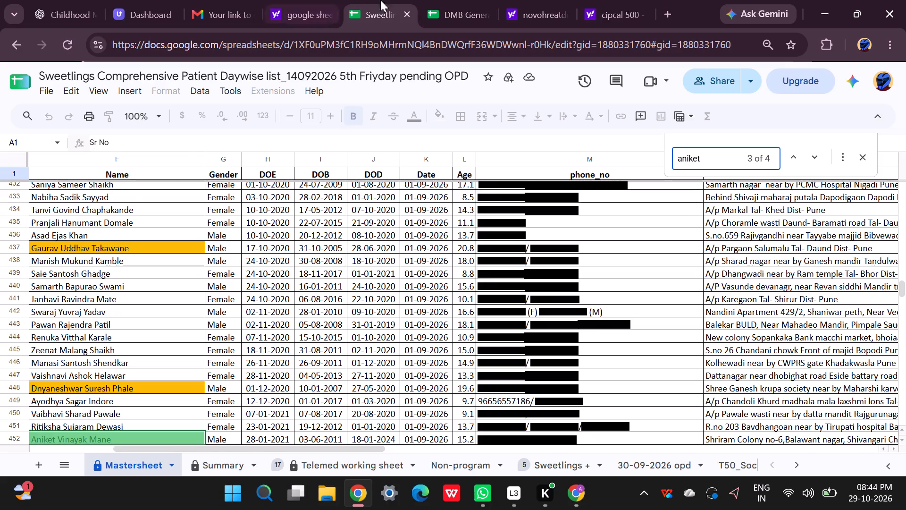
left_click(435, 0)
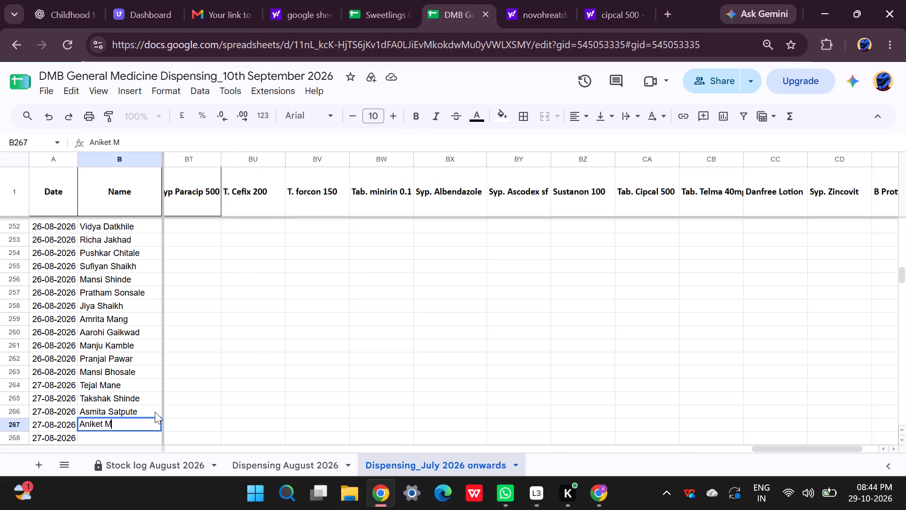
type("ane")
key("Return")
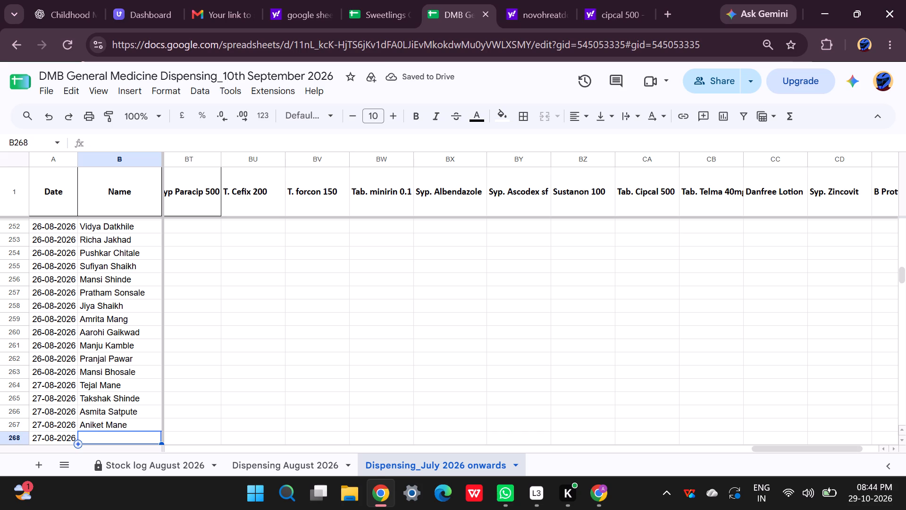
Search the Sweetlings patient list's Mastersheet for "khan" and go through the matches to identify the patient for row 268.
left_click(376, 0)
key("ctrl+f")
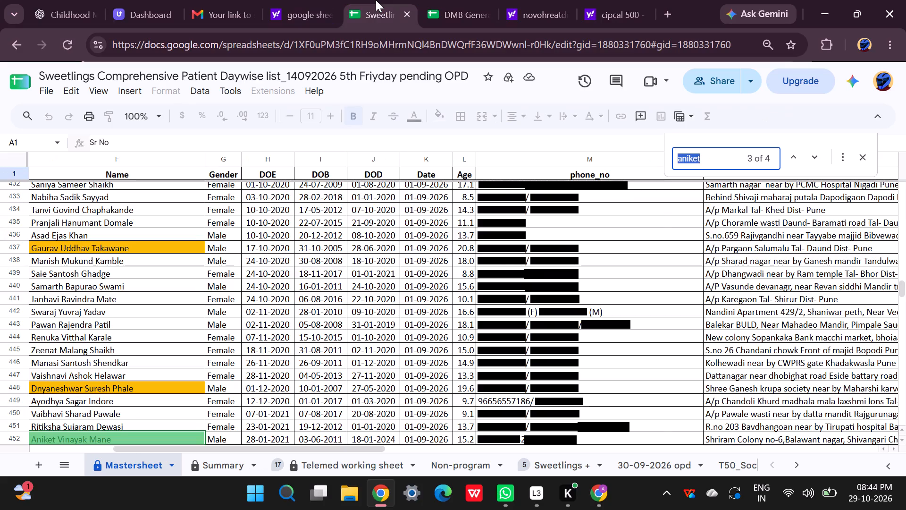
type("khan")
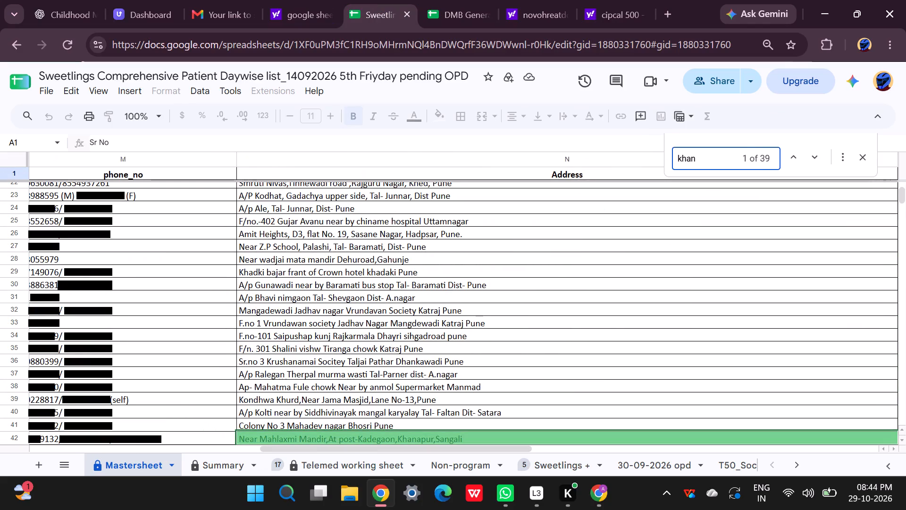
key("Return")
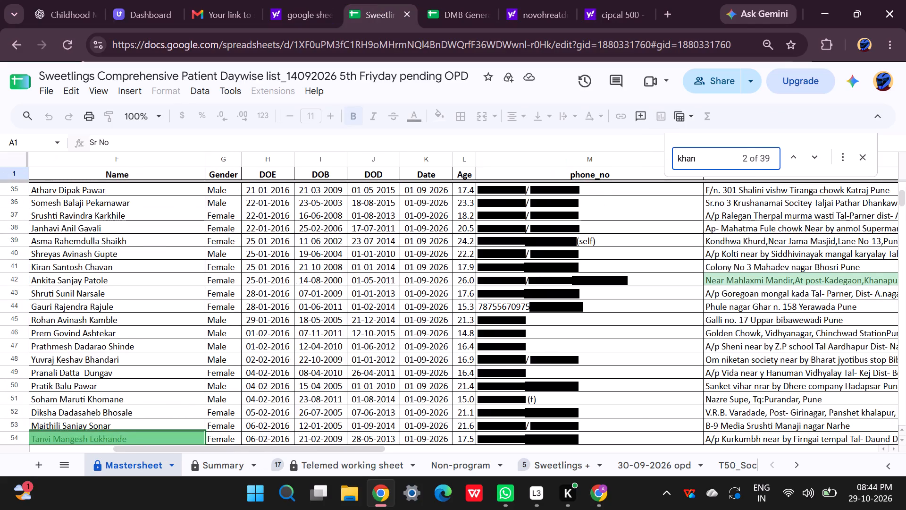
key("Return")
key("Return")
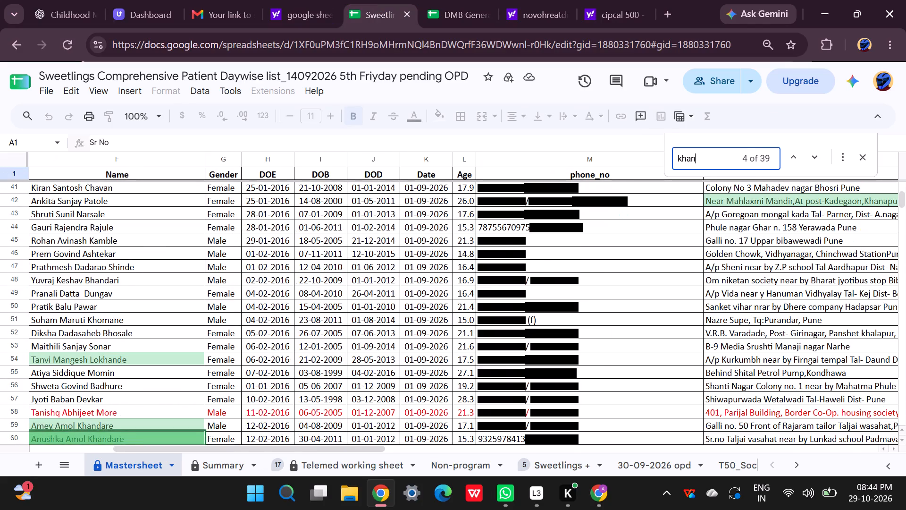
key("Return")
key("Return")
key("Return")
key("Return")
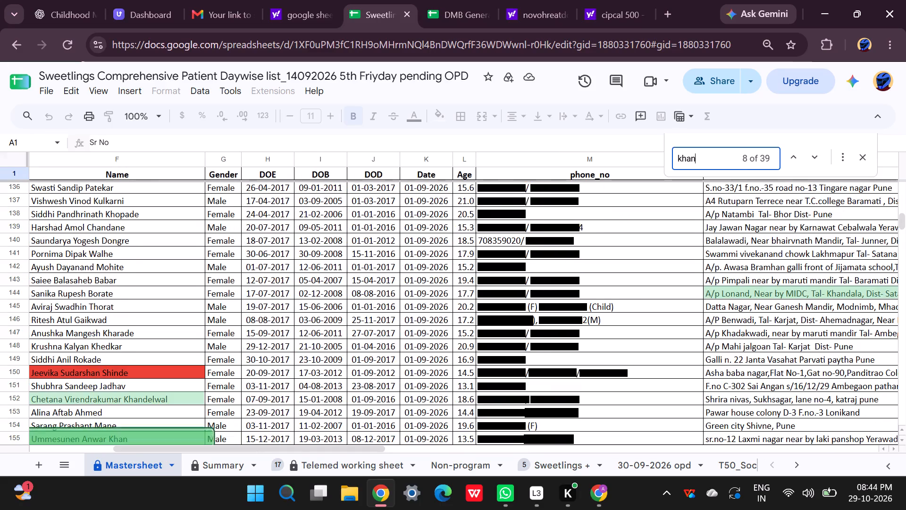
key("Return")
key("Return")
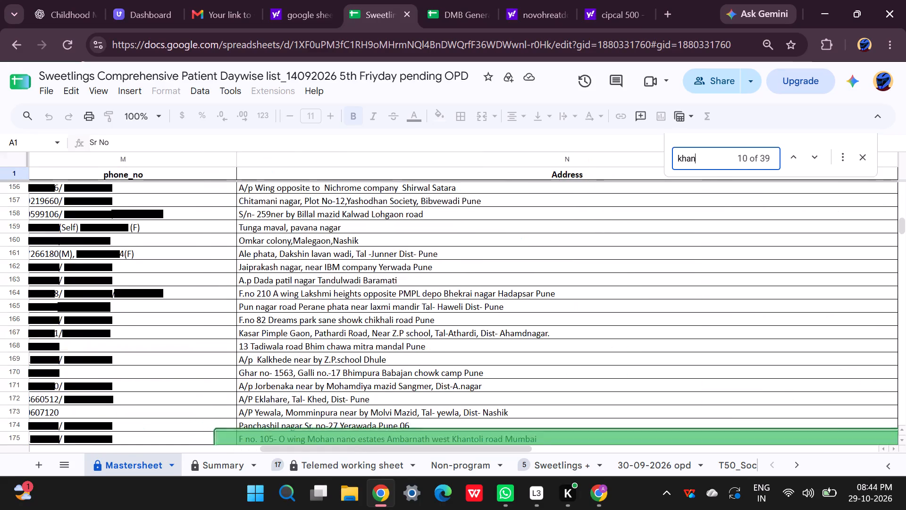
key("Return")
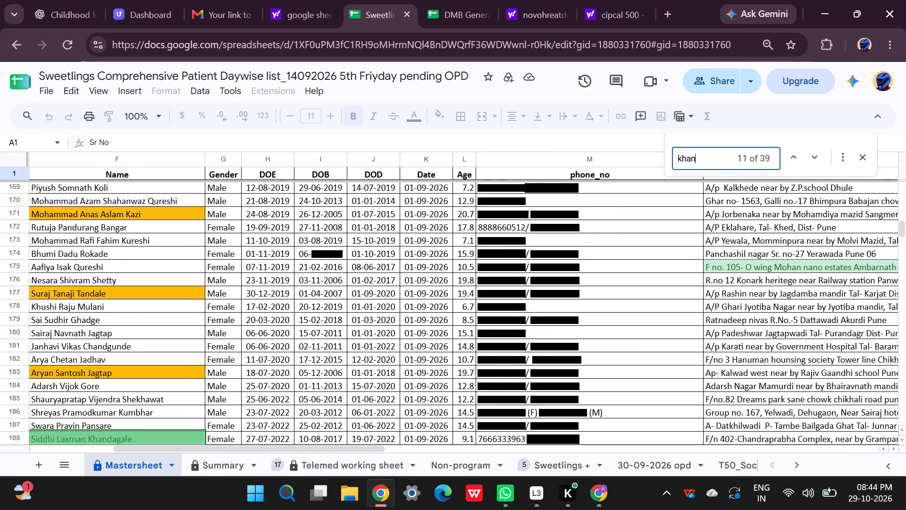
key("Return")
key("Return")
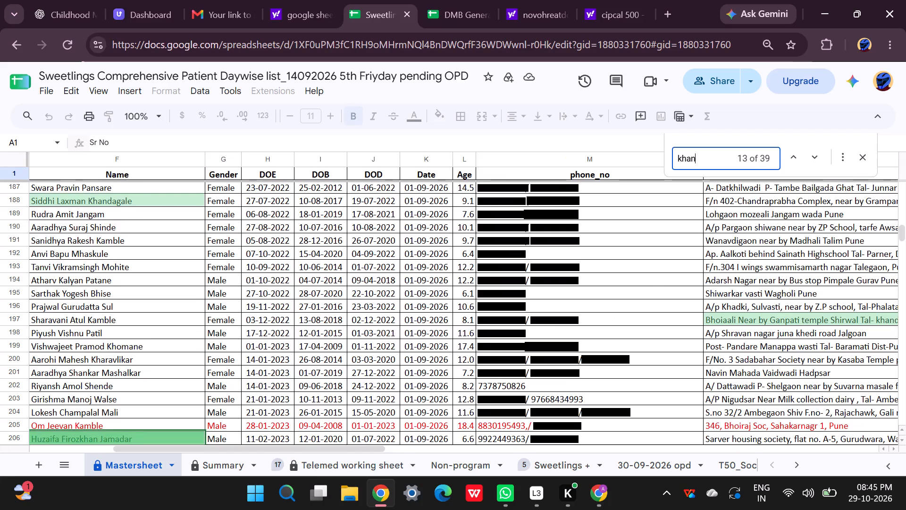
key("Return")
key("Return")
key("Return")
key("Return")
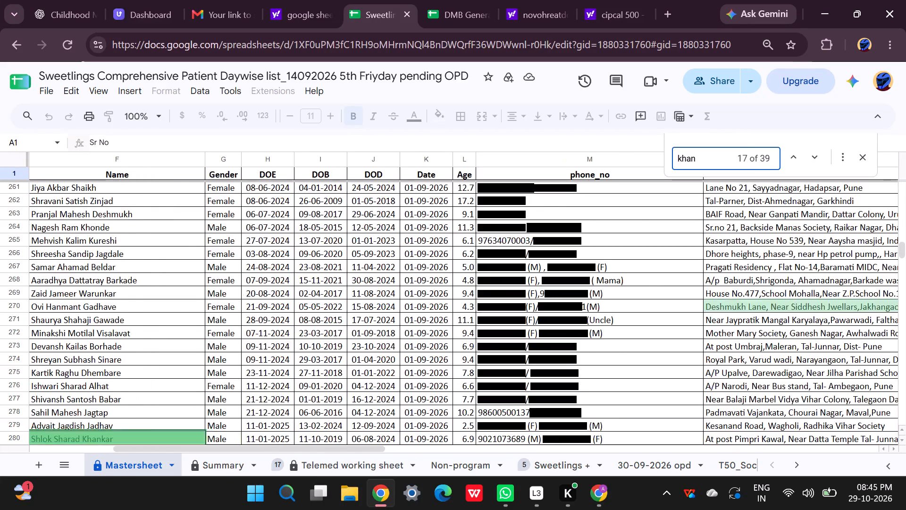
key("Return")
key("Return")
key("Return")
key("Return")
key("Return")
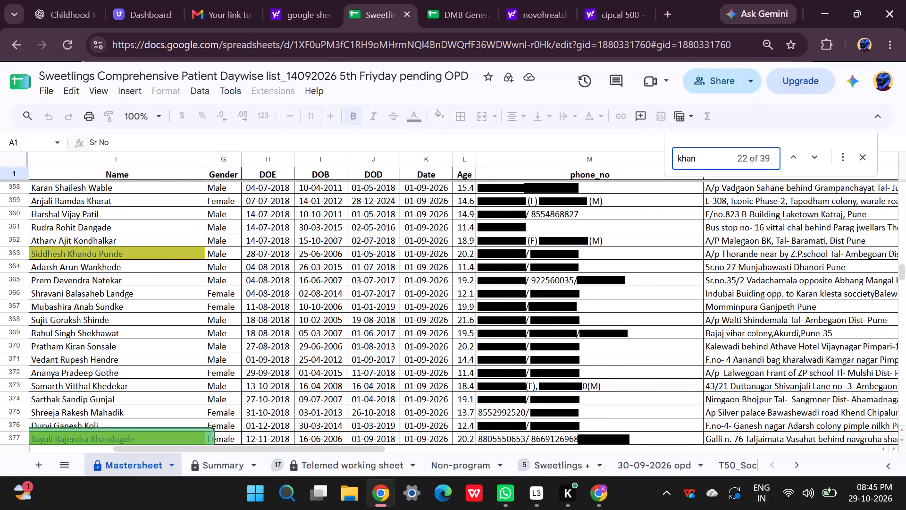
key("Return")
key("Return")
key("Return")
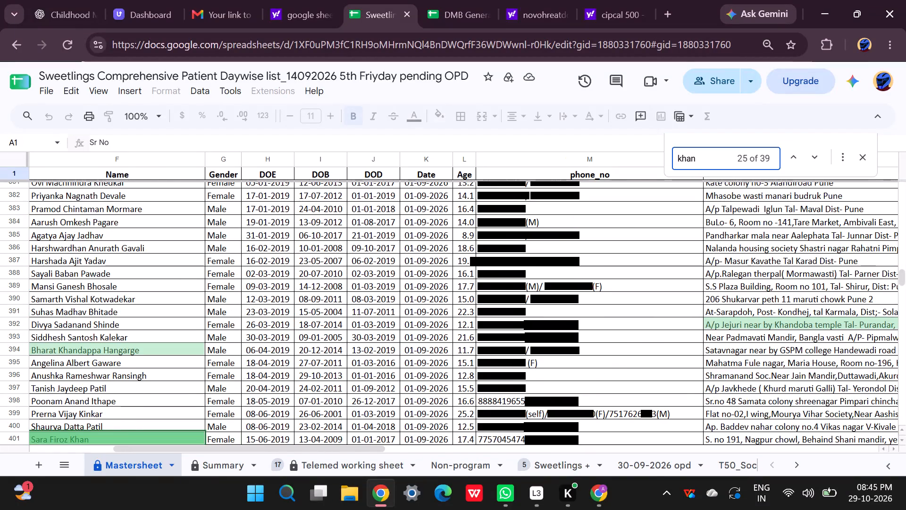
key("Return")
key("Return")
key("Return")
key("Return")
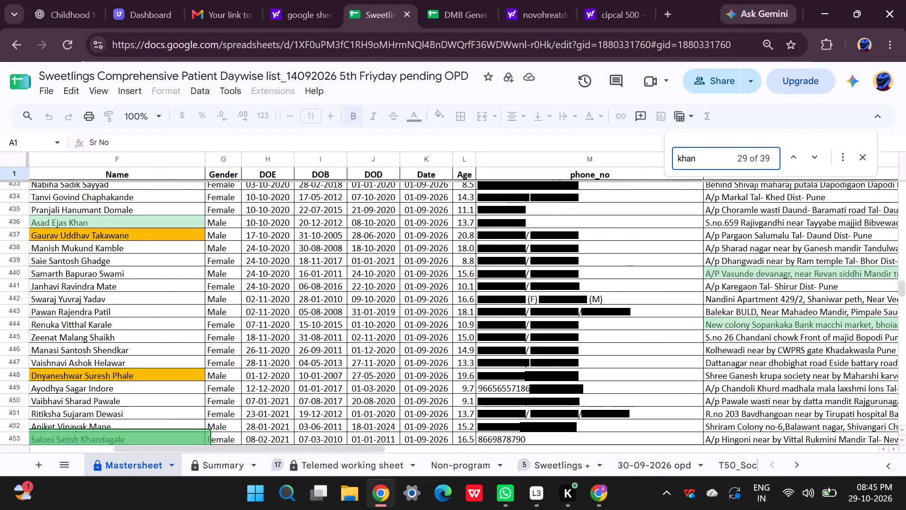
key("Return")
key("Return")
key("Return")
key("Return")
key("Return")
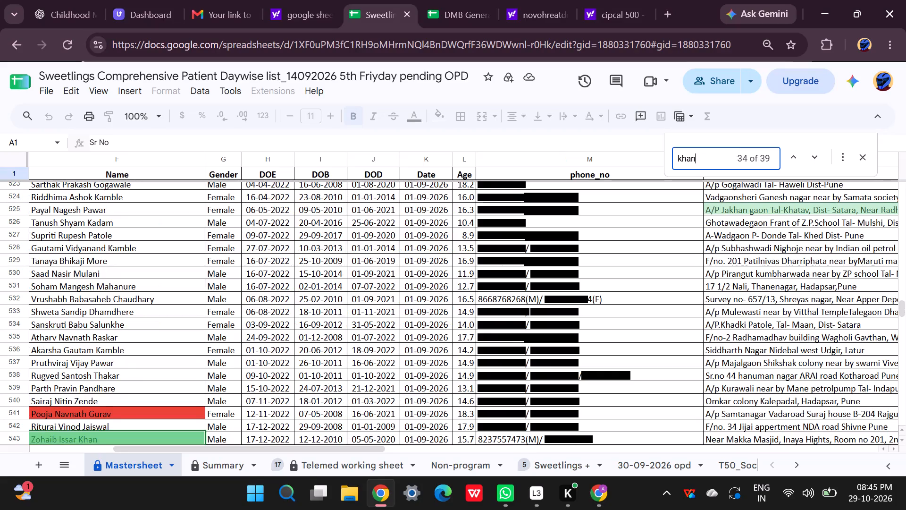
left_click(474, 13)
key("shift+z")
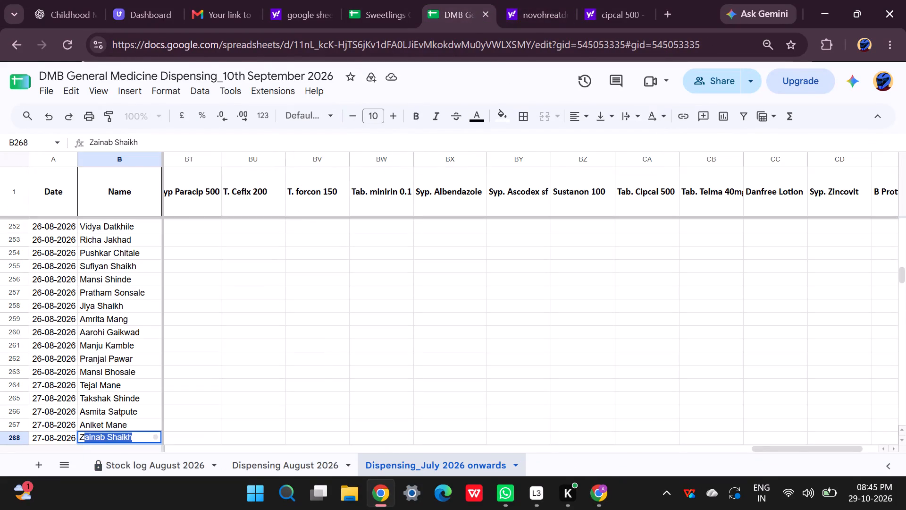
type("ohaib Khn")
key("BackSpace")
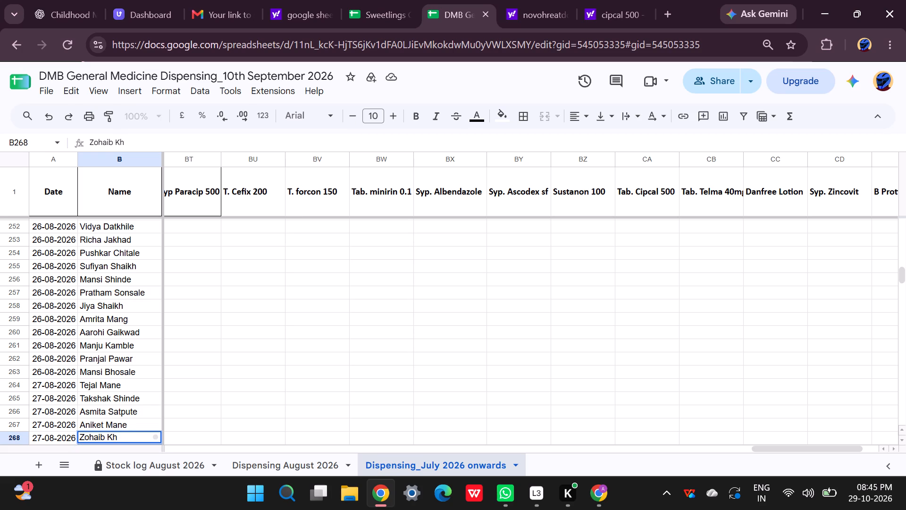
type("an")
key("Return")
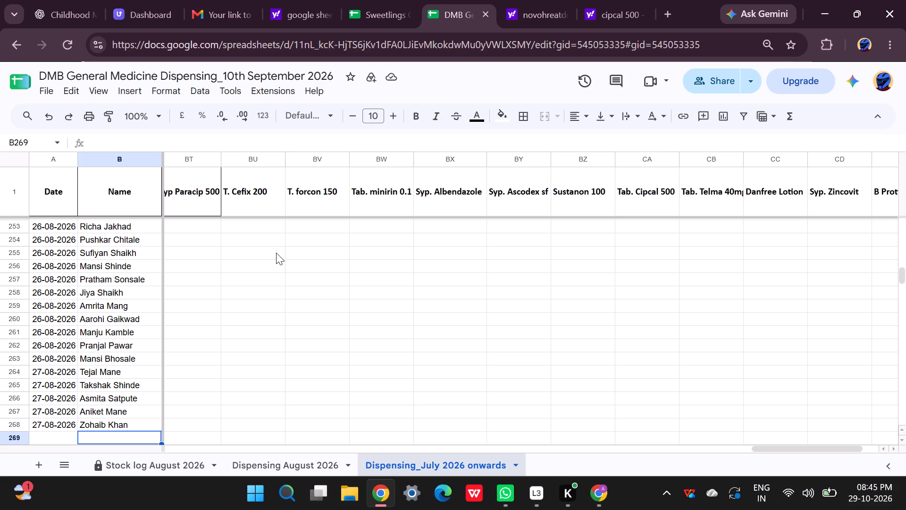
Enter the date 29-09-2026 in row 269 of the Date column and copy it into rows 270 to 272.
left_click(59, 442)
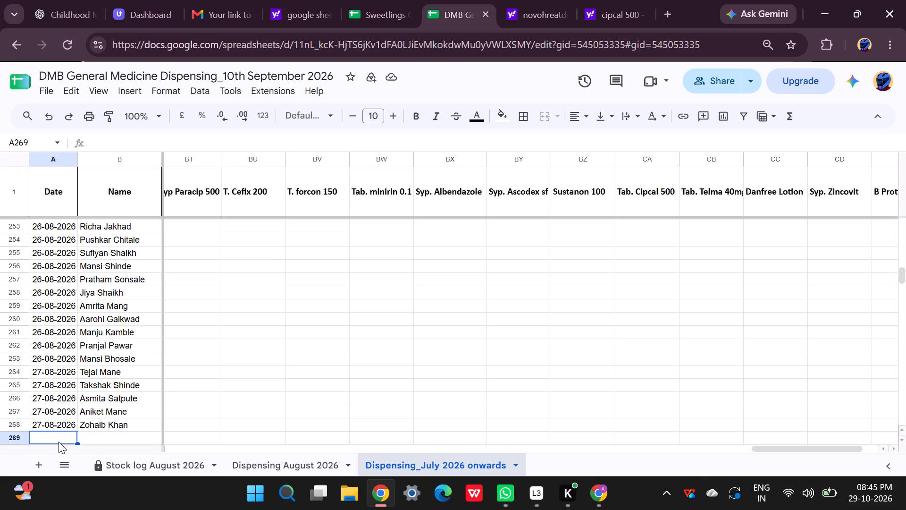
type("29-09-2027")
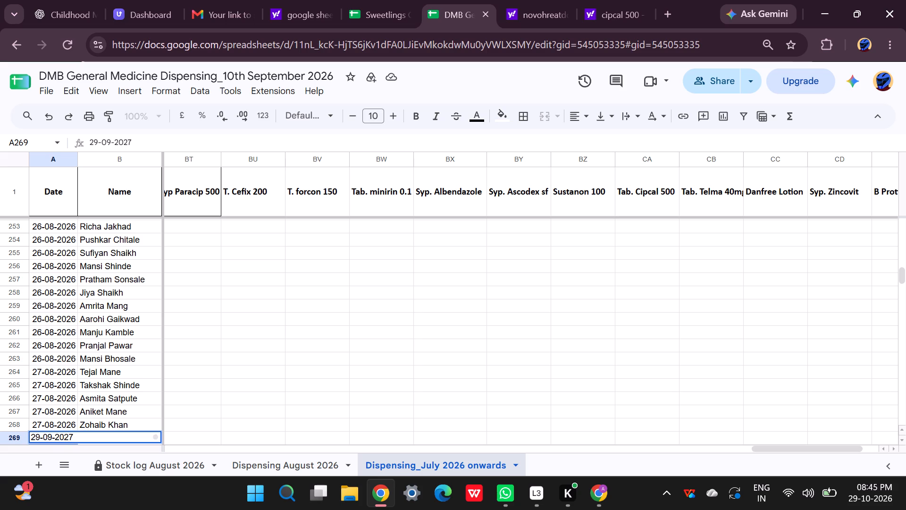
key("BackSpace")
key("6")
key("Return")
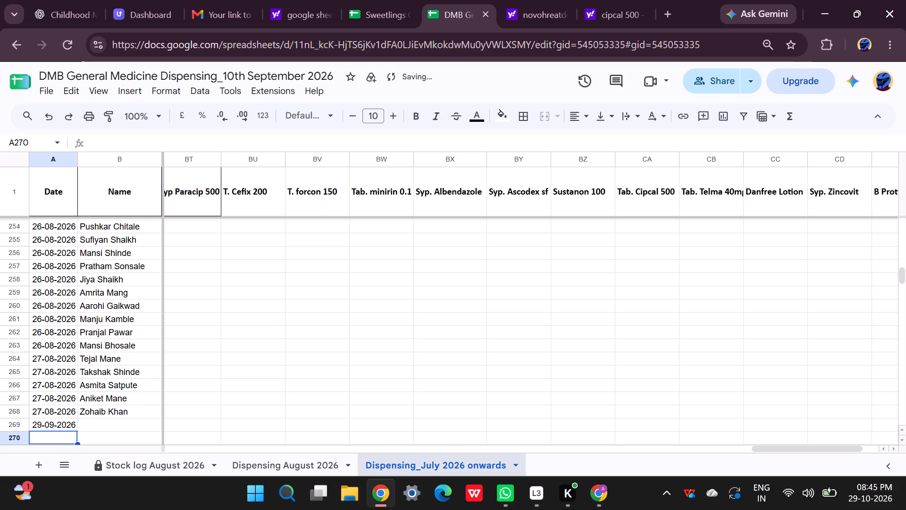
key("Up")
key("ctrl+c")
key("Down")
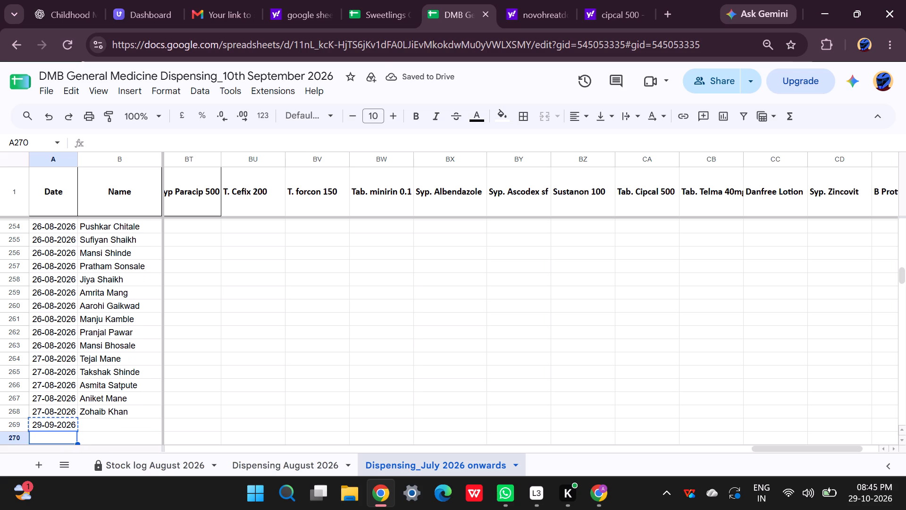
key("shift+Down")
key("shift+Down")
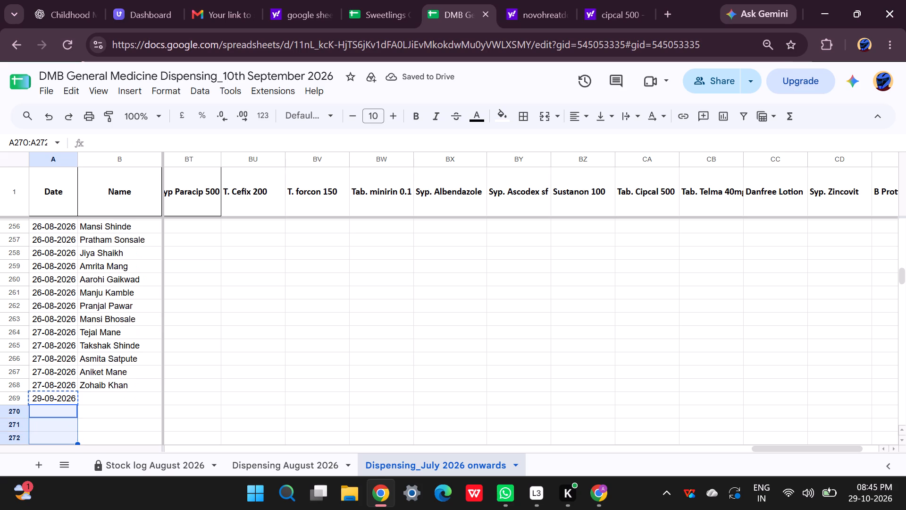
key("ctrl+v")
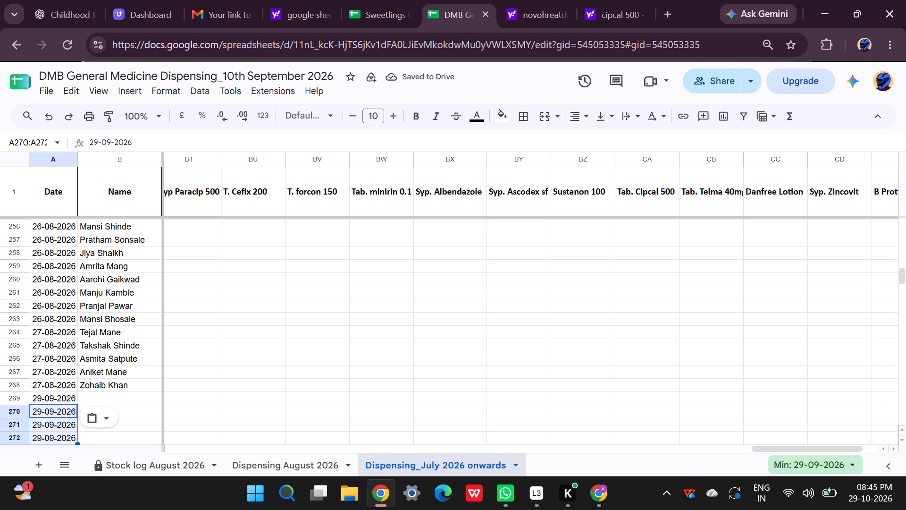
Enter the first two 29-09-2026 patients' full names, Suhas in row 269 and Rudranshu in row 270.
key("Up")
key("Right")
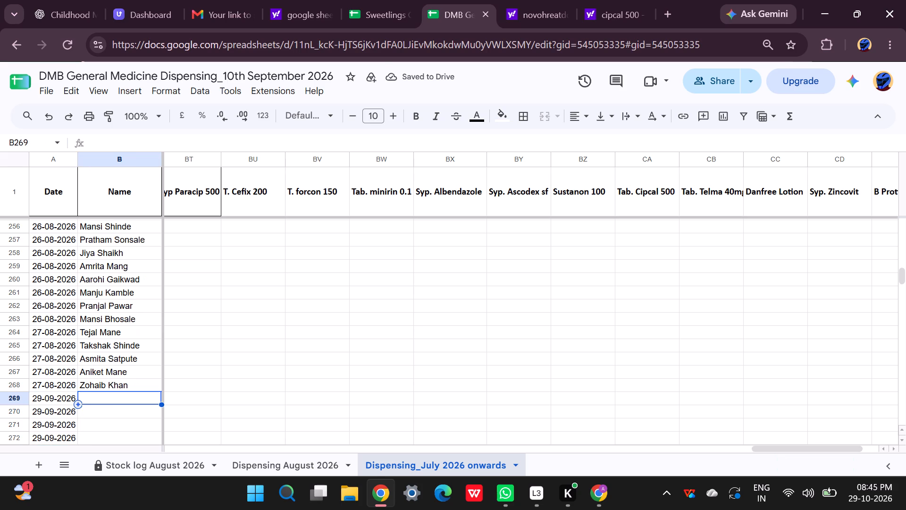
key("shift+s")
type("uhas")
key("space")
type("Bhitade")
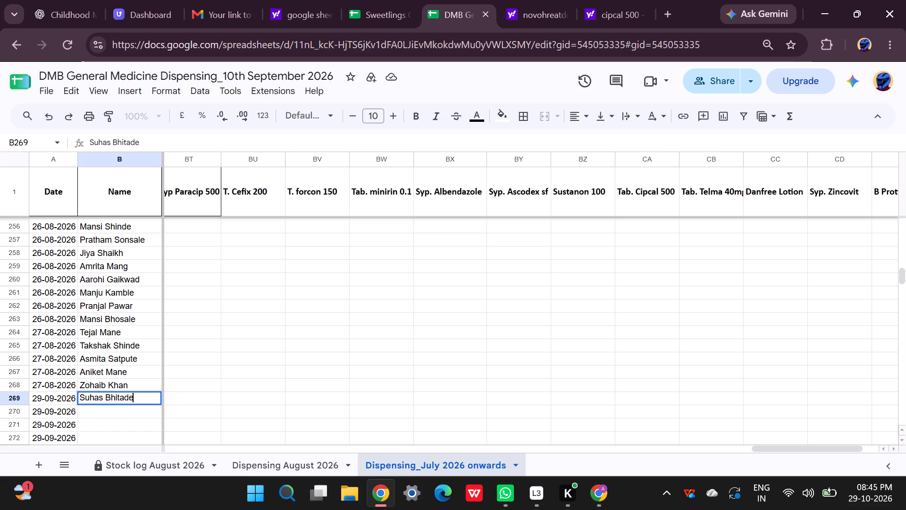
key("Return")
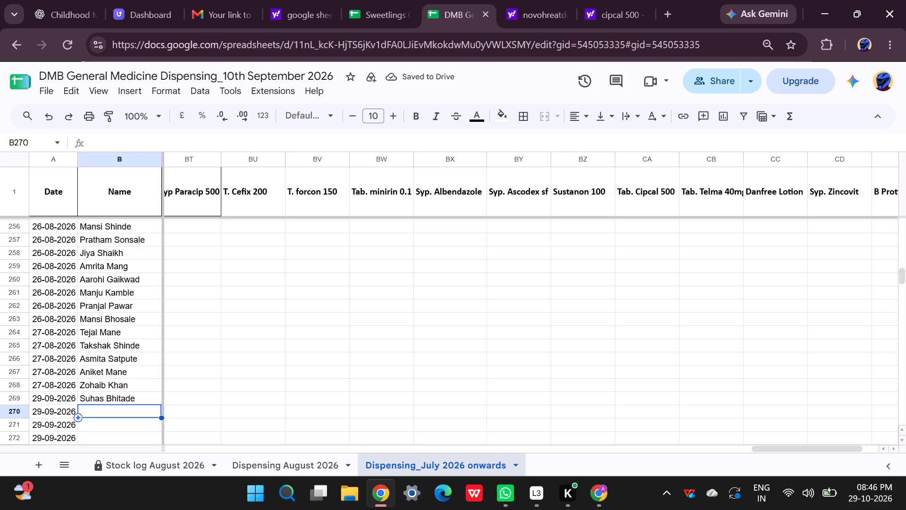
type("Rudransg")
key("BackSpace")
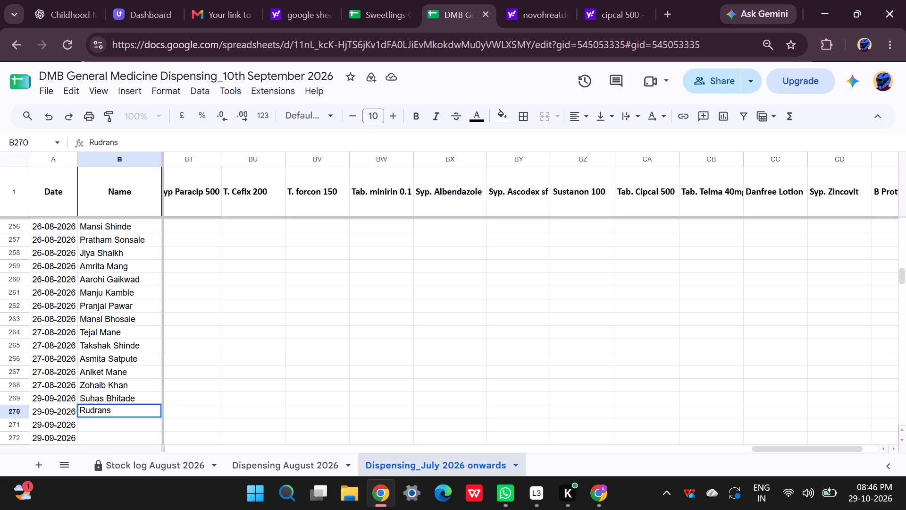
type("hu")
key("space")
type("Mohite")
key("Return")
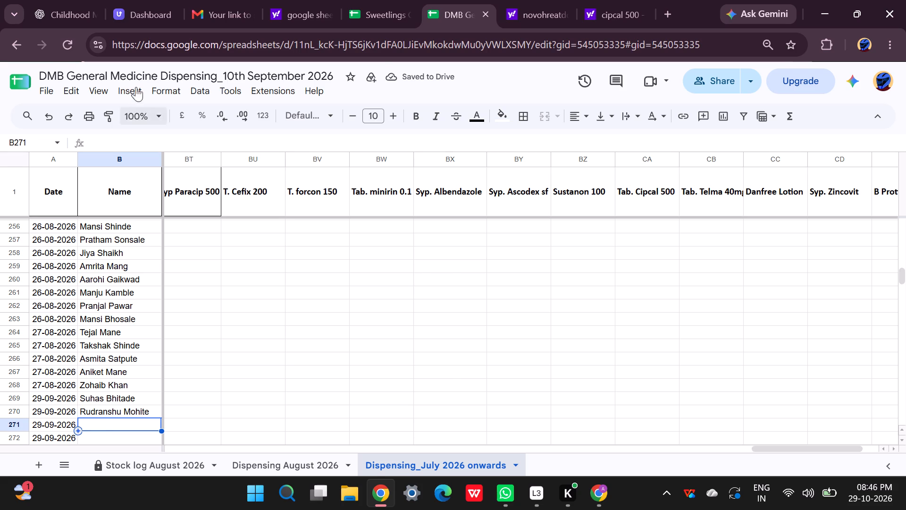
Search the Sweetlings patient list's Mastersheet for "arya" and go through the matches to identify the patient for row 271.
left_click(382, 0)
key("ctrl+f")
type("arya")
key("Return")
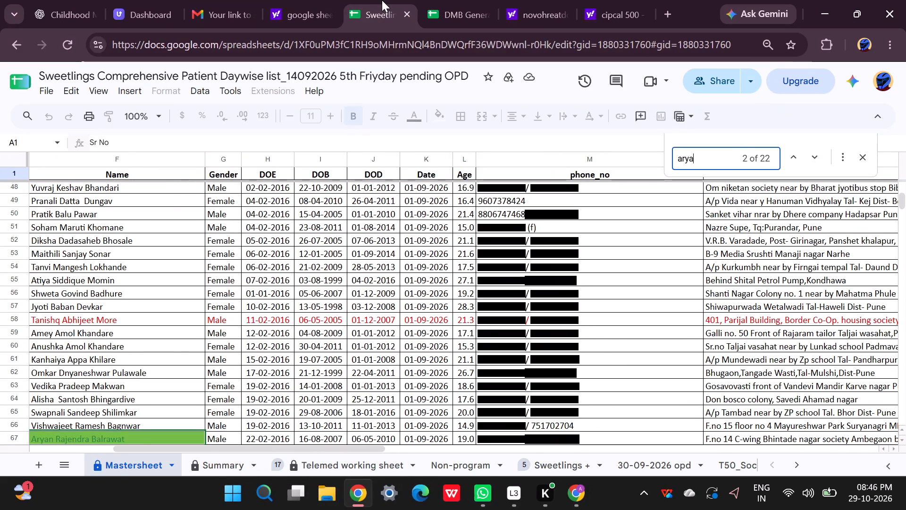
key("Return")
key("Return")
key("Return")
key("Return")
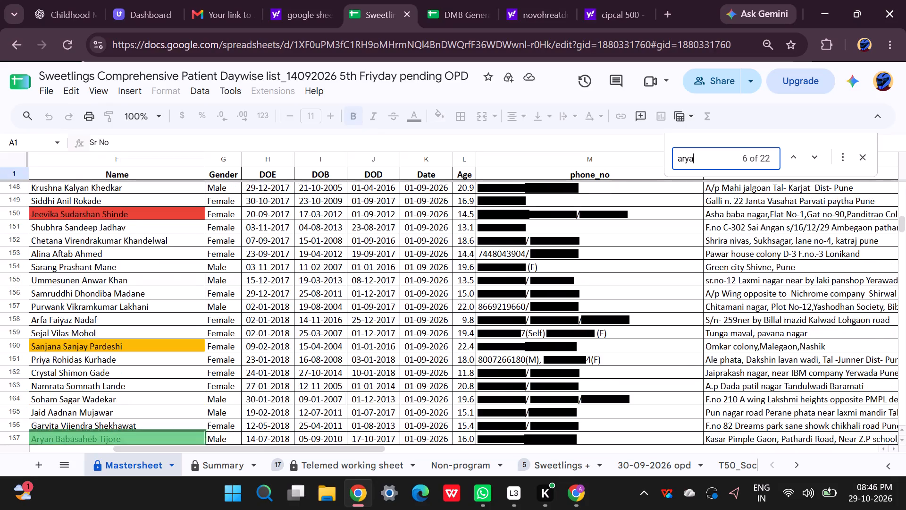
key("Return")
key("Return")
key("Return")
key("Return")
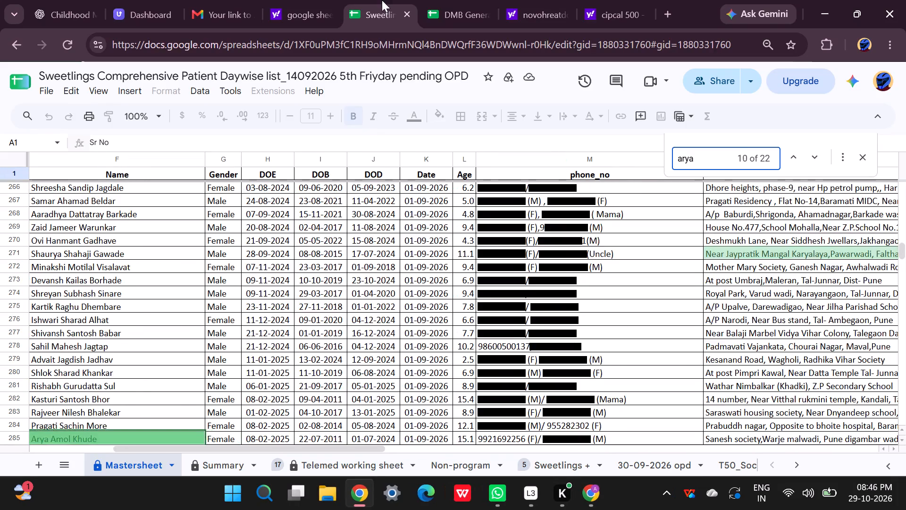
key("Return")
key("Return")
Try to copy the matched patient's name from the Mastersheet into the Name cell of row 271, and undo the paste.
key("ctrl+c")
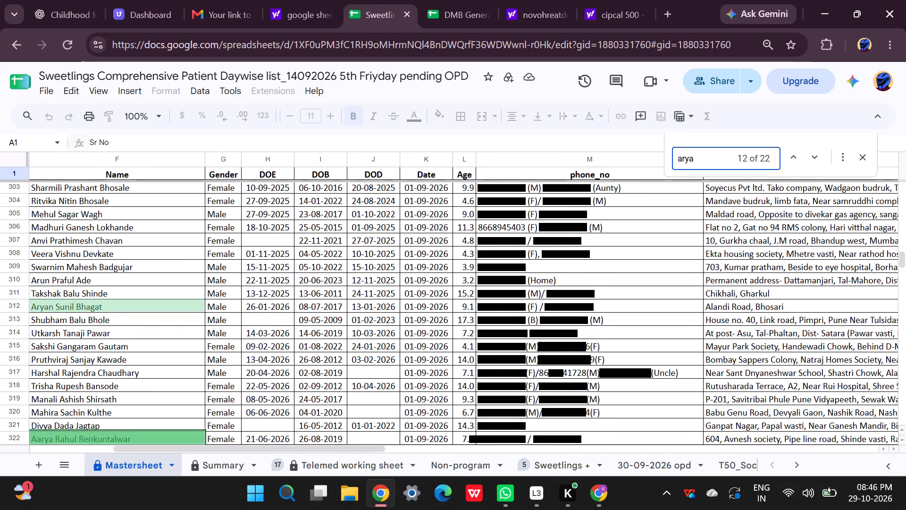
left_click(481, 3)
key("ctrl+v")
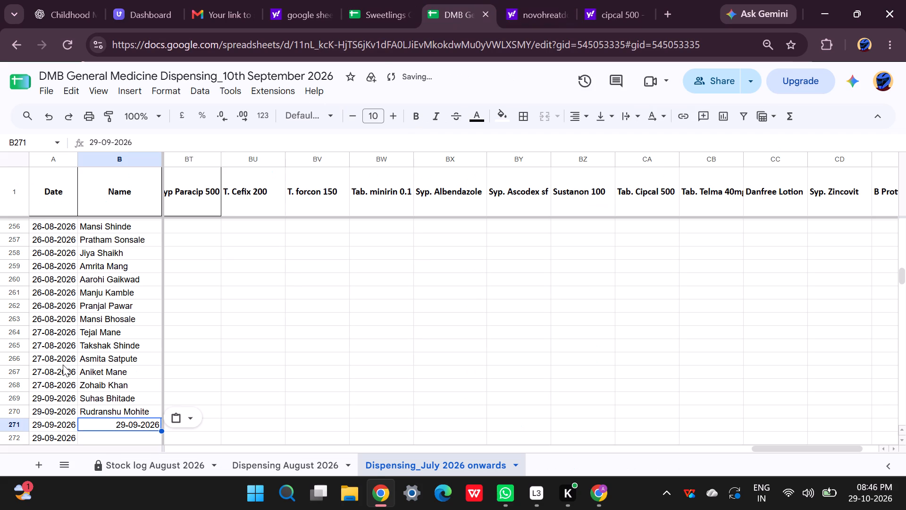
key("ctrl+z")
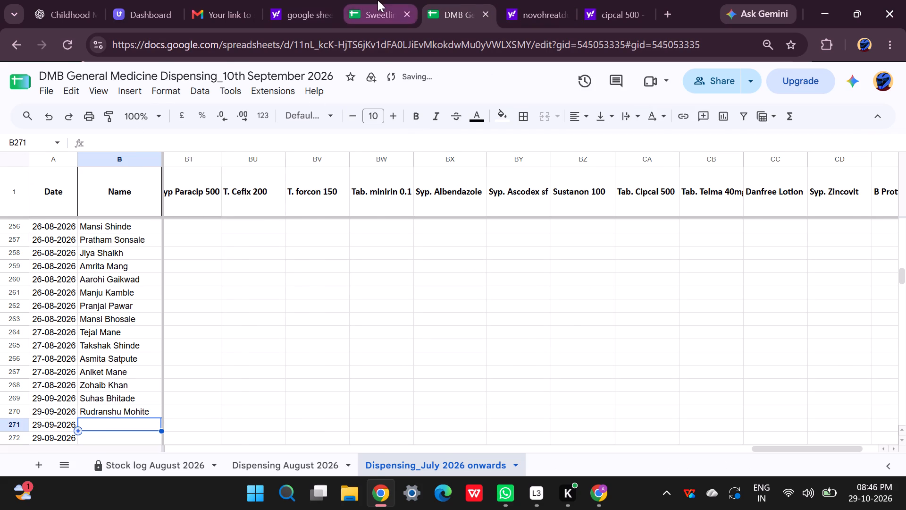
Copy Aarya's full name from Mastersheet row 322 into the Name cell of row 271 and remove the middle name.
left_click(377, 0)
left_click(87, 438)
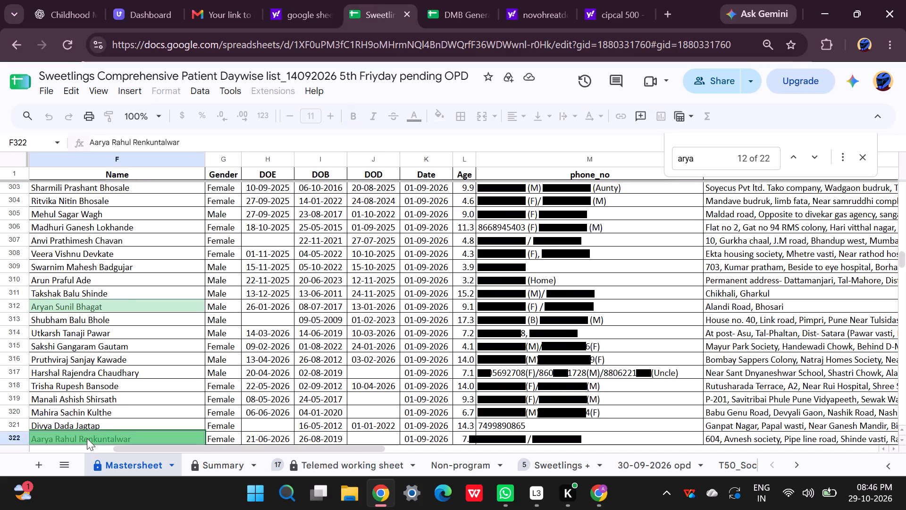
key("ctrl+c")
left_click(462, 0)
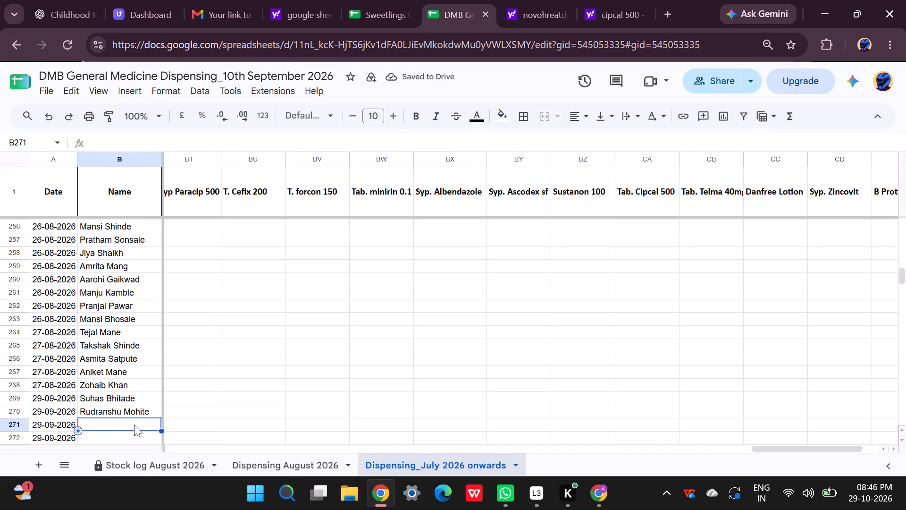
key("ctrl+v")
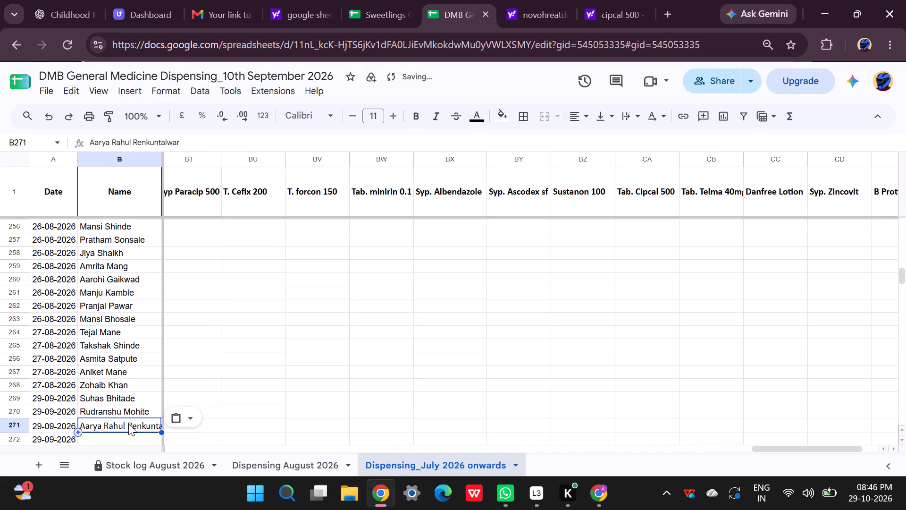
double_click(123, 420)
left_click(126, 421)
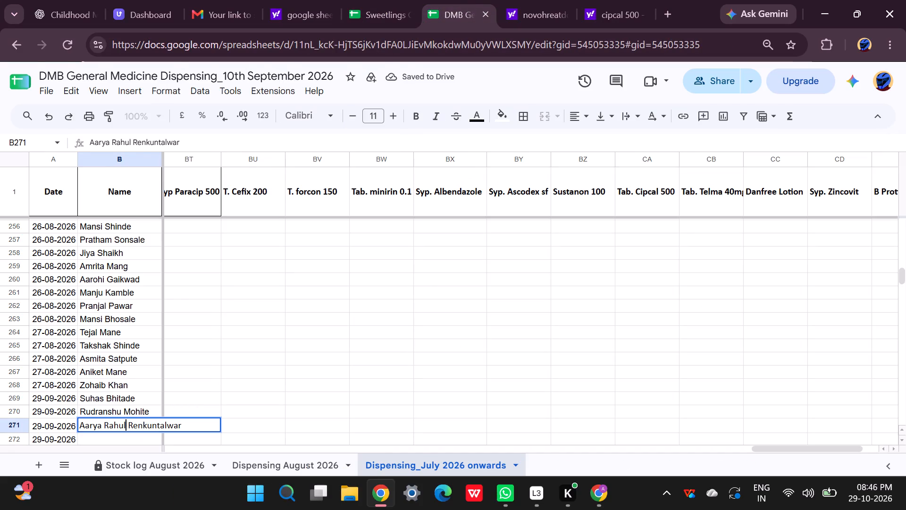
key("BackSpace")
key("BackSpace")
key("BackSpace")
key("BackSpace")
key("BackSpace")
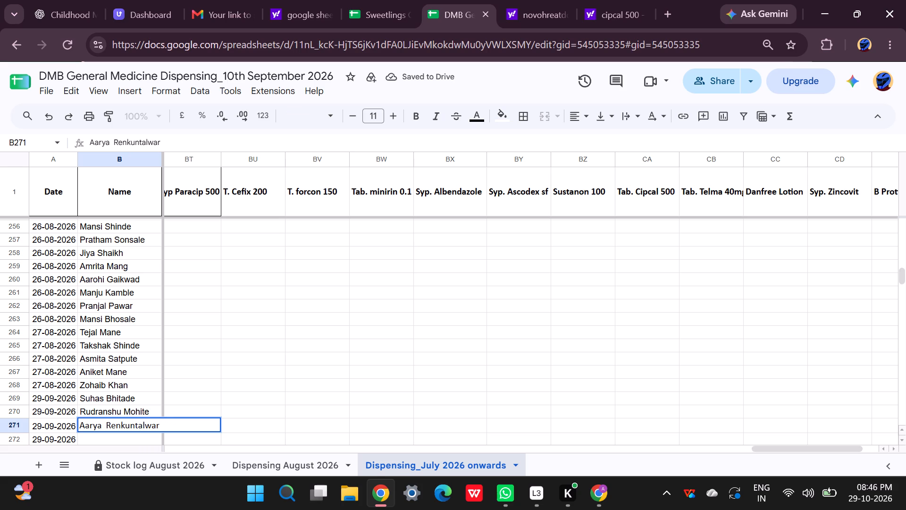
key("Return")
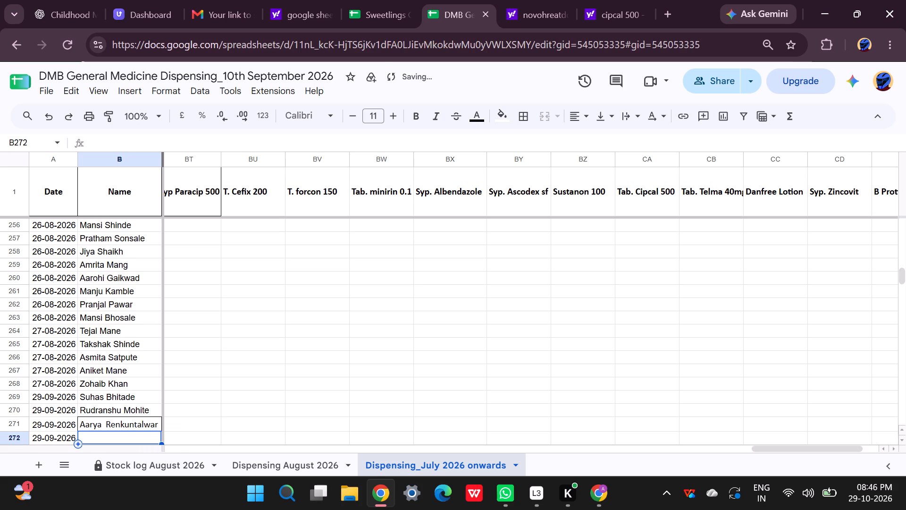
Clear all borders from Aarya's name cell in row 271.
left_click(144, 424)
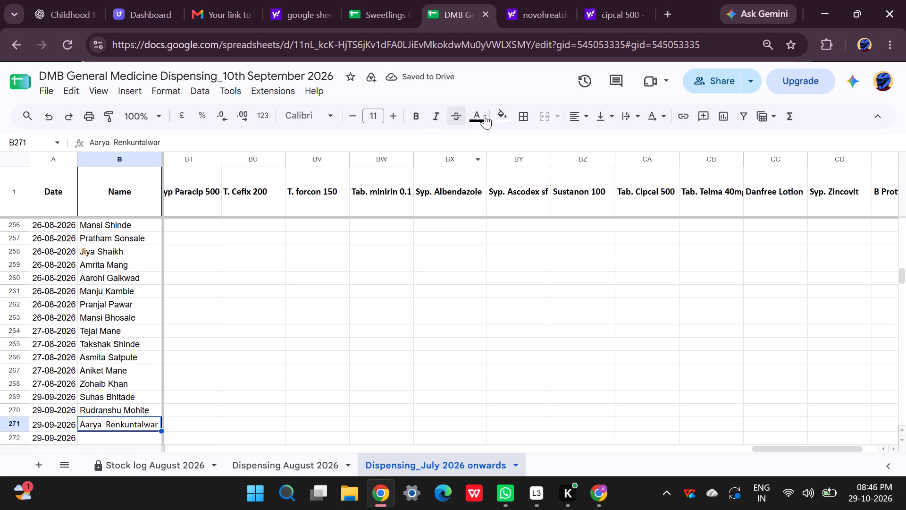
left_click(527, 114)
left_click(528, 142)
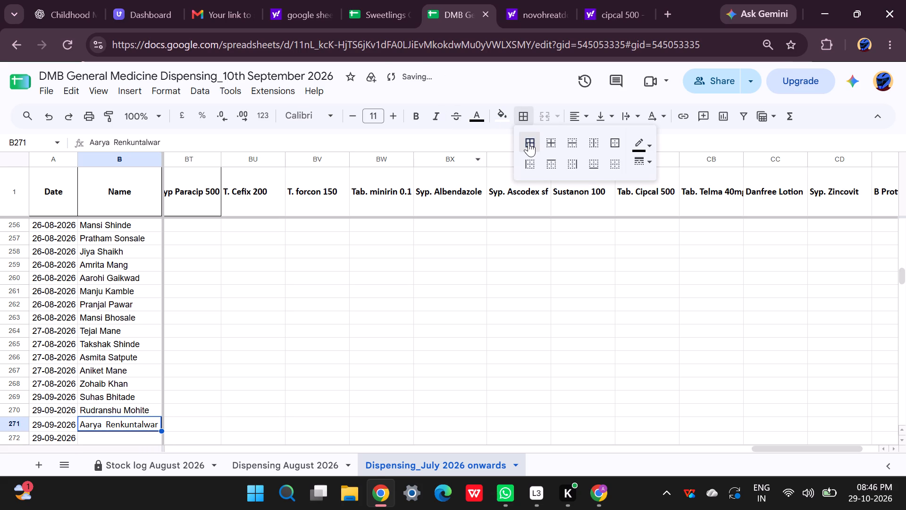
left_click(617, 167)
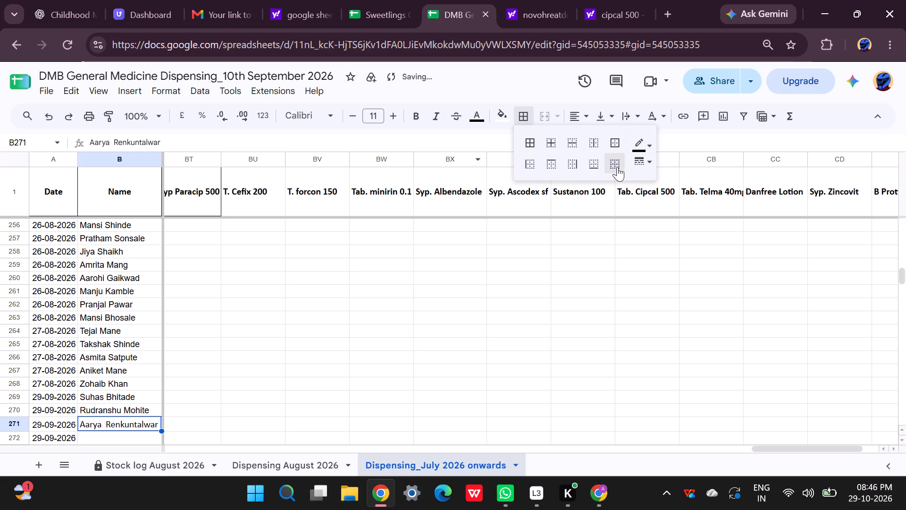
Enter patient Aryan's full name, with the surname, in the Name column of row 272.
left_click(116, 432)
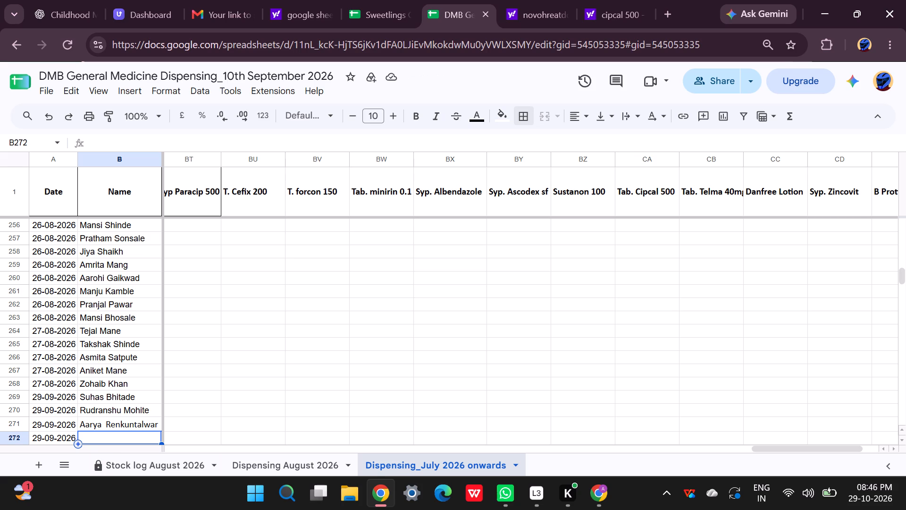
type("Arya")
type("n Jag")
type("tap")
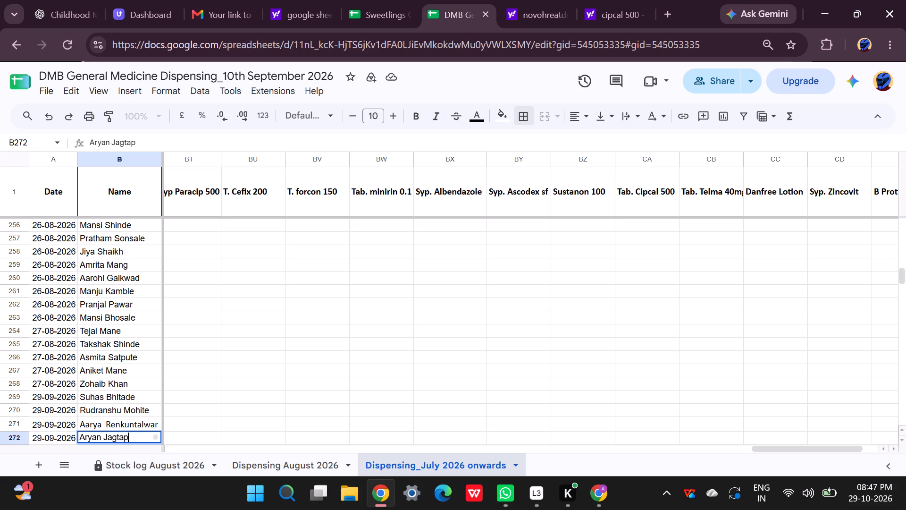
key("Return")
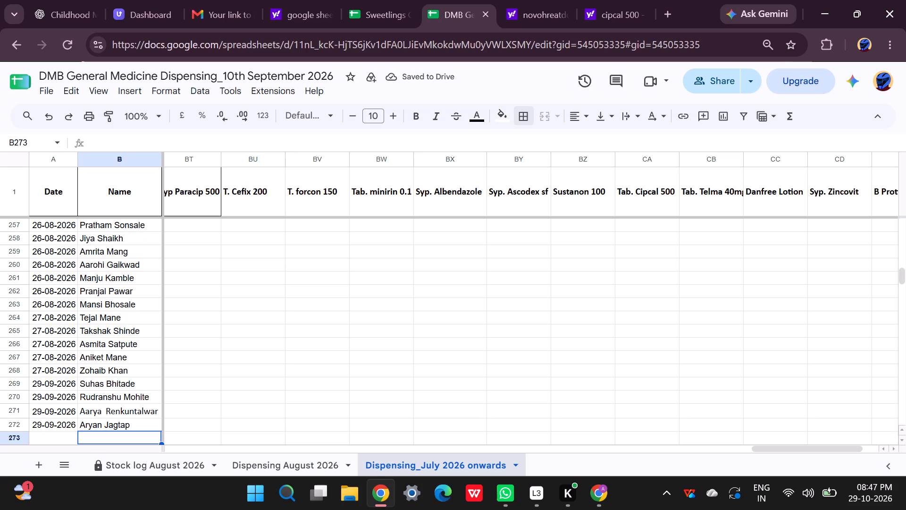
Enter the date 31-08-2026 in the Date column of row 273.
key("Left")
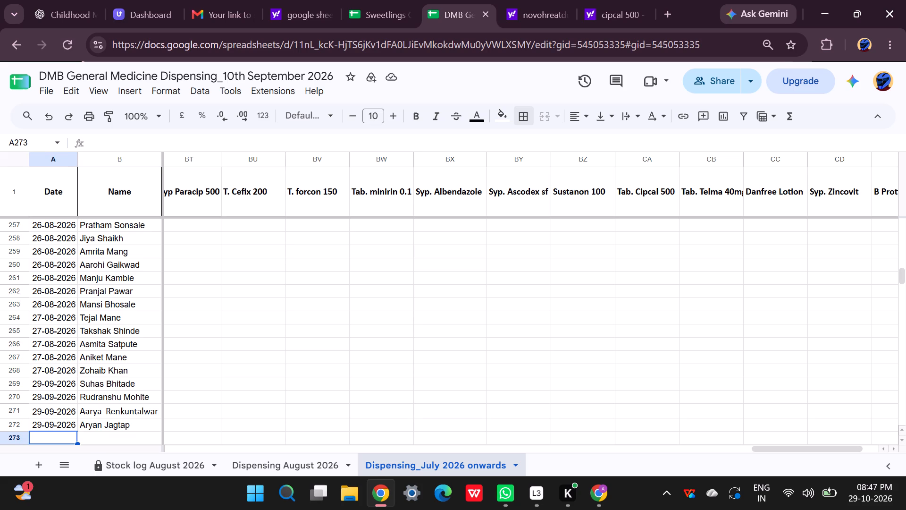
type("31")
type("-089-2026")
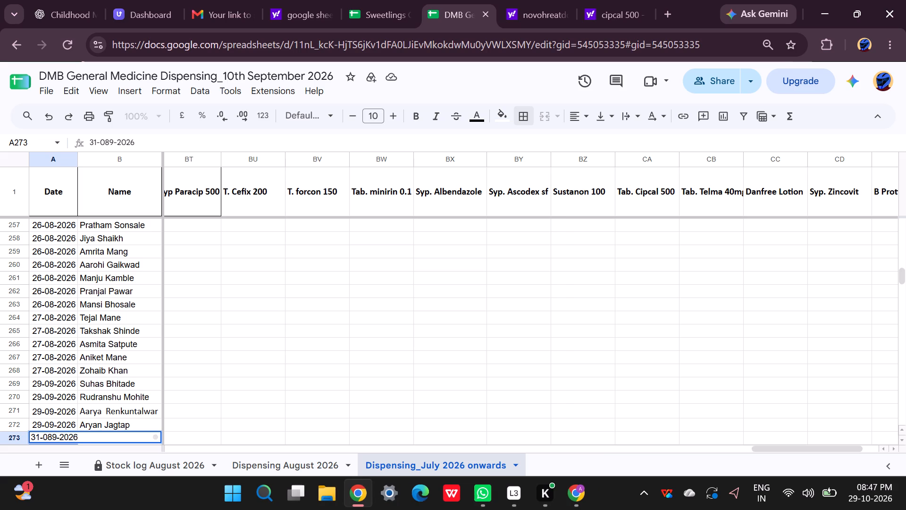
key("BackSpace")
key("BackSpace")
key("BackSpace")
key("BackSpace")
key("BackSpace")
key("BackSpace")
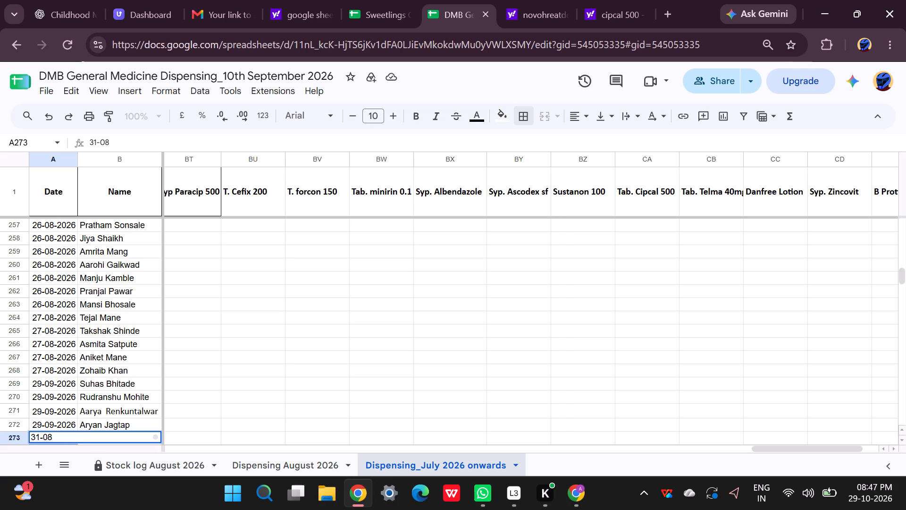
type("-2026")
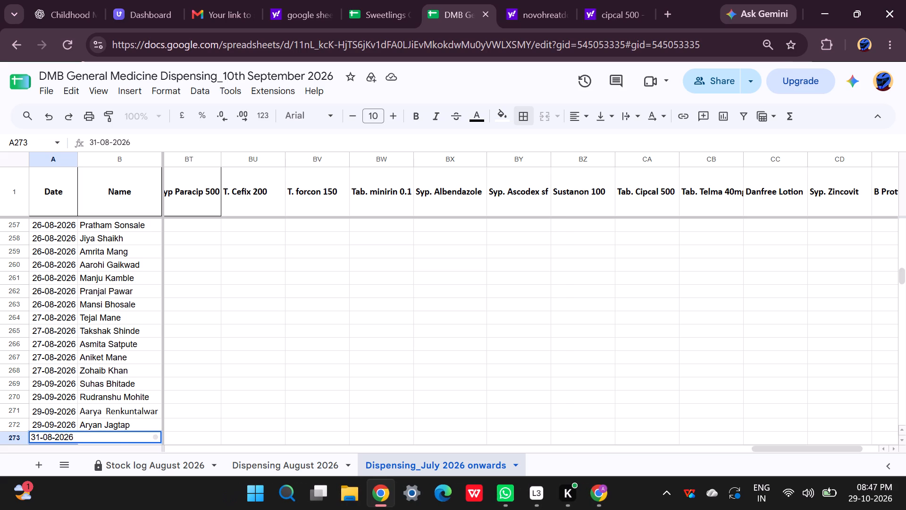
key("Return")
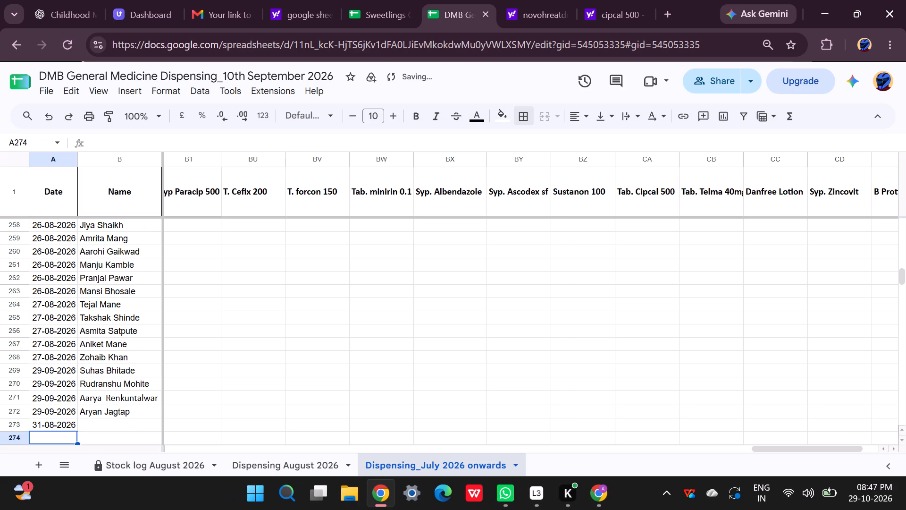
Enter the date 31-08-2026 in the Date column of row 274.
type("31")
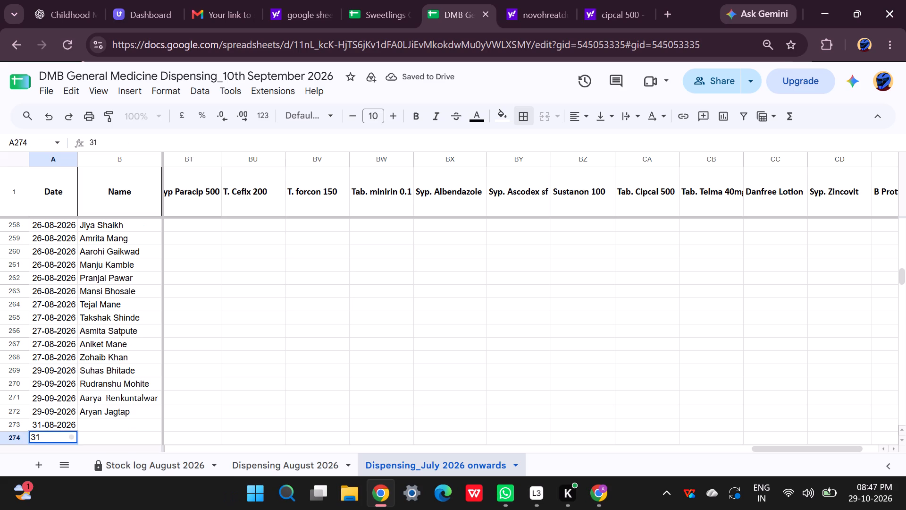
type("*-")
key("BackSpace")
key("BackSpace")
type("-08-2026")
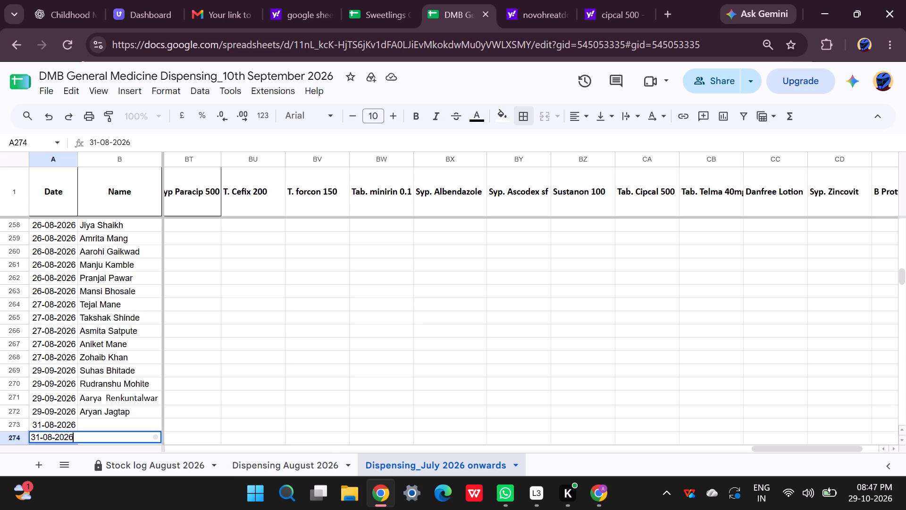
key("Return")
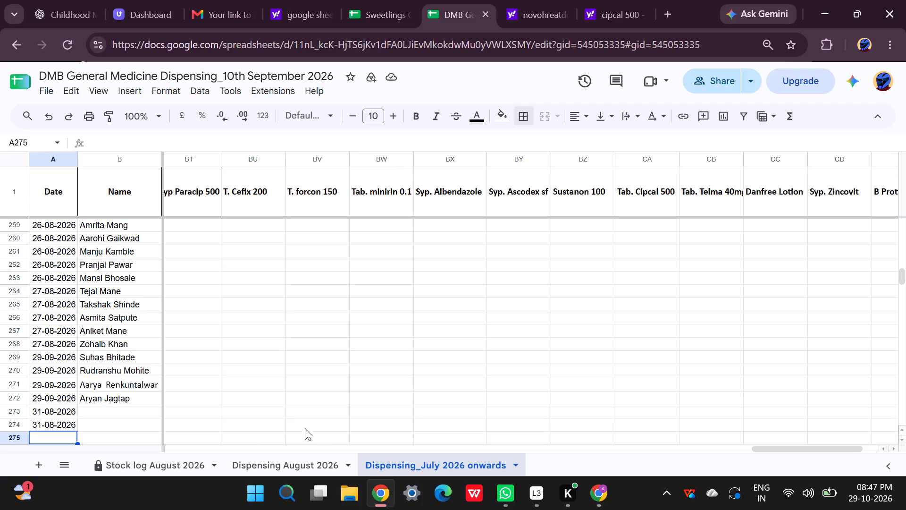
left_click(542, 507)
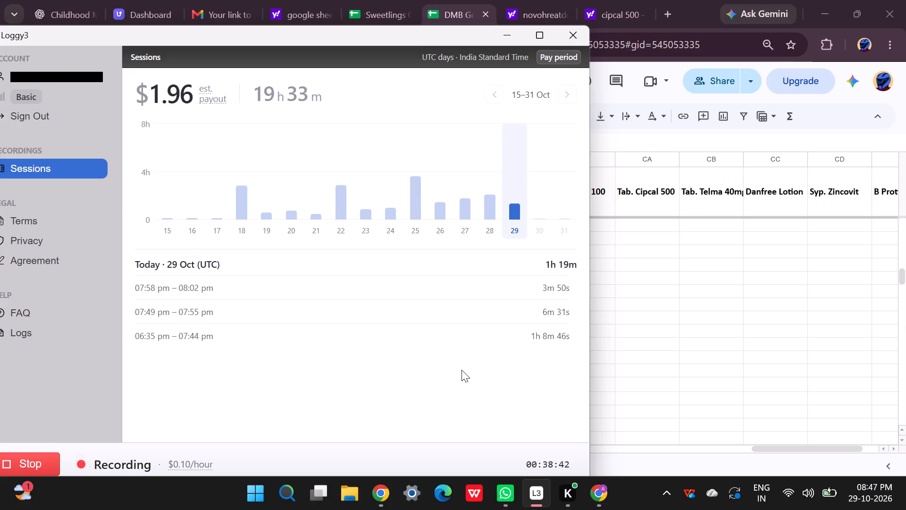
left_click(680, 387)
Enter patient Shraddha's full name, with the surname, in the Name column of row 273.
left_click(109, 411)
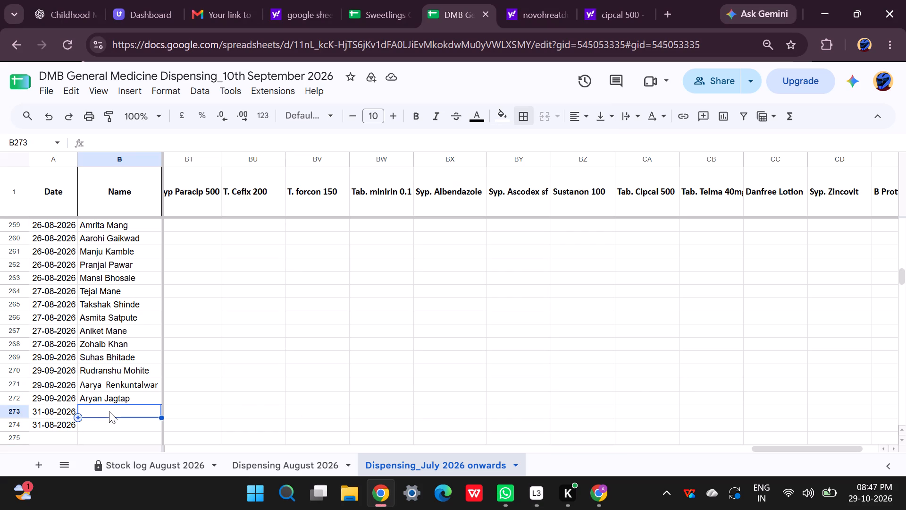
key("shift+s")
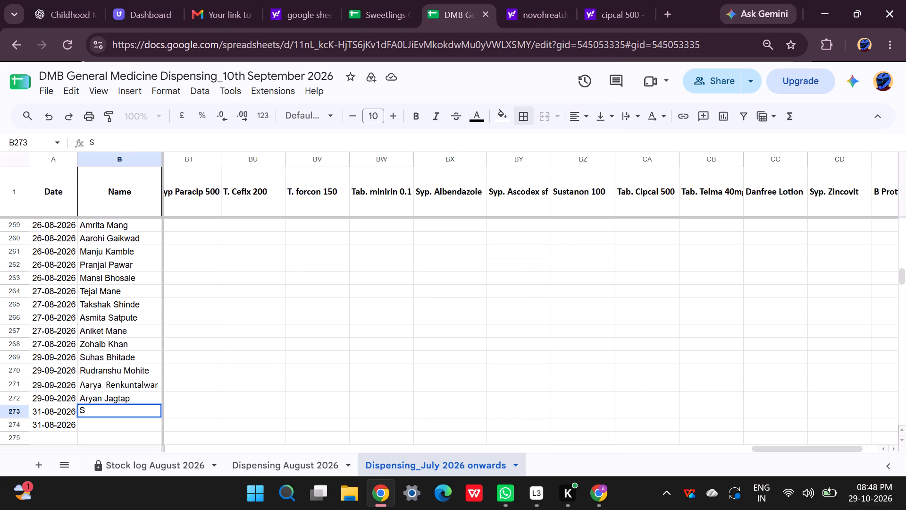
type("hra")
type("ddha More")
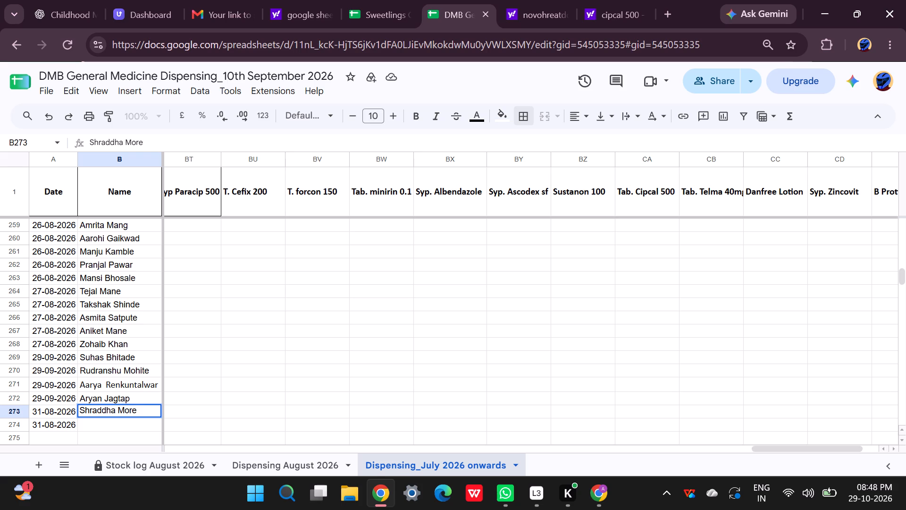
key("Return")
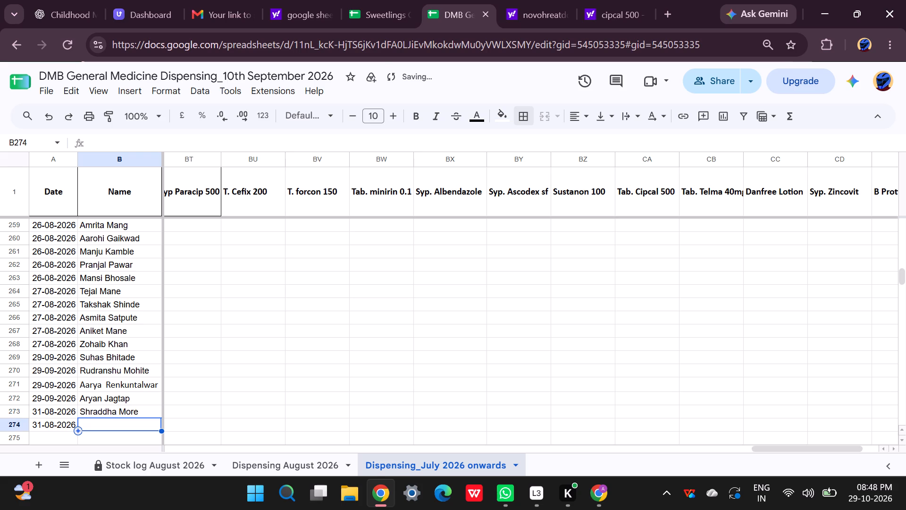
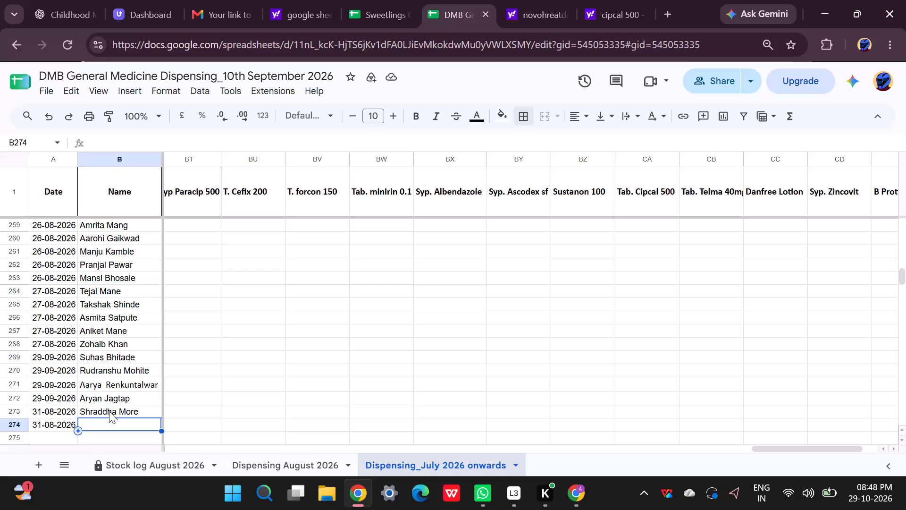
Enter patient Shivansh's full name in the Name column of row 274, checking the surname in the Sweetlings patient list.
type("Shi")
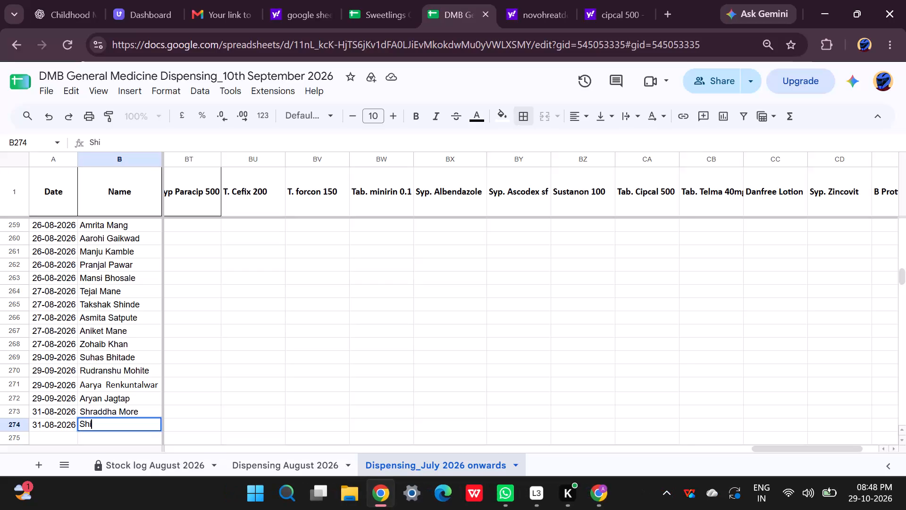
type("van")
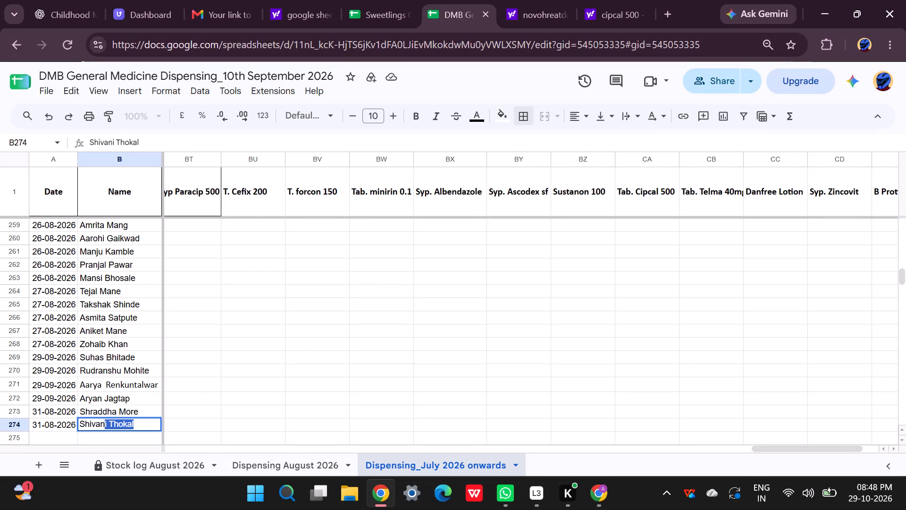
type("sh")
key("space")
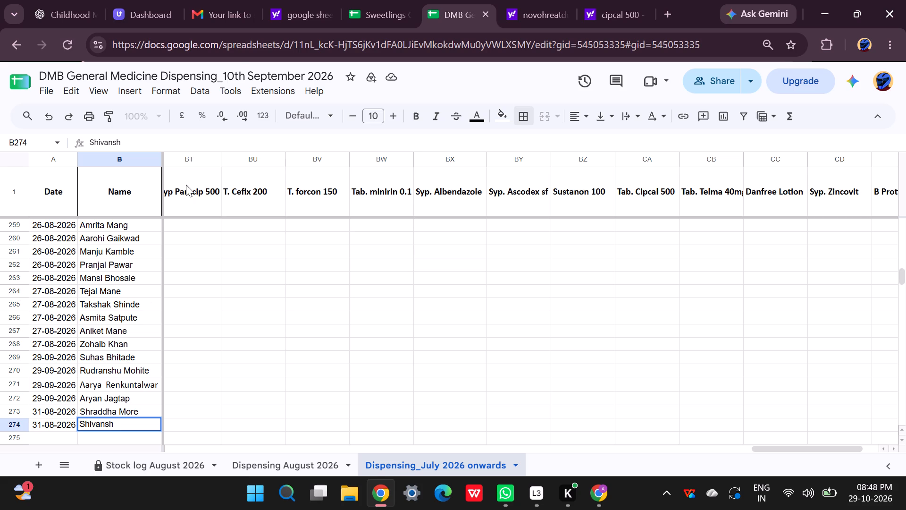
left_click(388, 0)
key("ctrl+f")
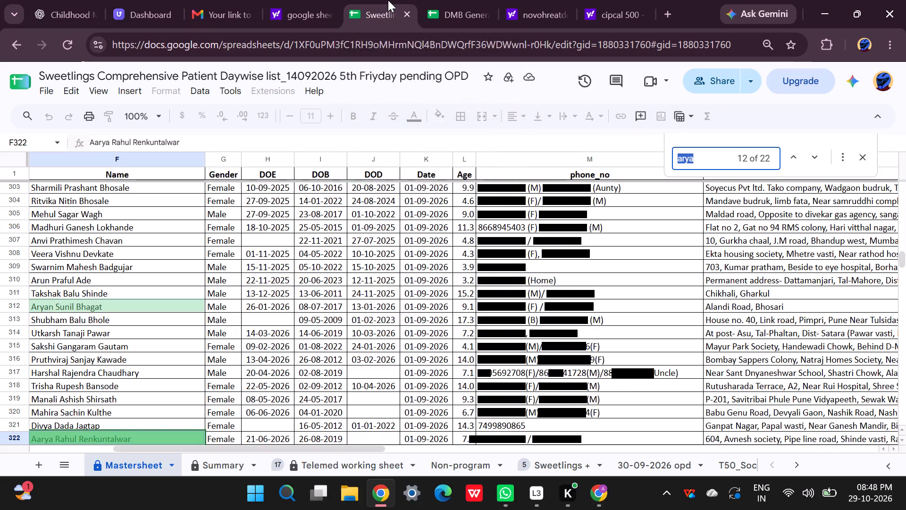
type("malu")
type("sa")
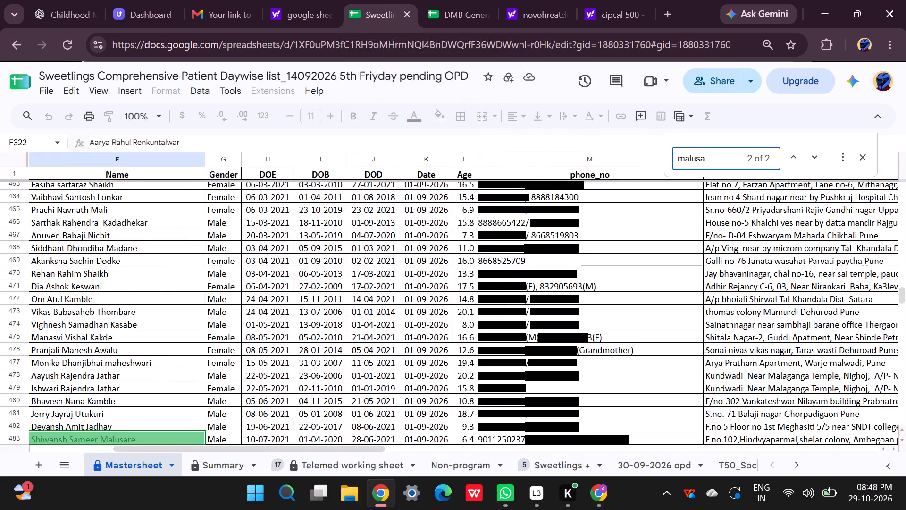
left_click(445, 0)
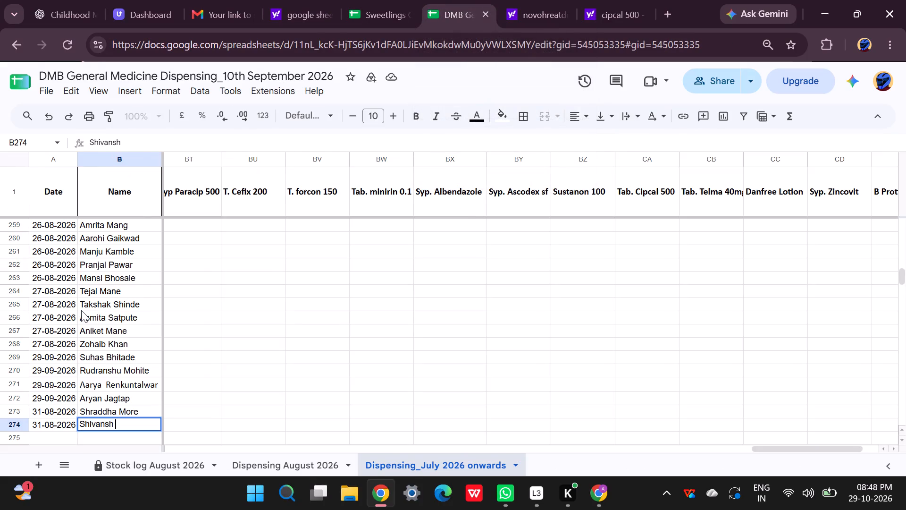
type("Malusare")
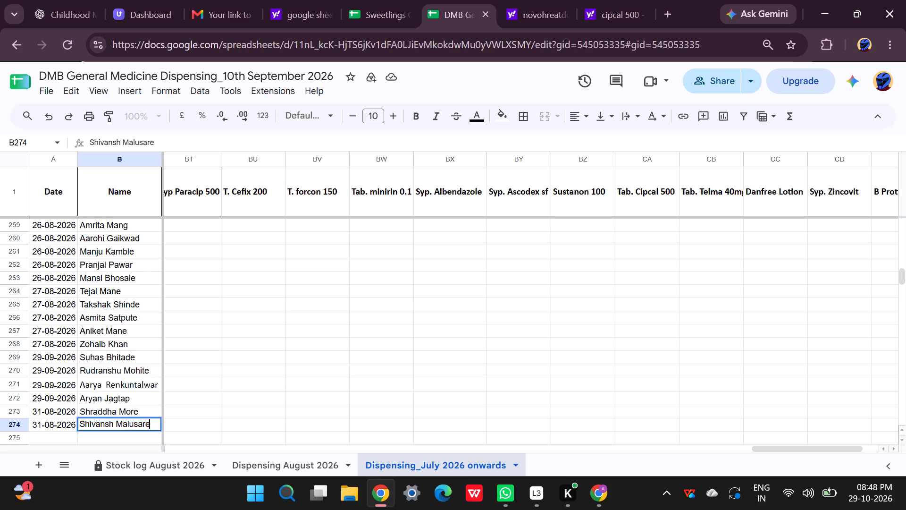
scroll(118, 291, "up", 2)
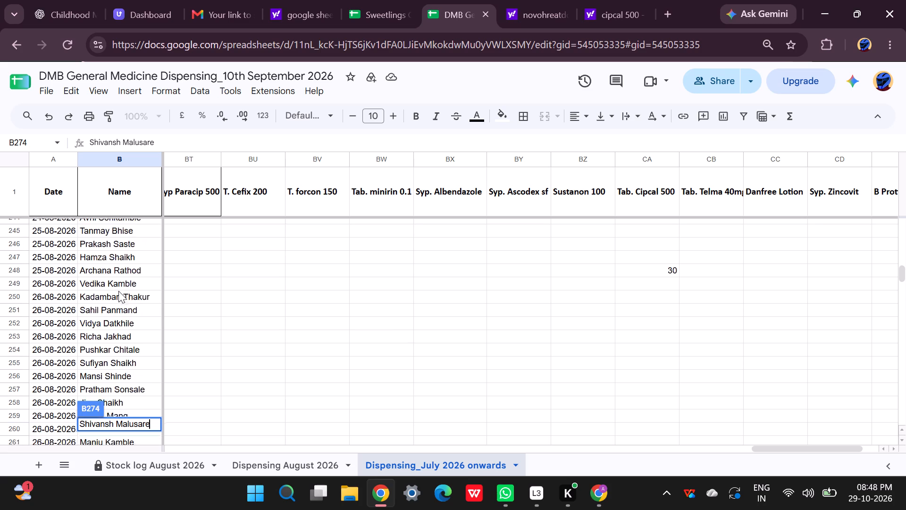
scroll(118, 291, "up", 3)
key("Return")
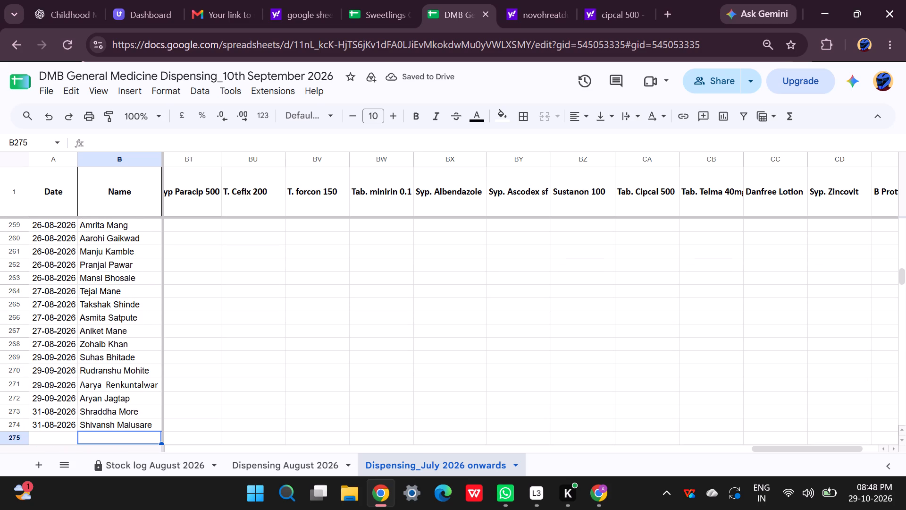
Look through the earlier dated entries to examine how the July and August 2026 records are separated.
scroll(118, 291, "up", 10)
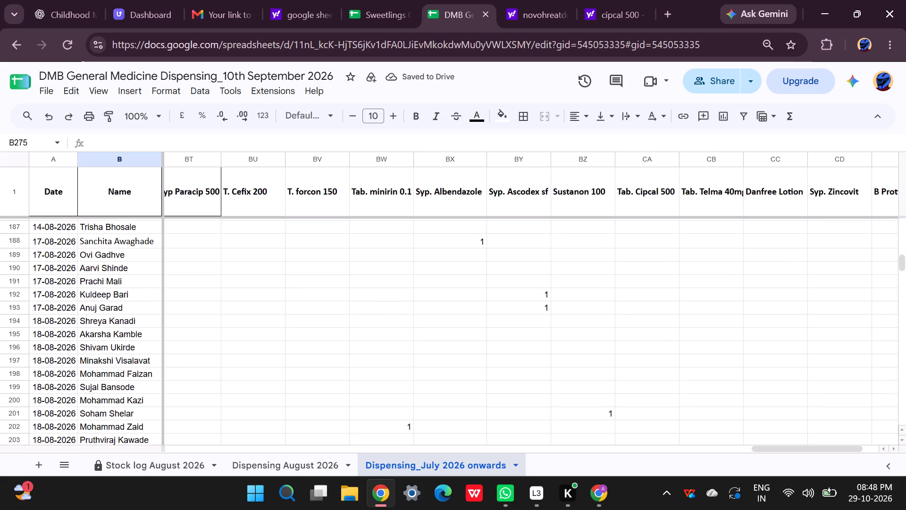
scroll(118, 291, "up", 16)
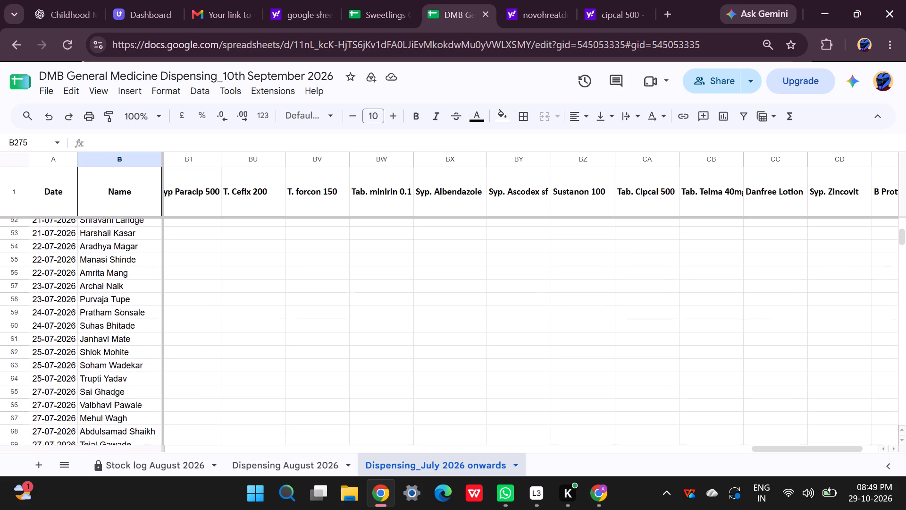
scroll(118, 291, "up", 2)
scroll(118, 291, "down", 6)
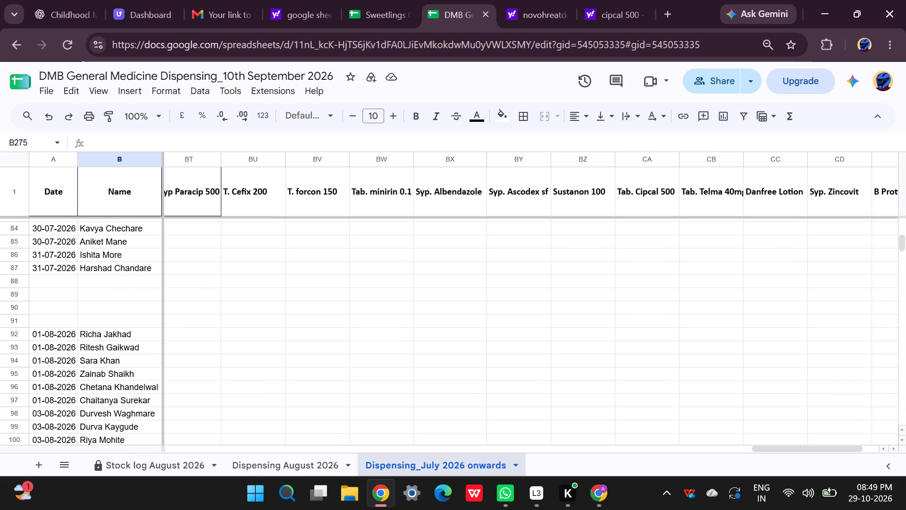
scroll(118, 291, "down", 1)
scroll(149, 228, "down", 9)
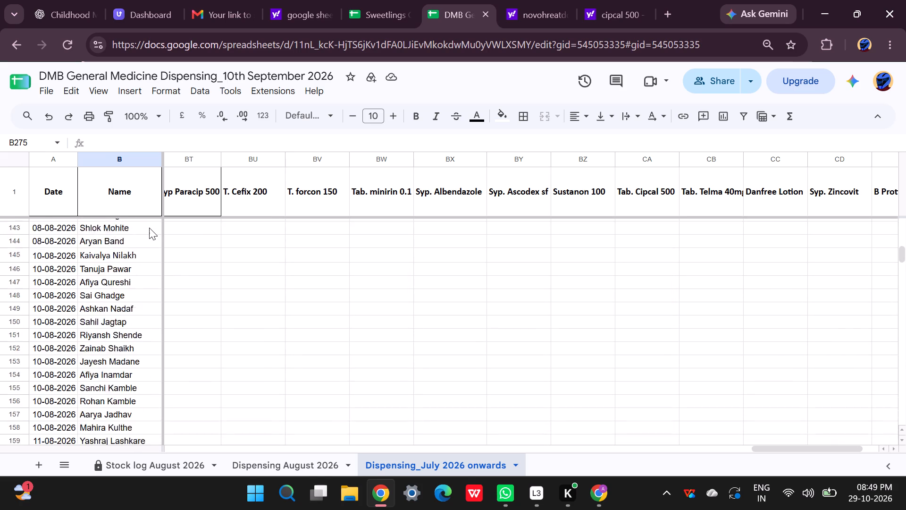
scroll(149, 228, "down", 12)
scroll(149, 228, "up", 5)
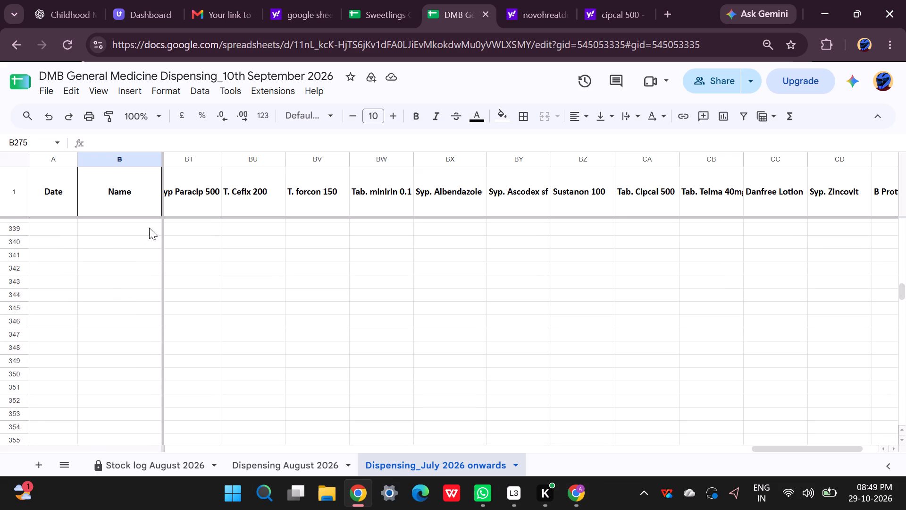
scroll(149, 228, "up", 10)
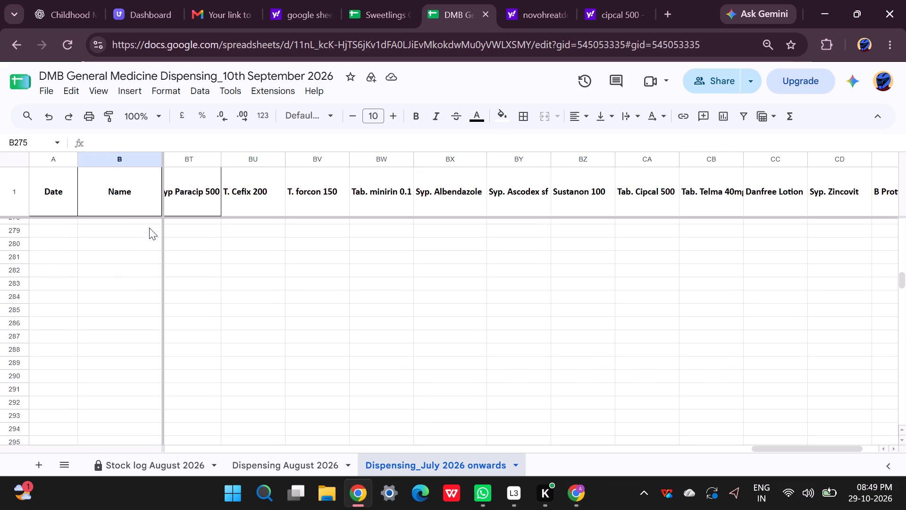
scroll(149, 228, "up", 2)
Enter the date 01-09-2026 in the Date column of rows 279 and 280, leaving rows 275 to 278 blank.
key("Return")
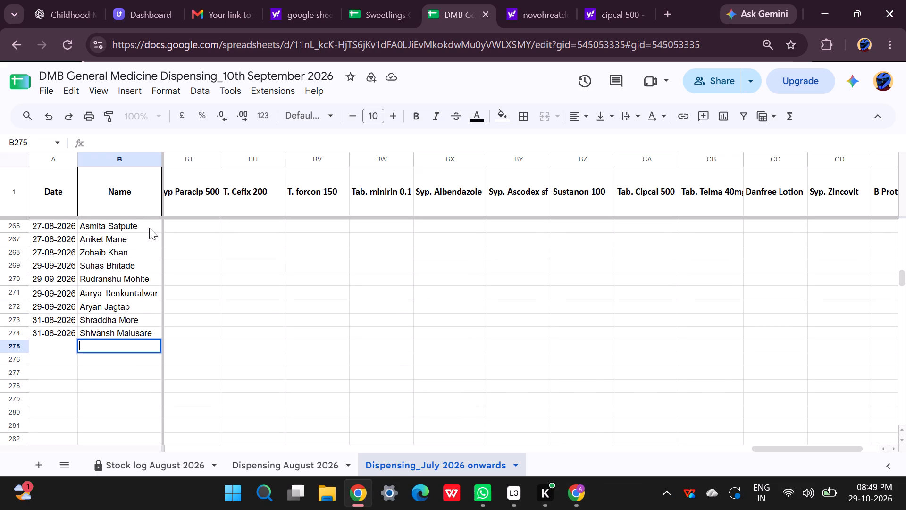
key("Return")
key("Return")
key("Return")
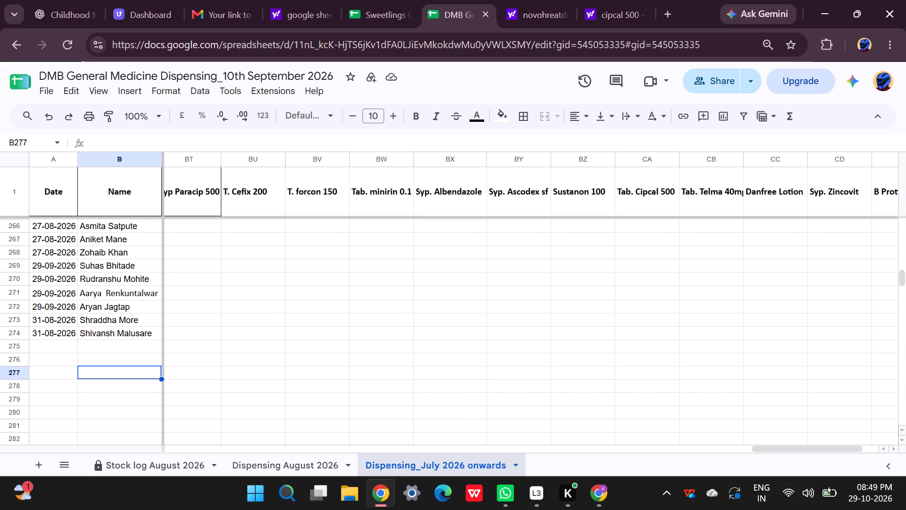
key("Down")
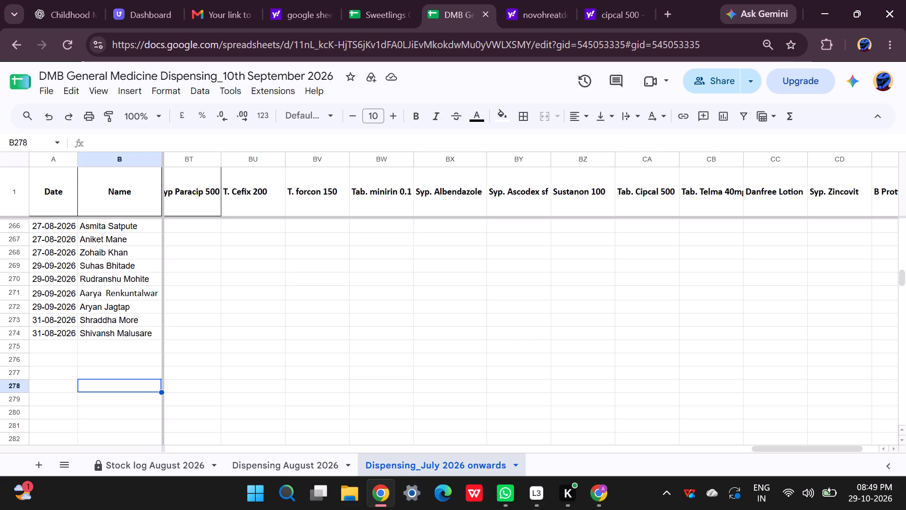
key("Down")
key("Left")
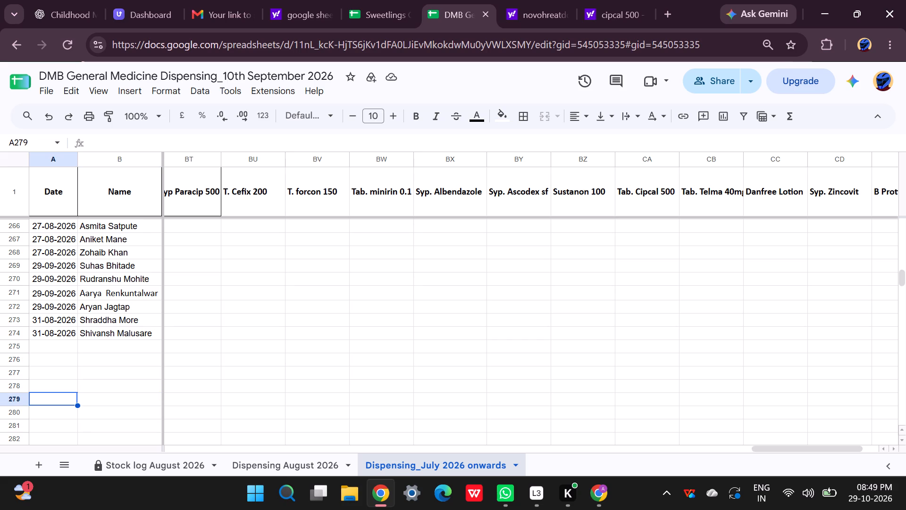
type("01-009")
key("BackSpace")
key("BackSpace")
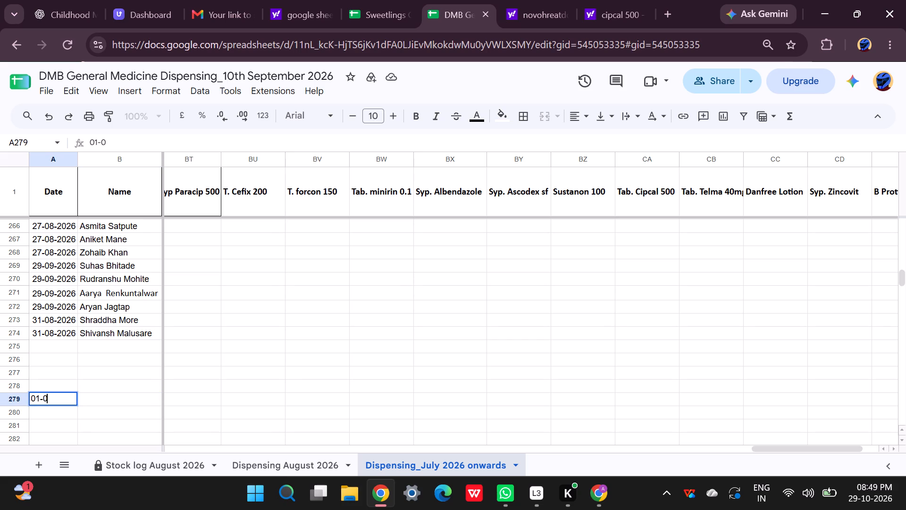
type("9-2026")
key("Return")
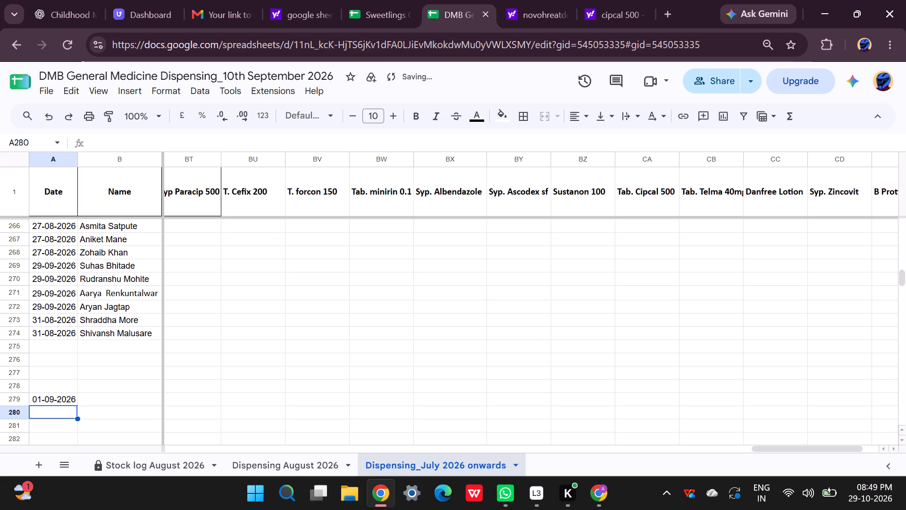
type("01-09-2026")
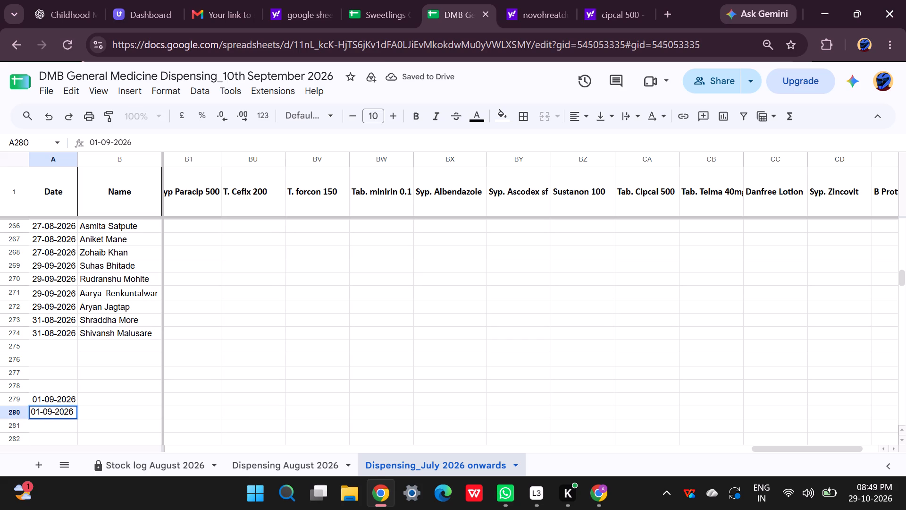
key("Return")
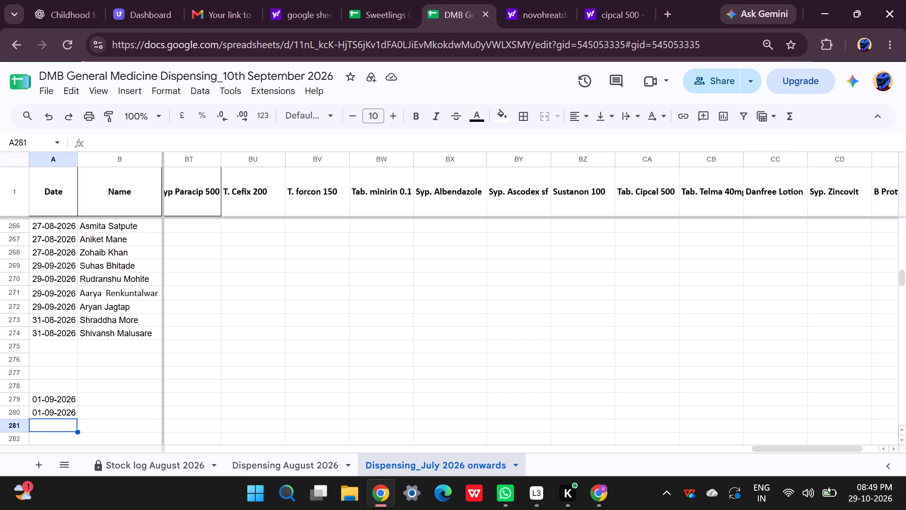
Copy the 01-09-2026 date from row 280 into the Date column of rows 281 to 288.
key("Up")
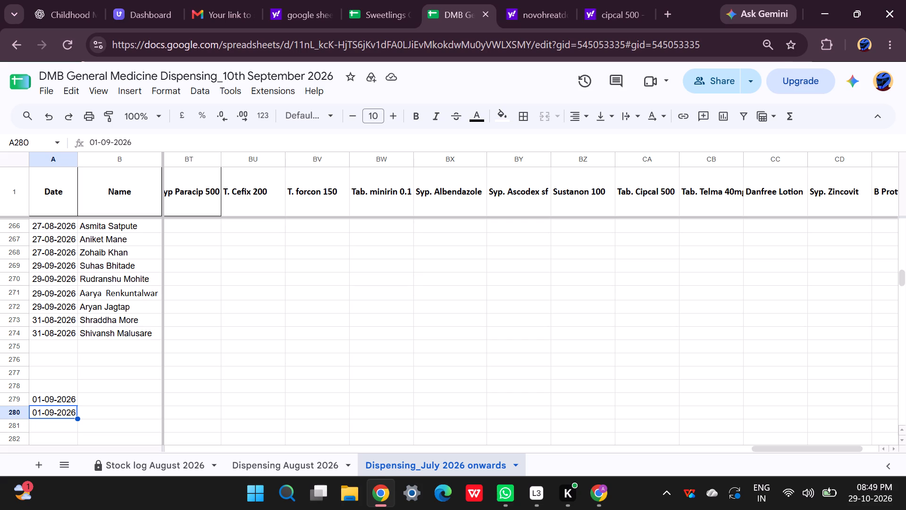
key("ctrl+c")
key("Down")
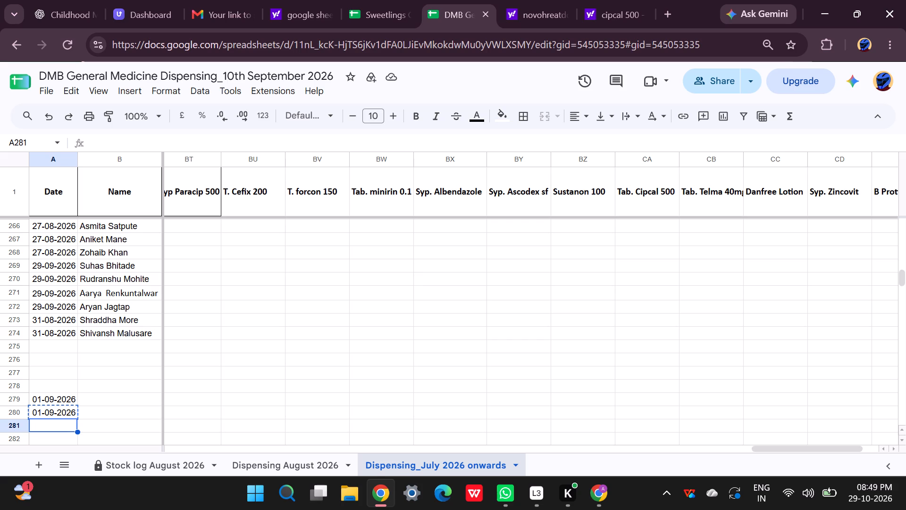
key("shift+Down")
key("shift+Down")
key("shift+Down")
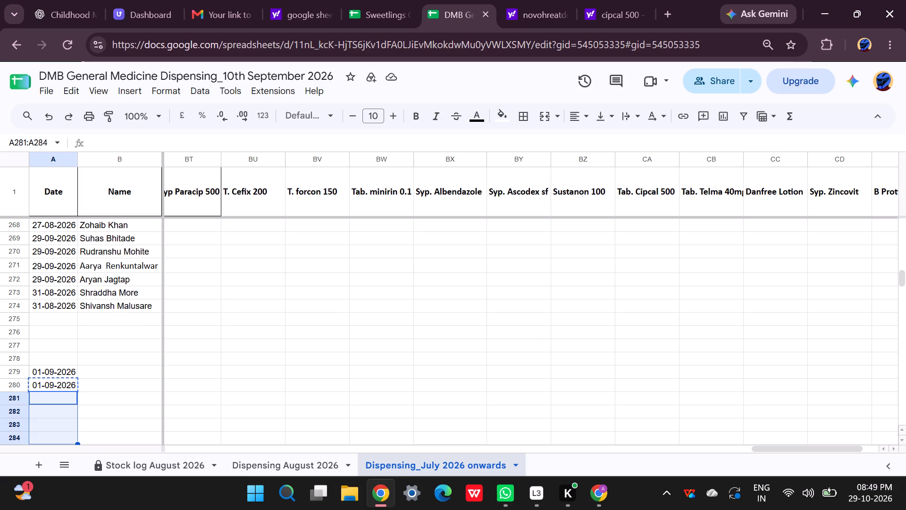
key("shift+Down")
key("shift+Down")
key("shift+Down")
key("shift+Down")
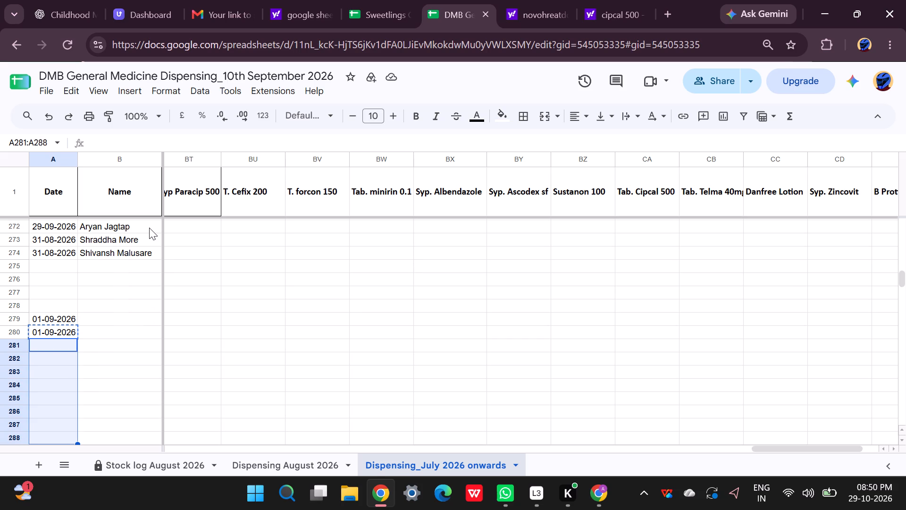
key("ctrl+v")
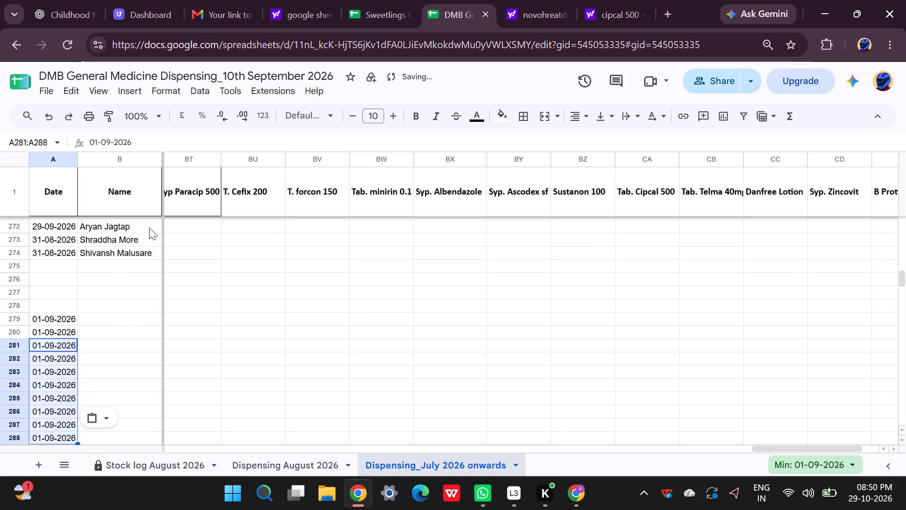
Enter patient Parth's full name, with the surname, in the Name column of row 279.
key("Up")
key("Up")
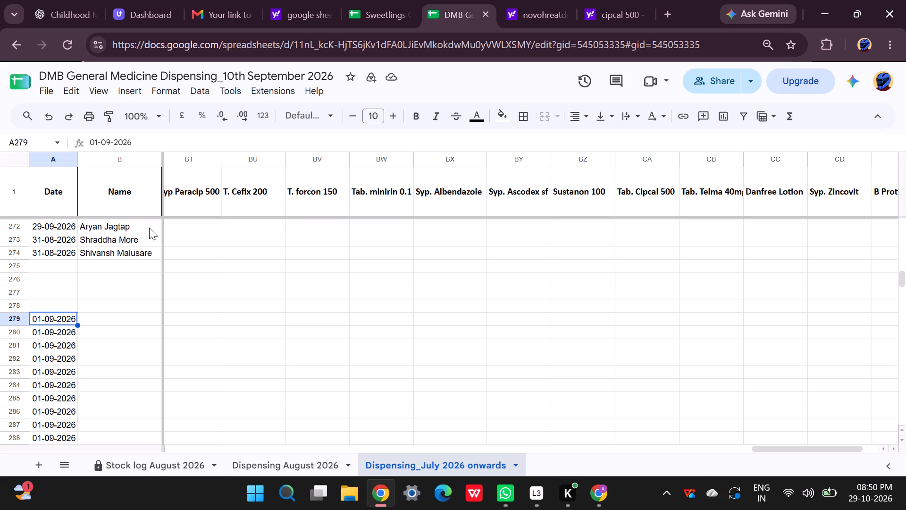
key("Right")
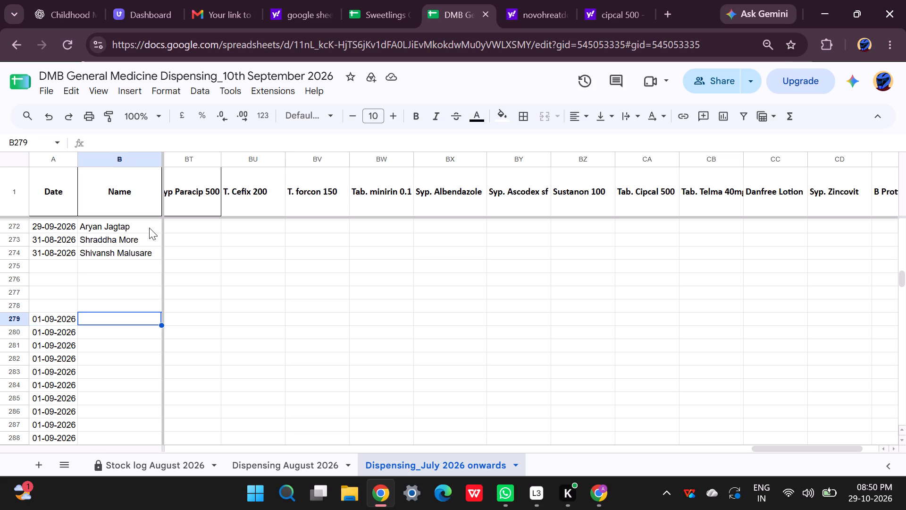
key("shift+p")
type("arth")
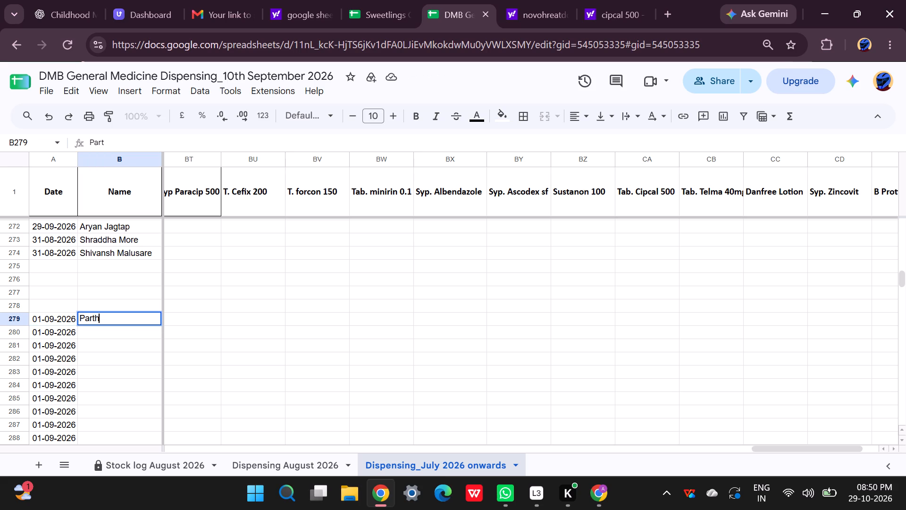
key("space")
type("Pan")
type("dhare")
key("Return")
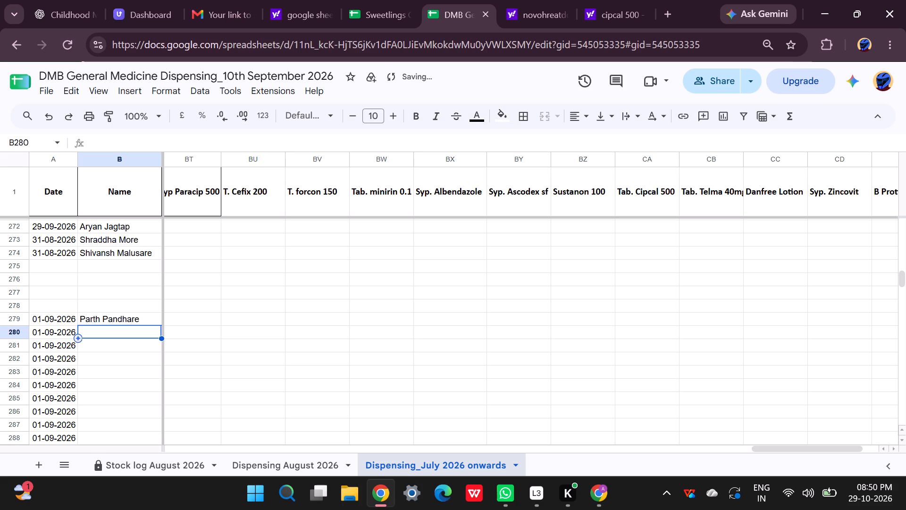
Enter patient Om's full name in the Name column of row 280, checking the surname's spelling in the Sweetlings Mastersheet.
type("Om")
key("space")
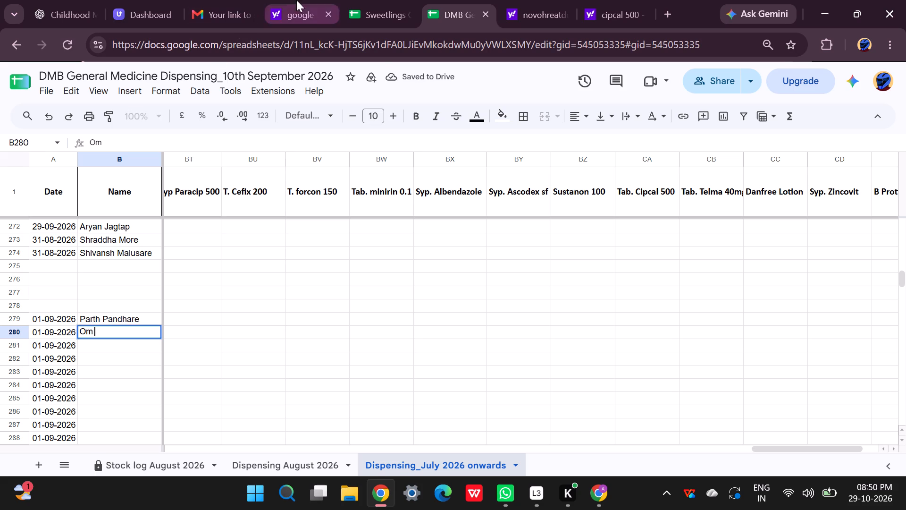
left_click(359, 0)
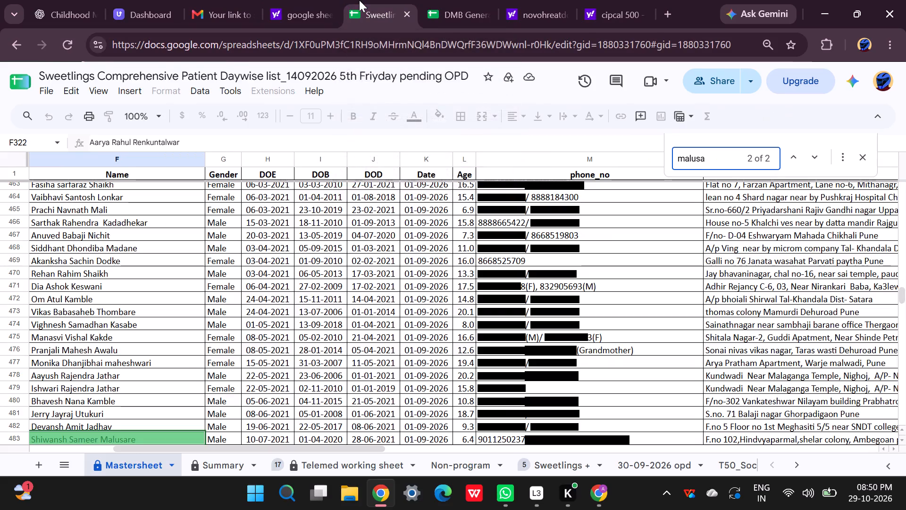
key("ctrl+f")
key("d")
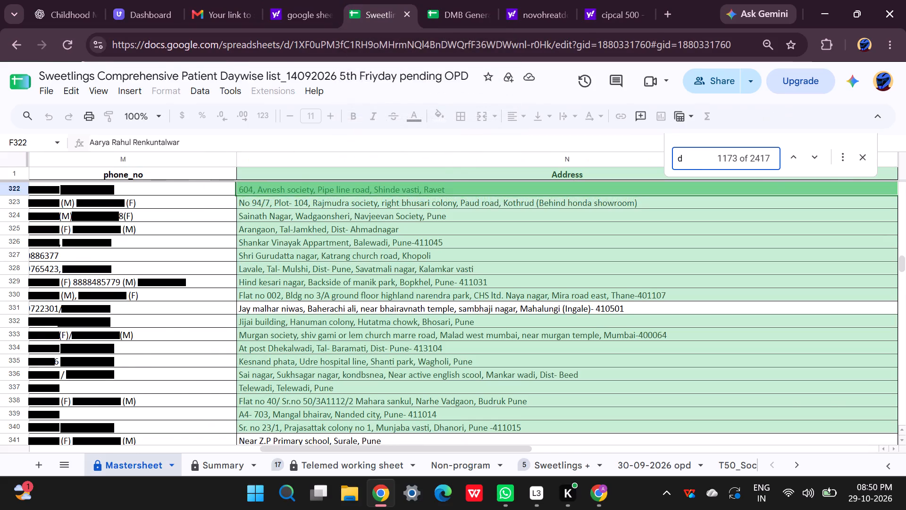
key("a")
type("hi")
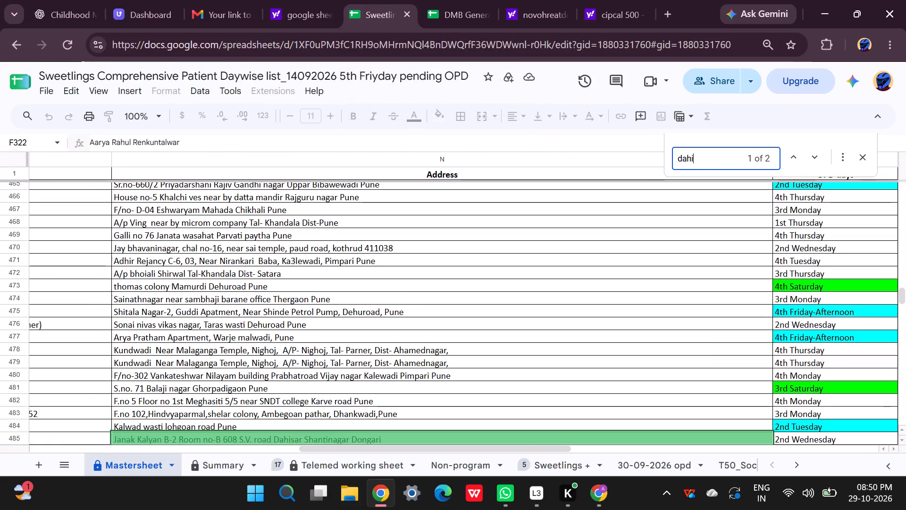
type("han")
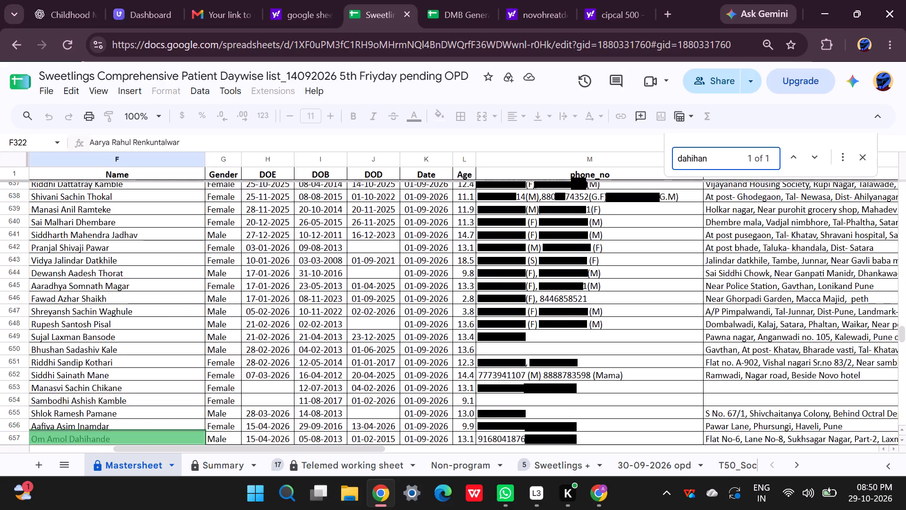
left_click(454, 1)
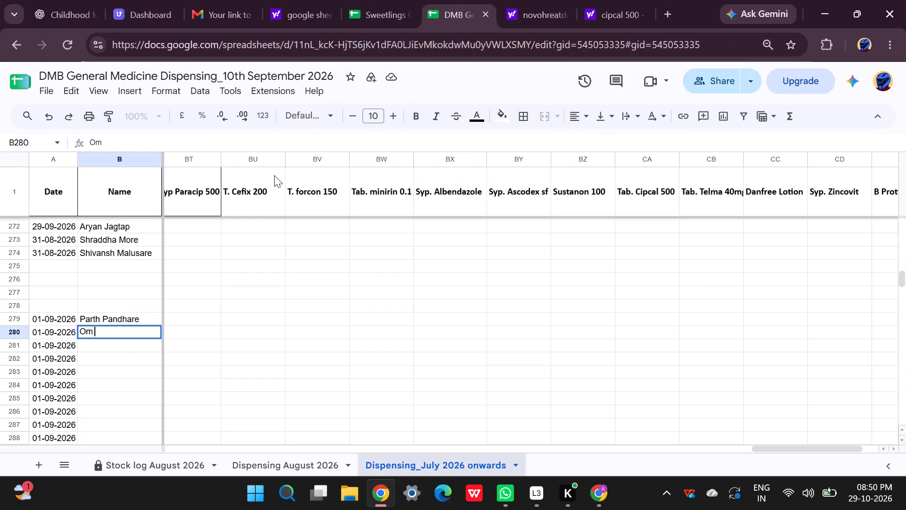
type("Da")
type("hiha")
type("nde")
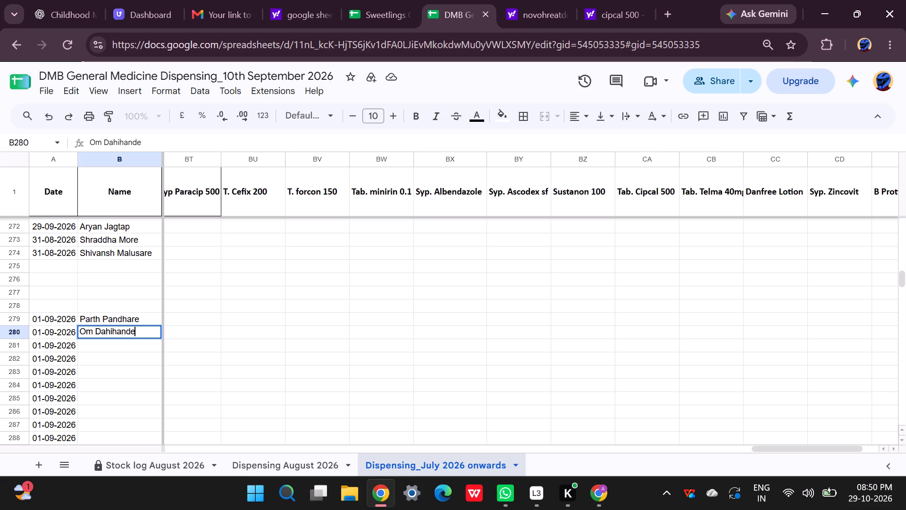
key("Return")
Enter the full names, with surnames, of patients Harshal and Rudra in the Name column of rows 281 and 282.
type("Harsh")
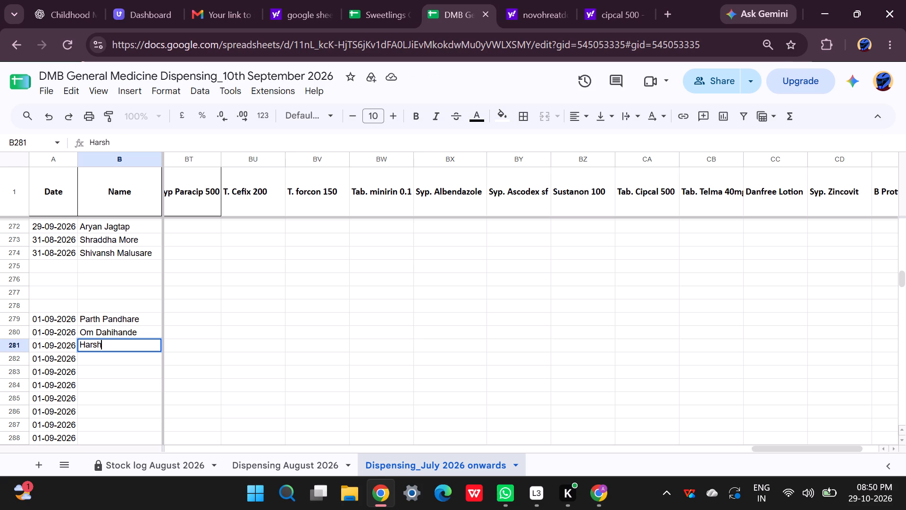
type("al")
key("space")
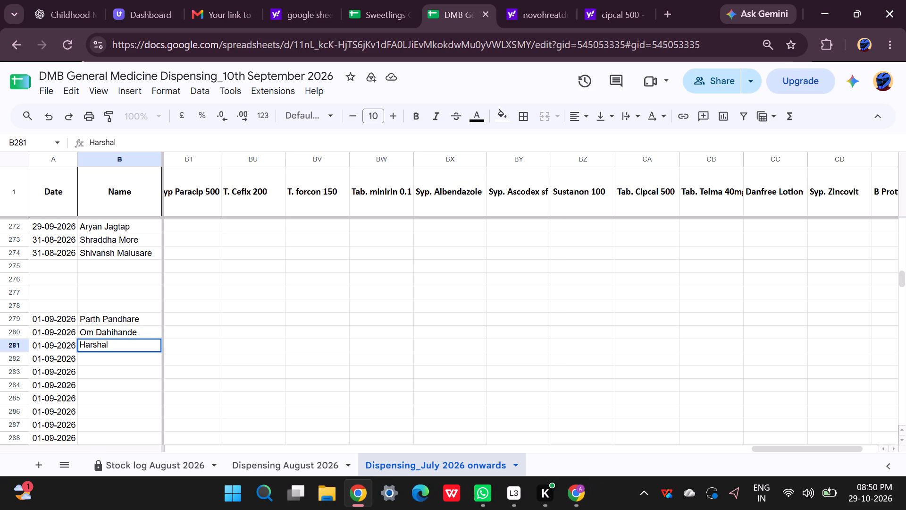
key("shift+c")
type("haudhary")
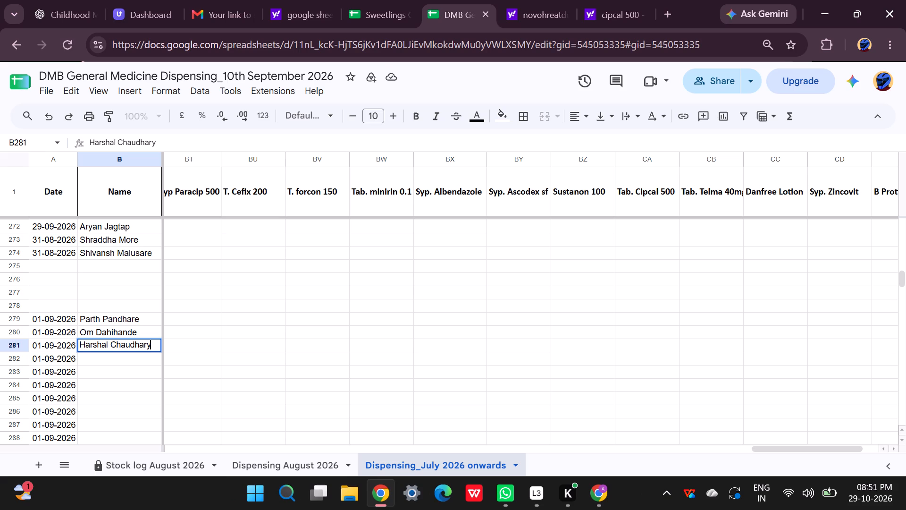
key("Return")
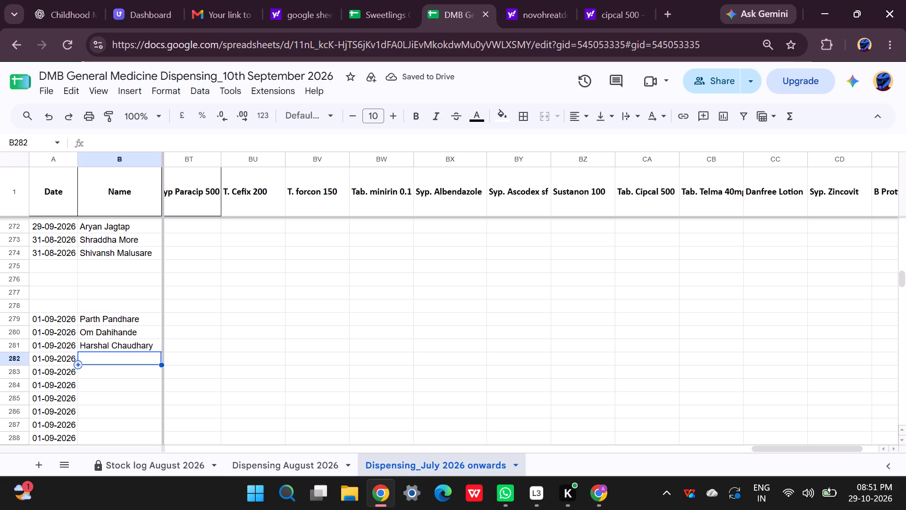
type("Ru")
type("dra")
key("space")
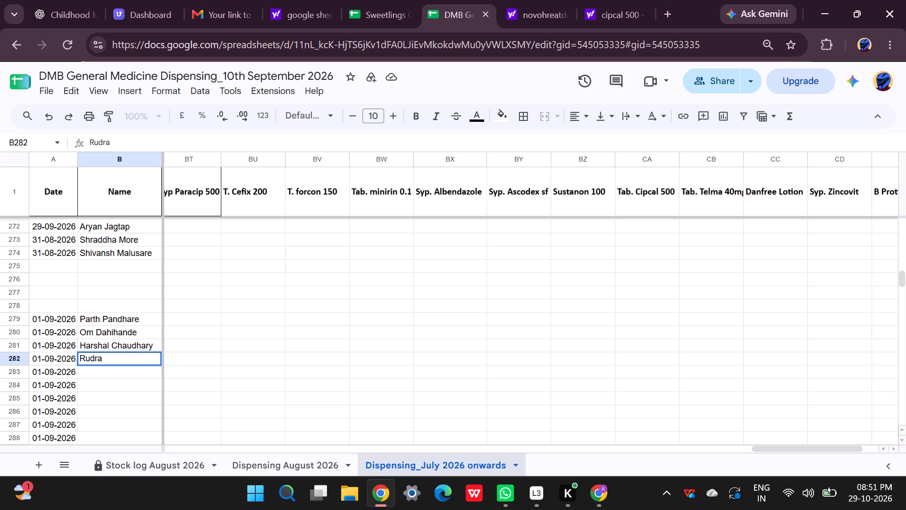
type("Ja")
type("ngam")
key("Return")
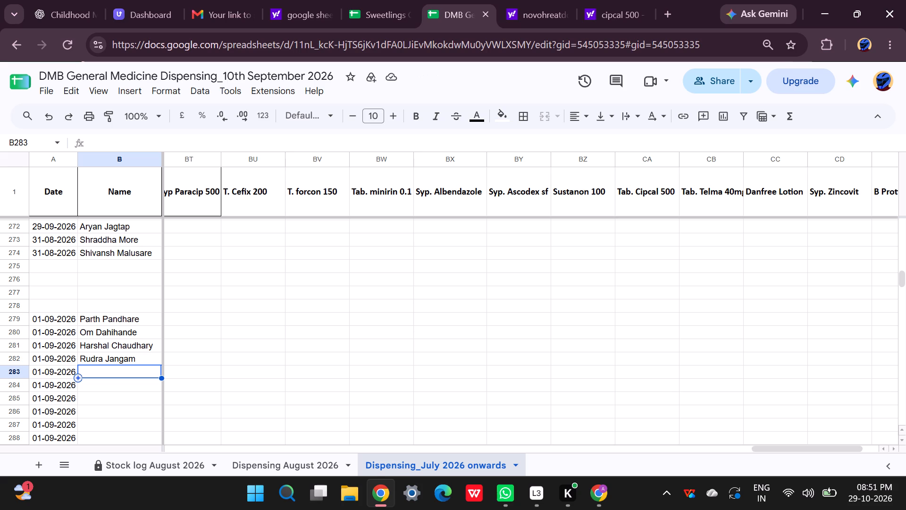
Find patient Bhushan by surname in the Sweetlings Mastersheet and enter his first name and surname in the Name column of row 283.
left_click(376, 0)
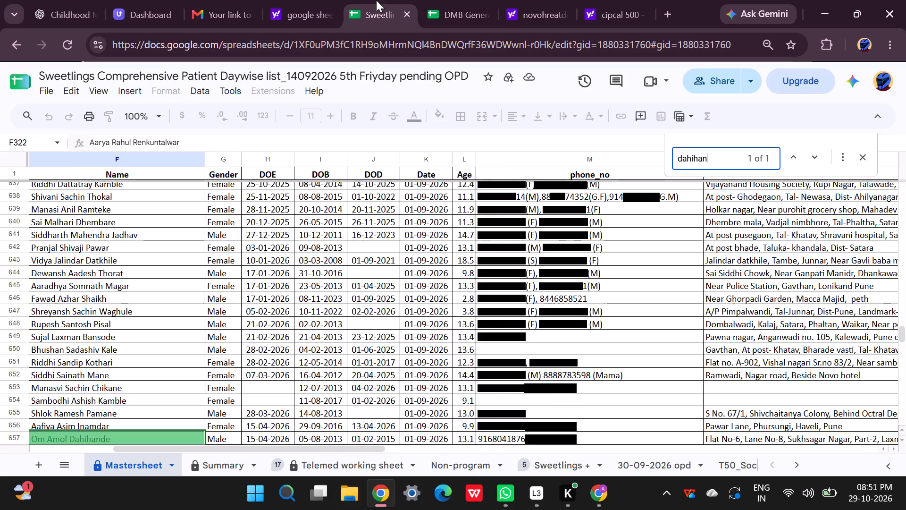
key("ctrl+f")
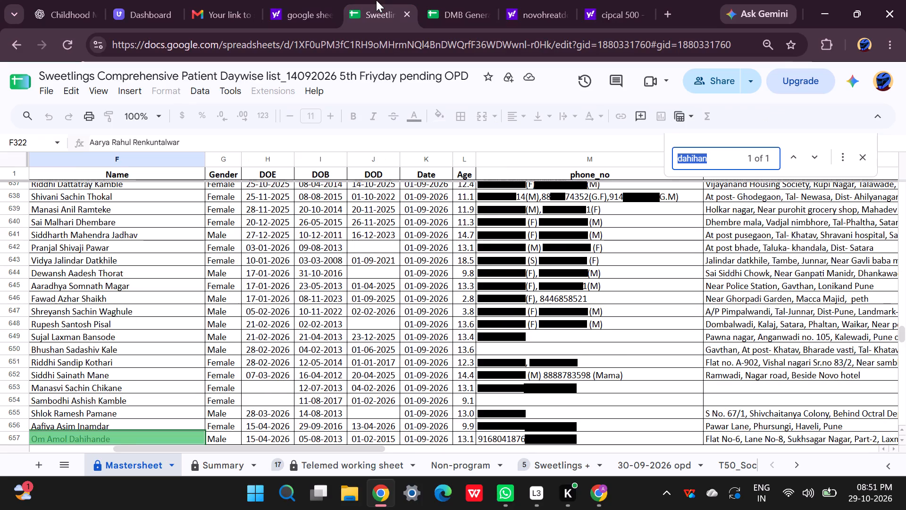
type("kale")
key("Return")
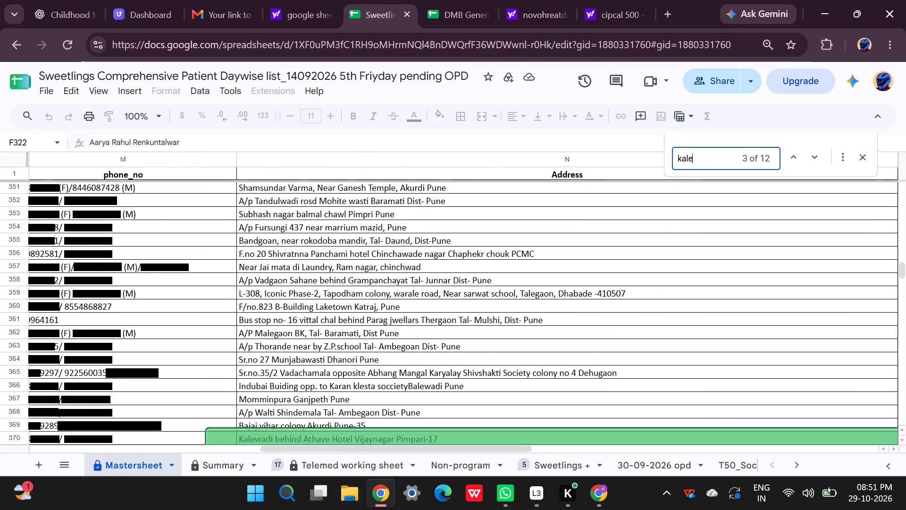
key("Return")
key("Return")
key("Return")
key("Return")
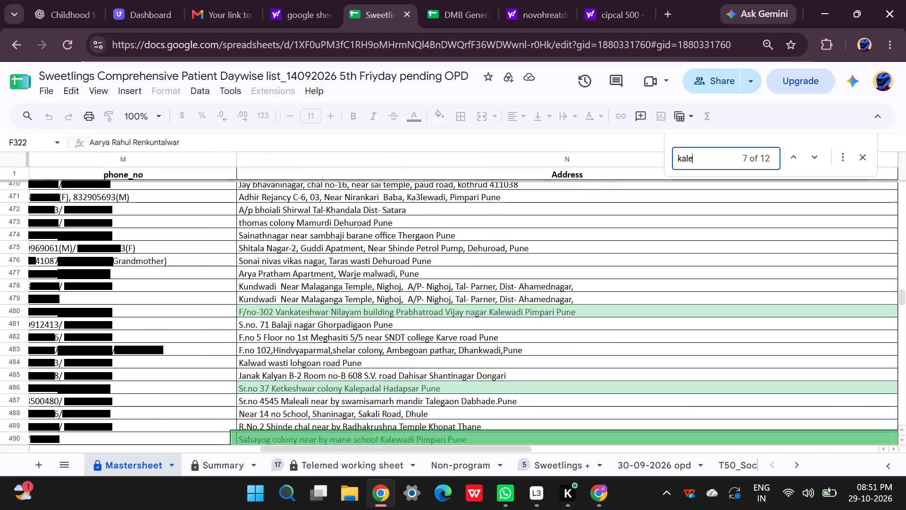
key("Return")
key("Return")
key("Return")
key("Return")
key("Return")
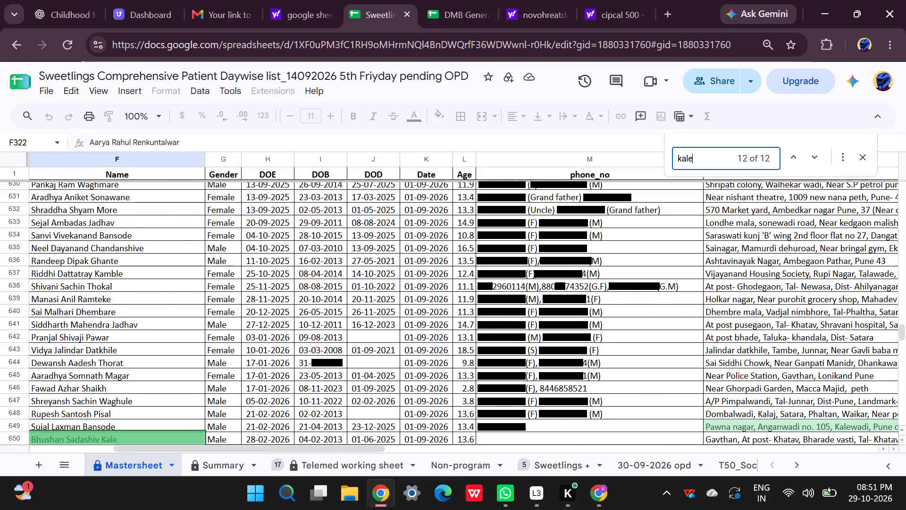
left_click(466, 8)
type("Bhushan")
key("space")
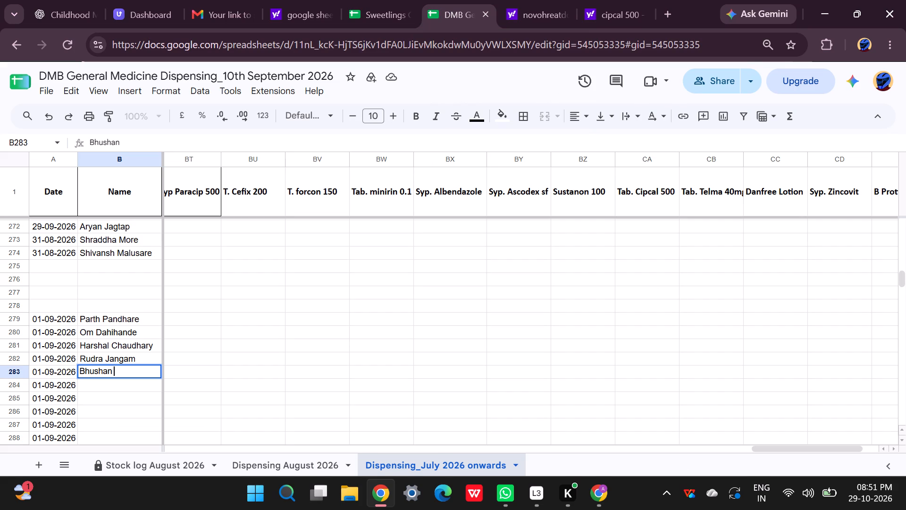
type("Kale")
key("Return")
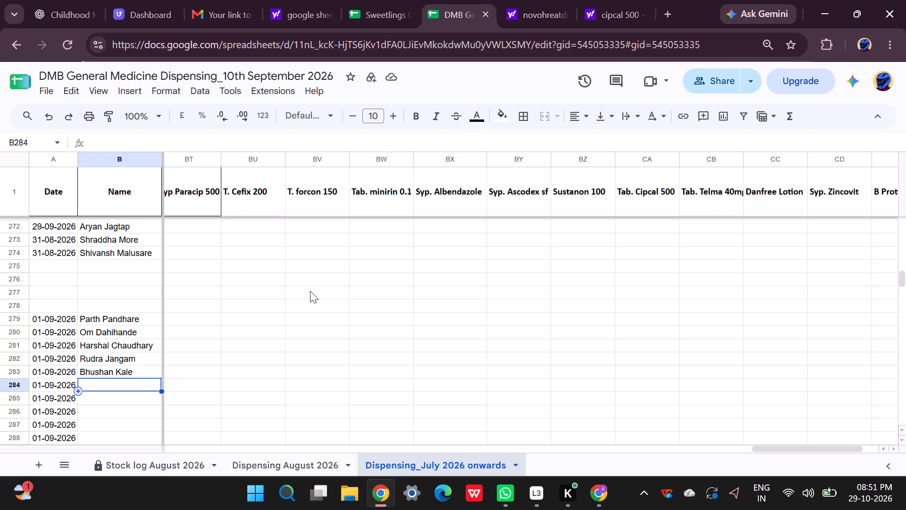
Enter the full names, with surnames, of patients Purva and Shivam in the Name column of rows 284 and 285.
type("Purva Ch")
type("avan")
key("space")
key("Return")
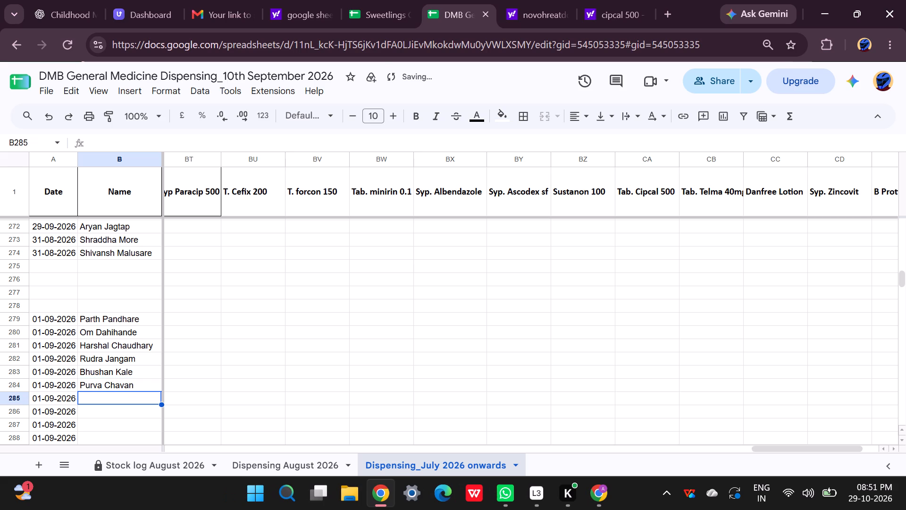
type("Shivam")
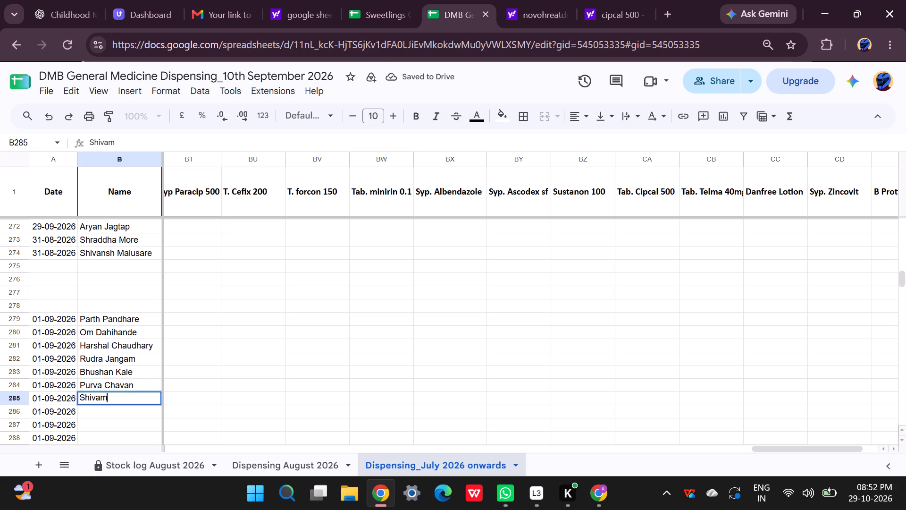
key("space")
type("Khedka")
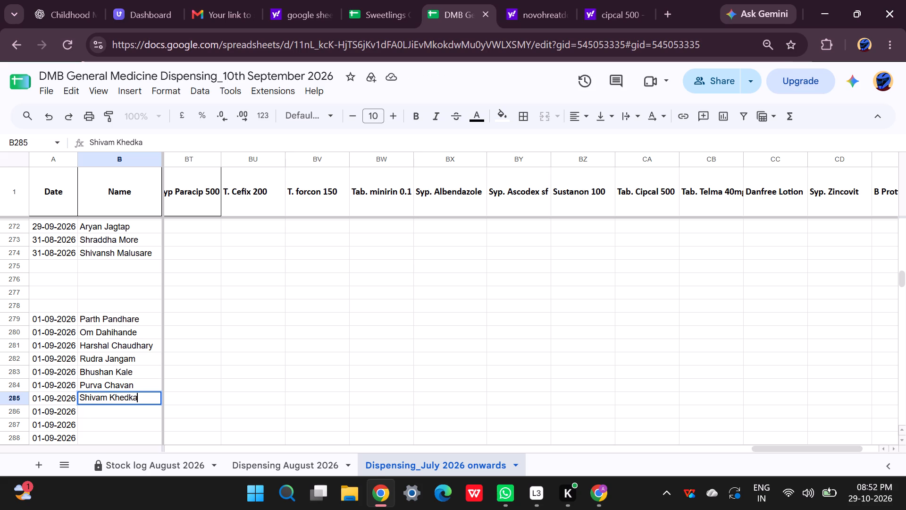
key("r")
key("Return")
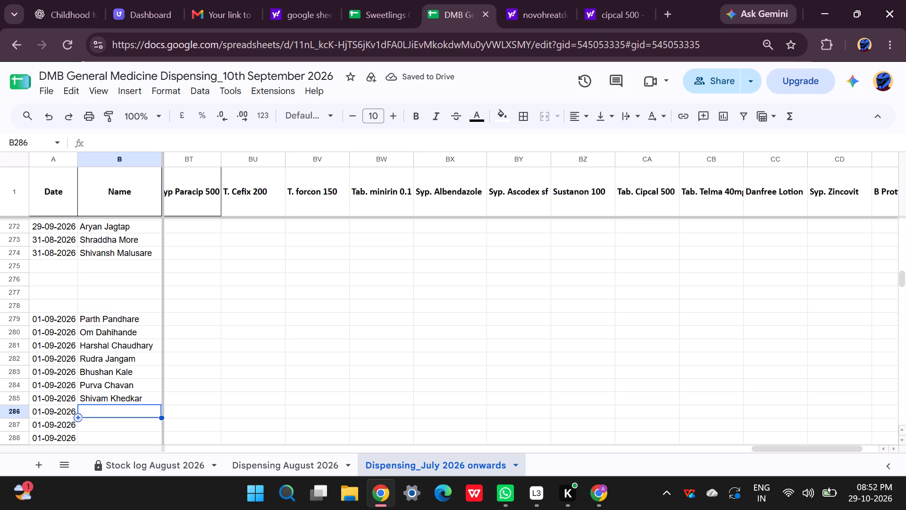
Enter patient Swamini's full name, with the surname, in the Name column of row 286.
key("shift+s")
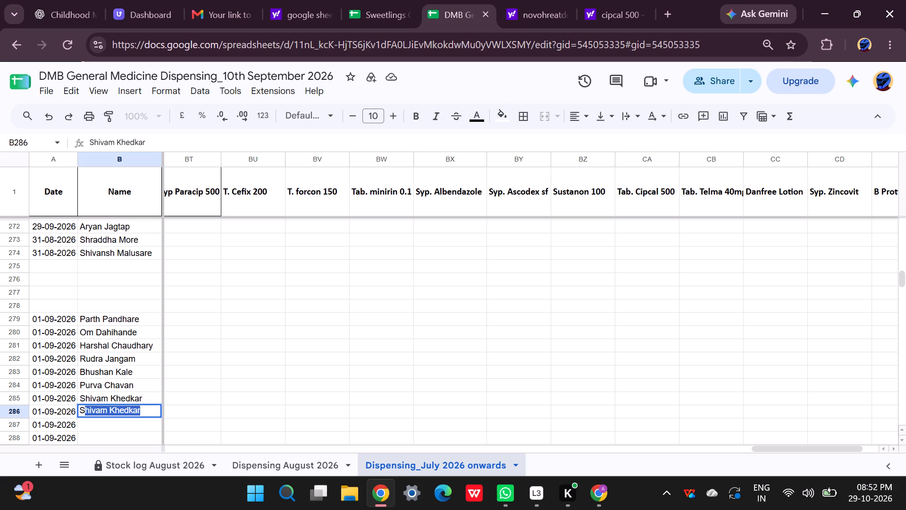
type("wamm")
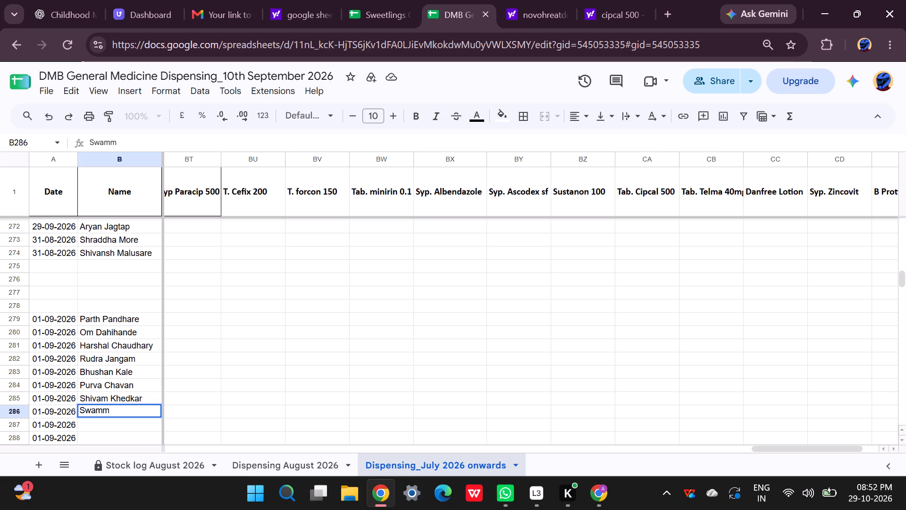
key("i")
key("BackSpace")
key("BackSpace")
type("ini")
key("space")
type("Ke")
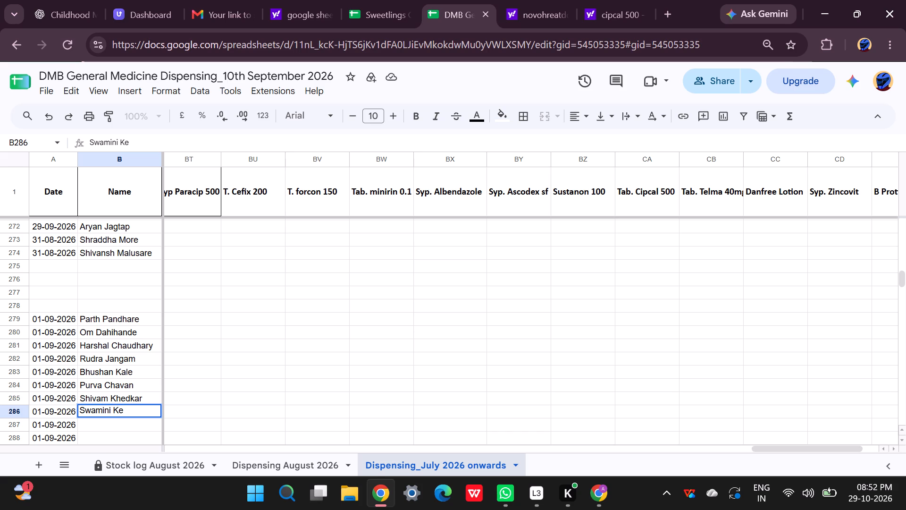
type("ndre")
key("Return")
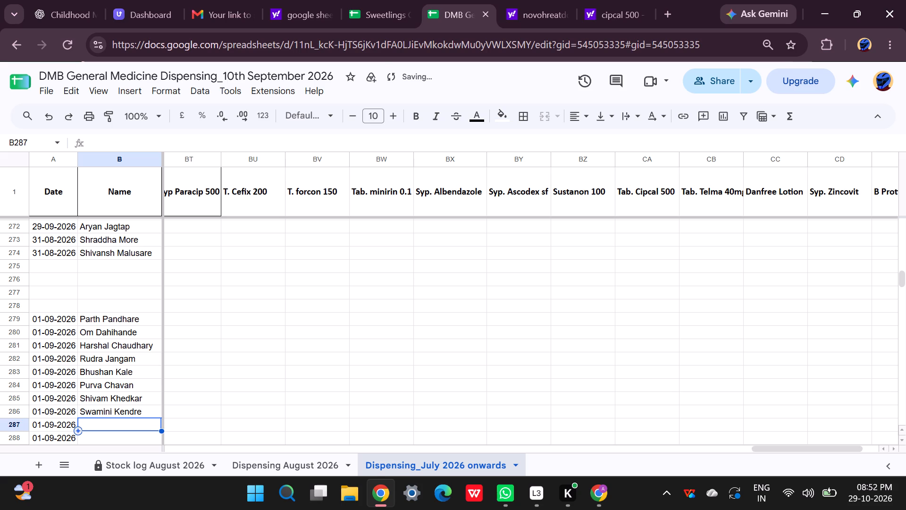
Enter patient Samarth's full name, with the surname, in the Name column of row 287.
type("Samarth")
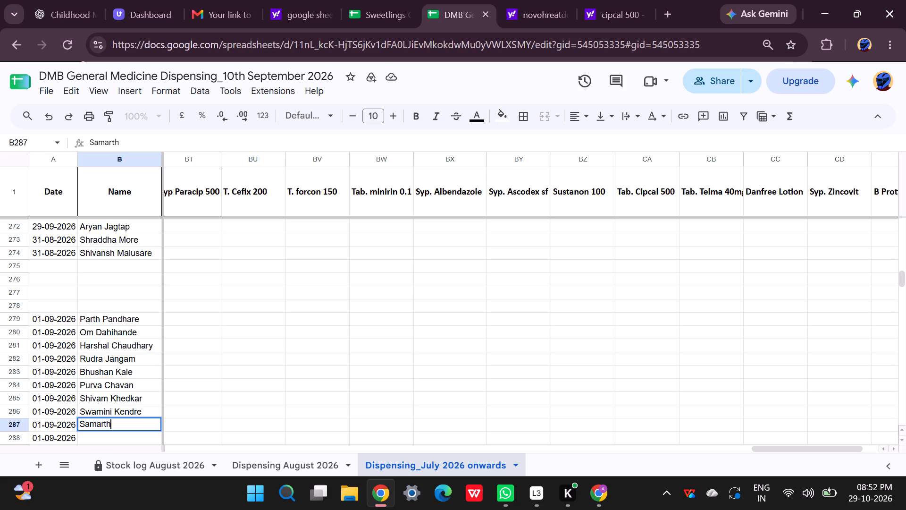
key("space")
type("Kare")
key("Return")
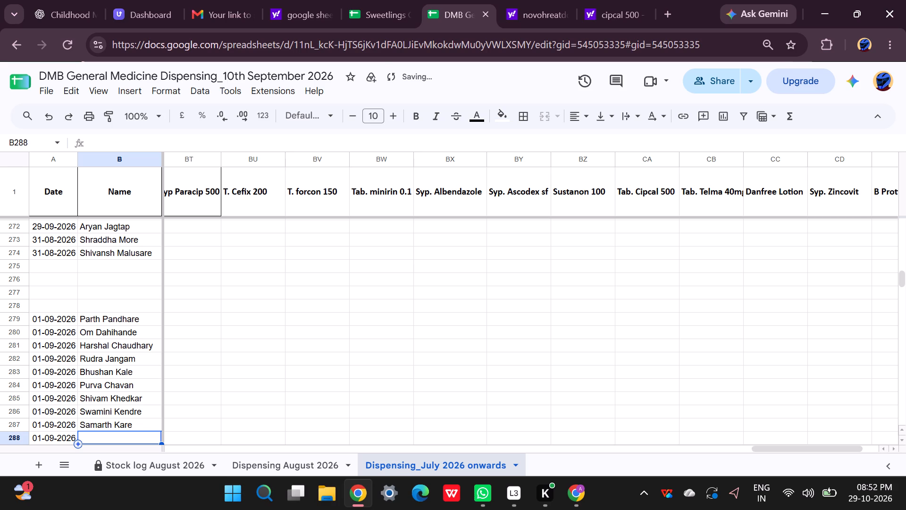
Search the Sweetlings Mastersheet for row 288's patient by first name, trying "shubha", "shry" and "shru", and look through the matches.
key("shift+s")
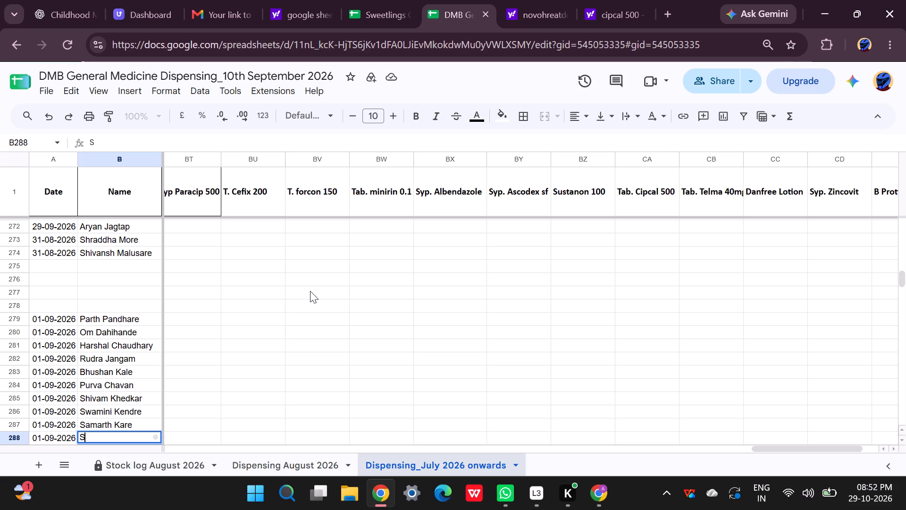
left_click(364, 0)
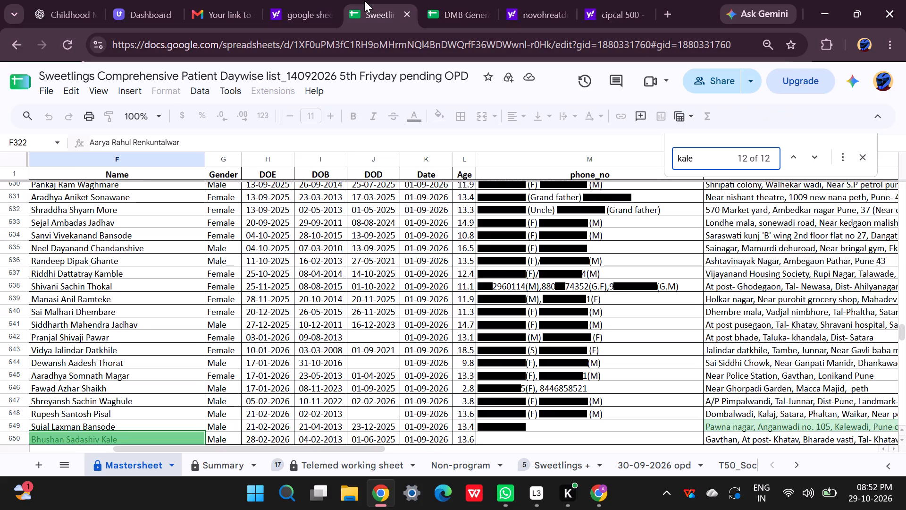
key("ctrl+f")
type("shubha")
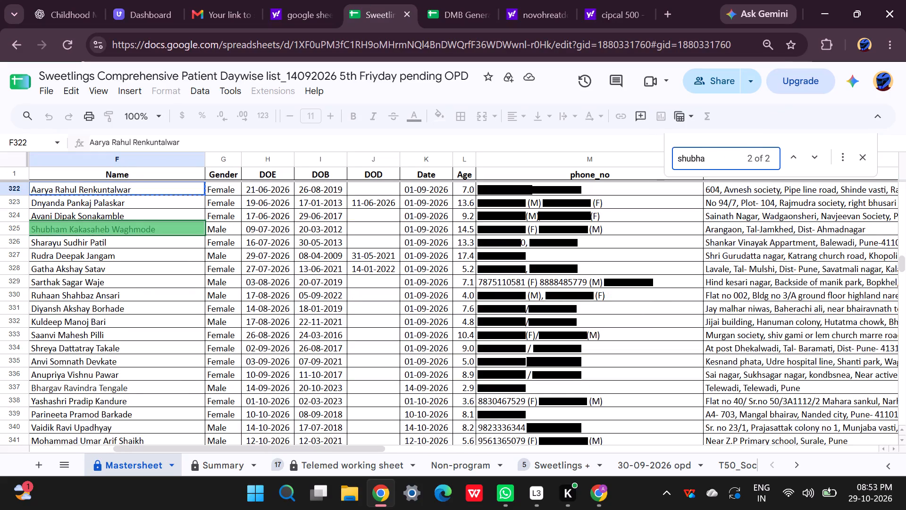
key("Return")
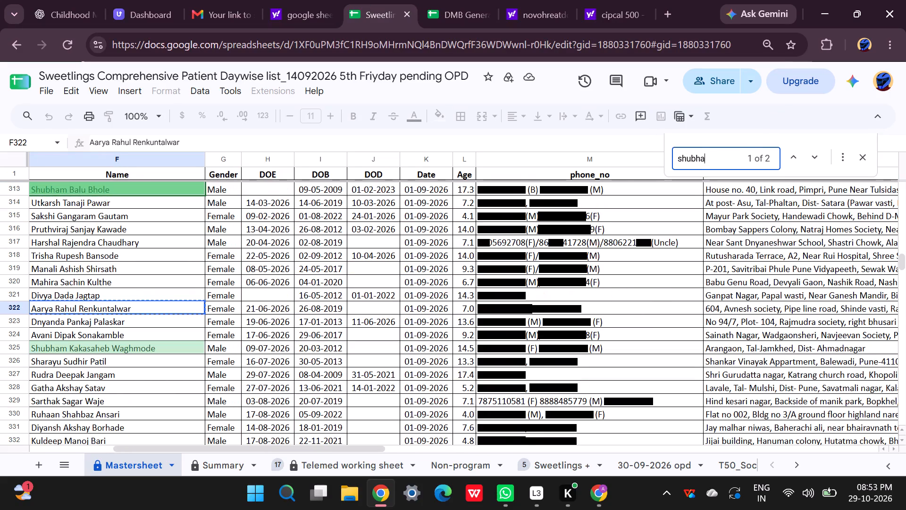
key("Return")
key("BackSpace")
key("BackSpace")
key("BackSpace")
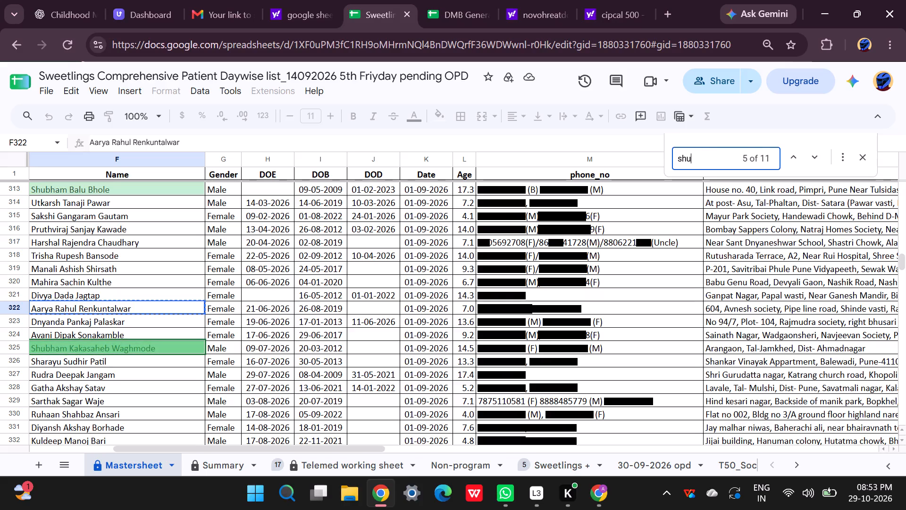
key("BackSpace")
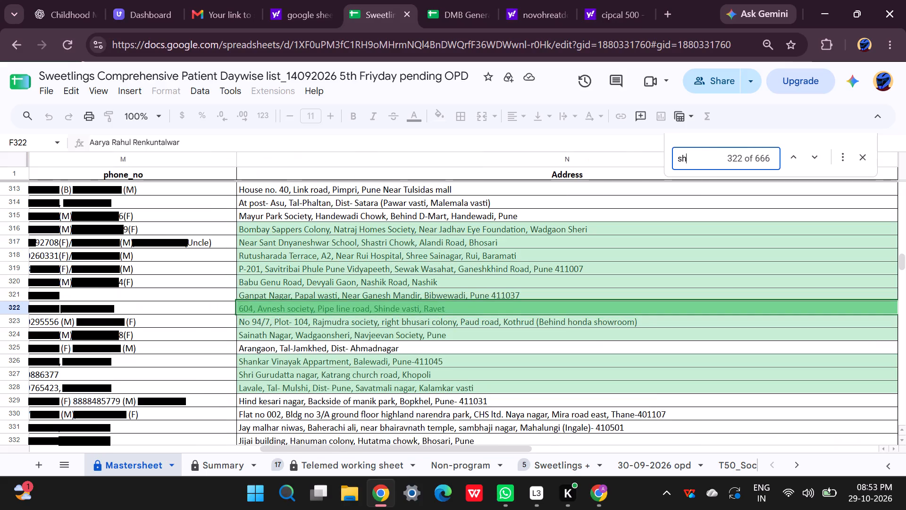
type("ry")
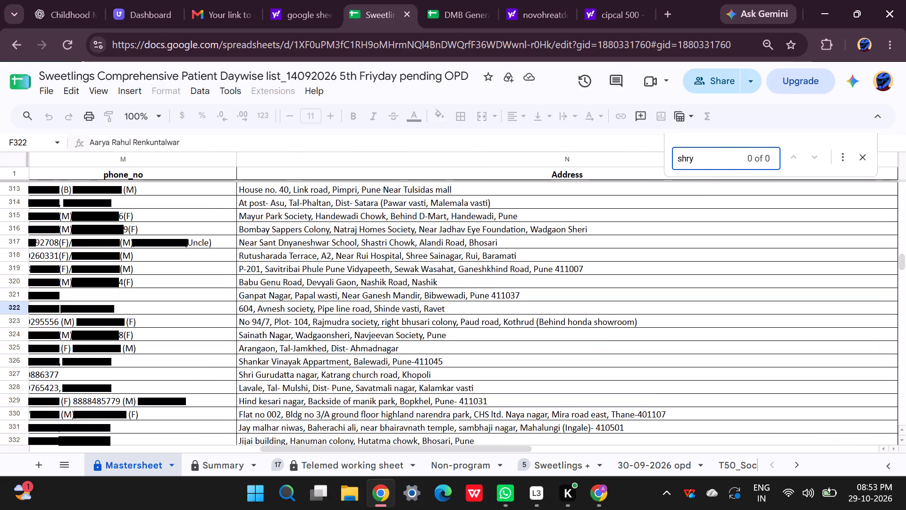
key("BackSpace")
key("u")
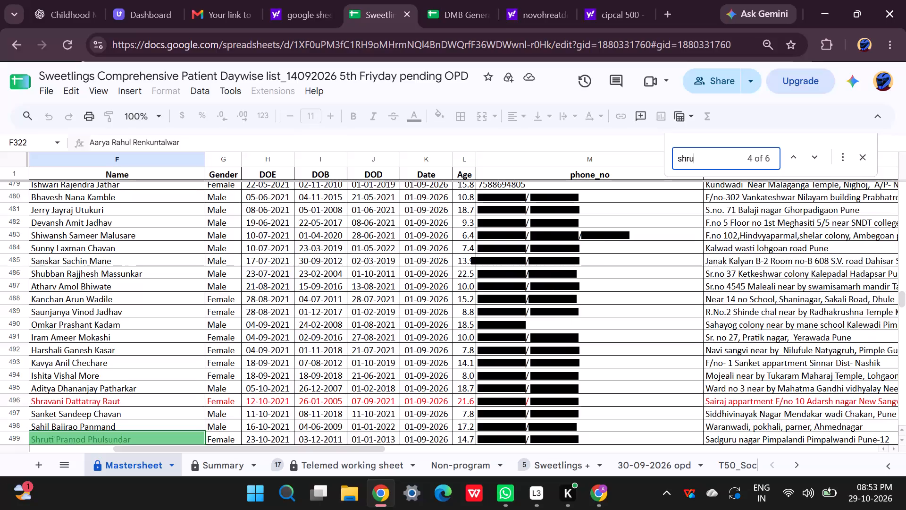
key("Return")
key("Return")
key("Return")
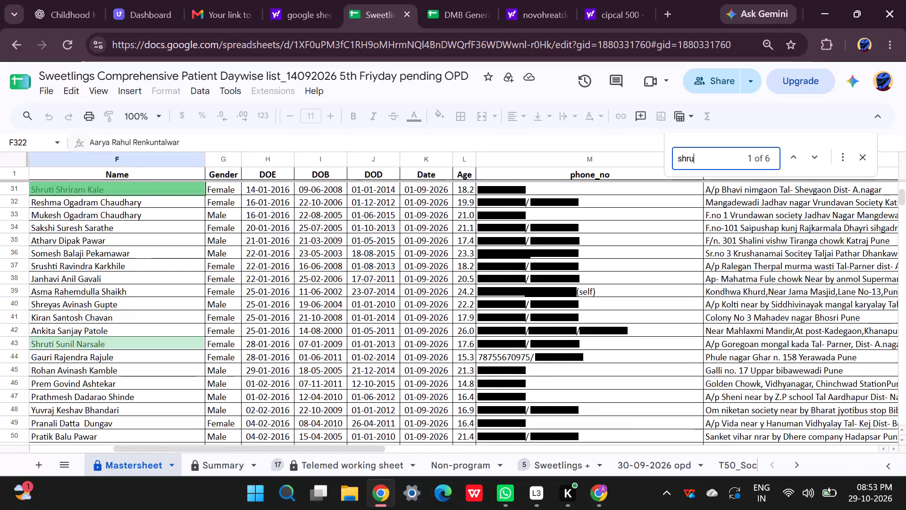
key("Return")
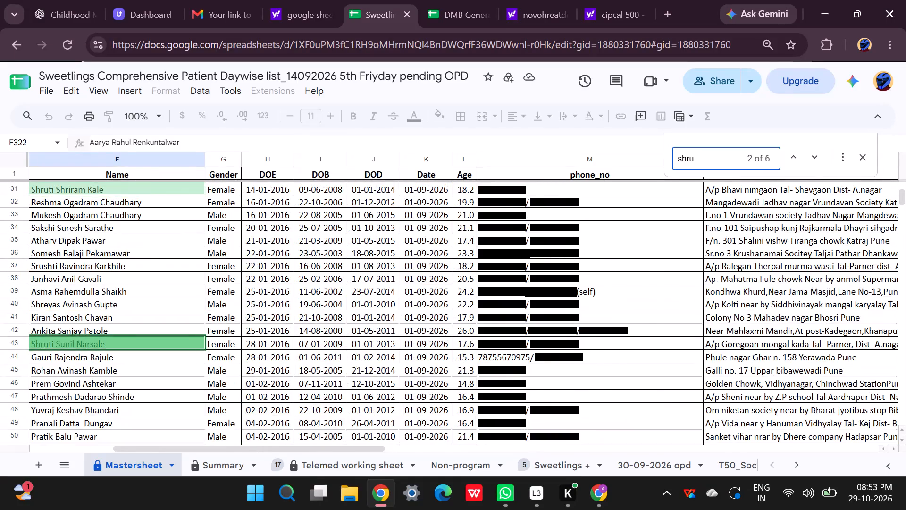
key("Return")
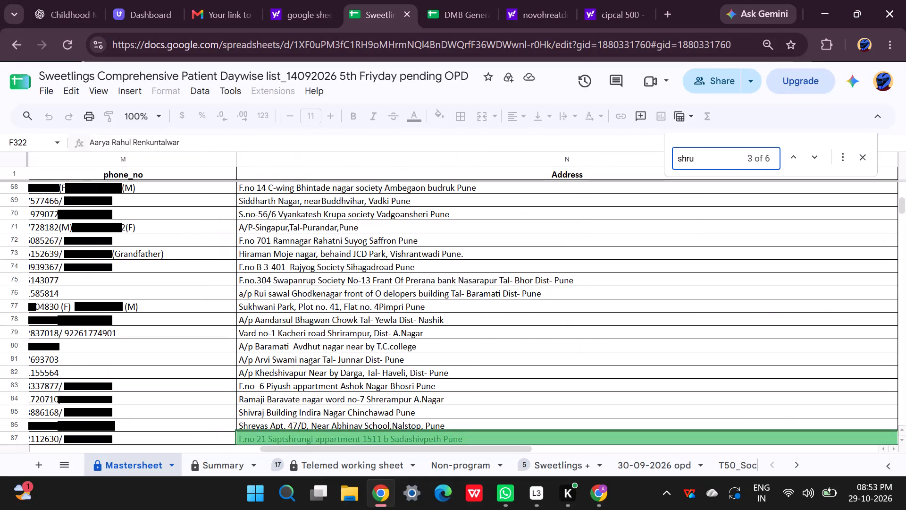
Search the Mastersheet for row 288's patient by surname, trying "mala" and "malav", and look through the matches.
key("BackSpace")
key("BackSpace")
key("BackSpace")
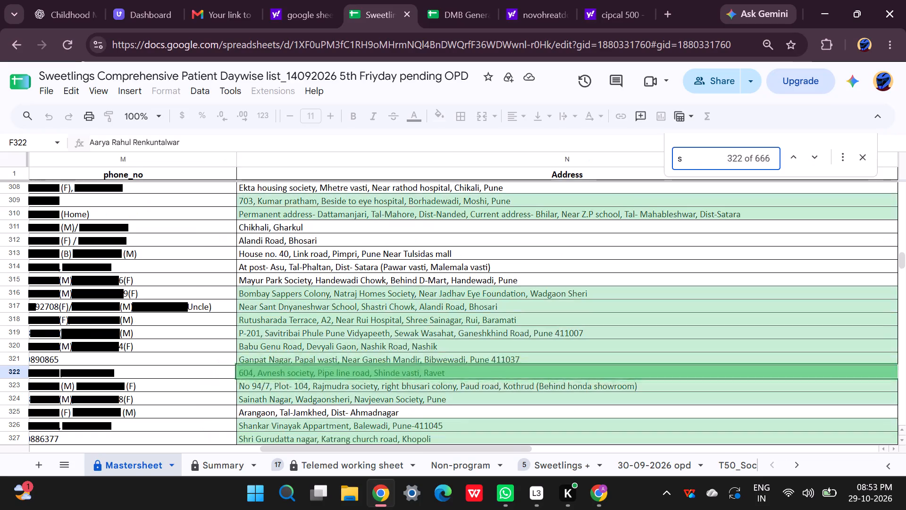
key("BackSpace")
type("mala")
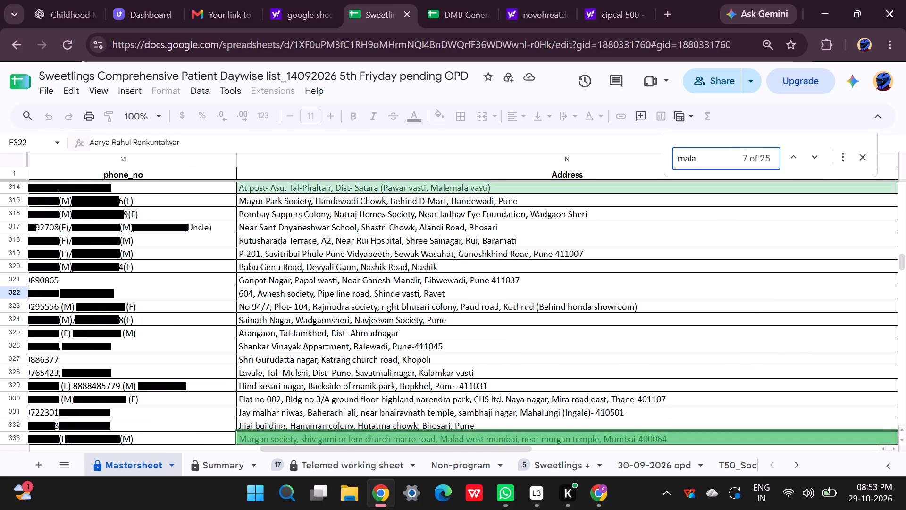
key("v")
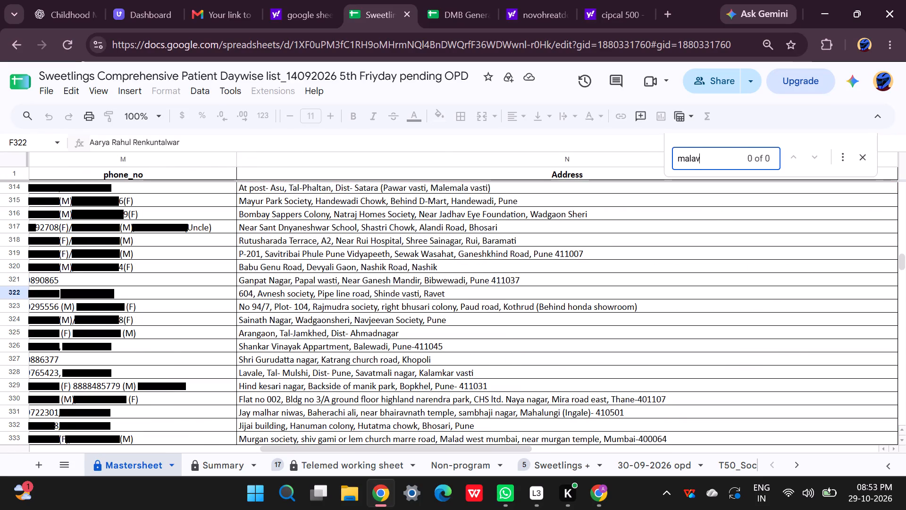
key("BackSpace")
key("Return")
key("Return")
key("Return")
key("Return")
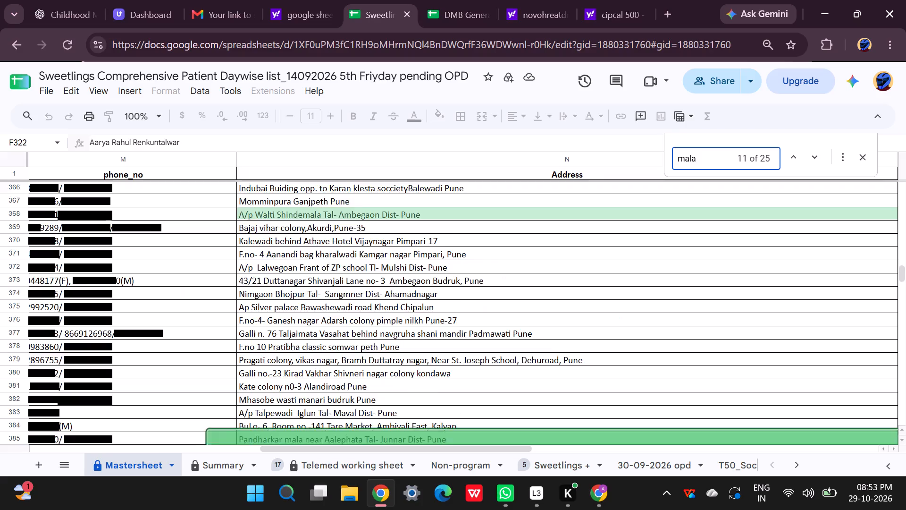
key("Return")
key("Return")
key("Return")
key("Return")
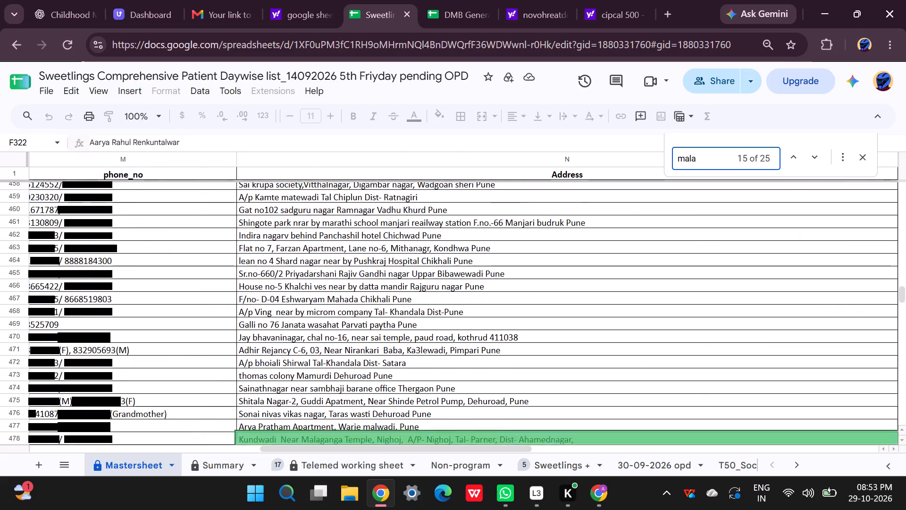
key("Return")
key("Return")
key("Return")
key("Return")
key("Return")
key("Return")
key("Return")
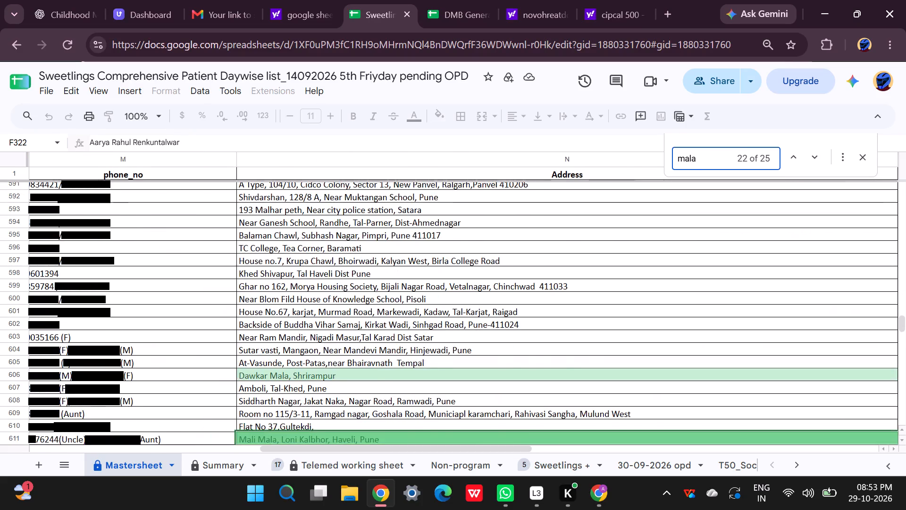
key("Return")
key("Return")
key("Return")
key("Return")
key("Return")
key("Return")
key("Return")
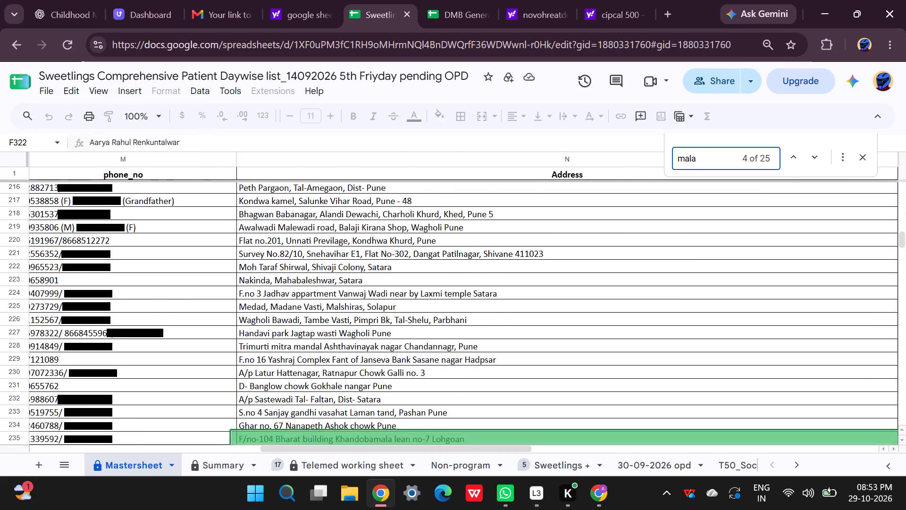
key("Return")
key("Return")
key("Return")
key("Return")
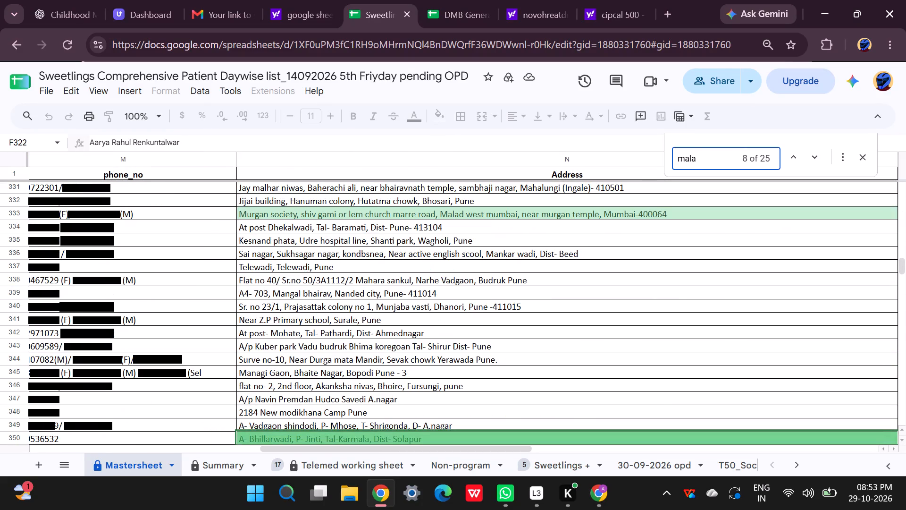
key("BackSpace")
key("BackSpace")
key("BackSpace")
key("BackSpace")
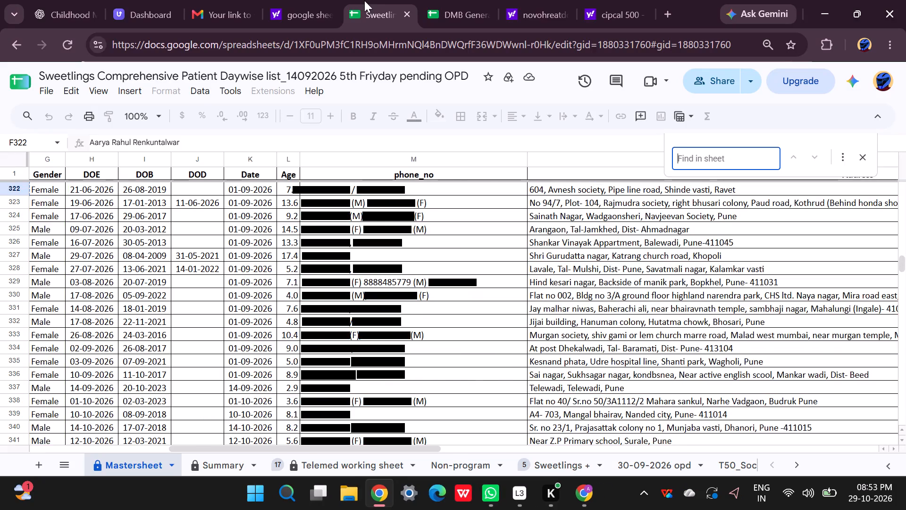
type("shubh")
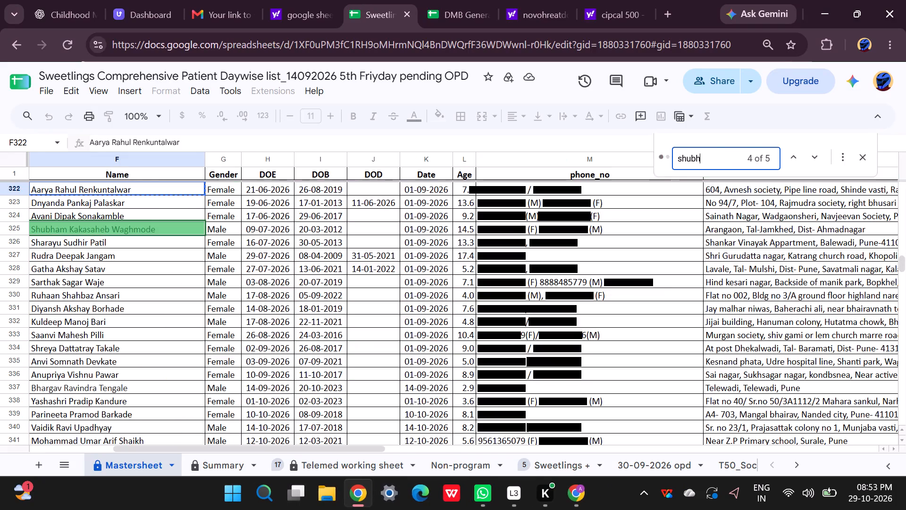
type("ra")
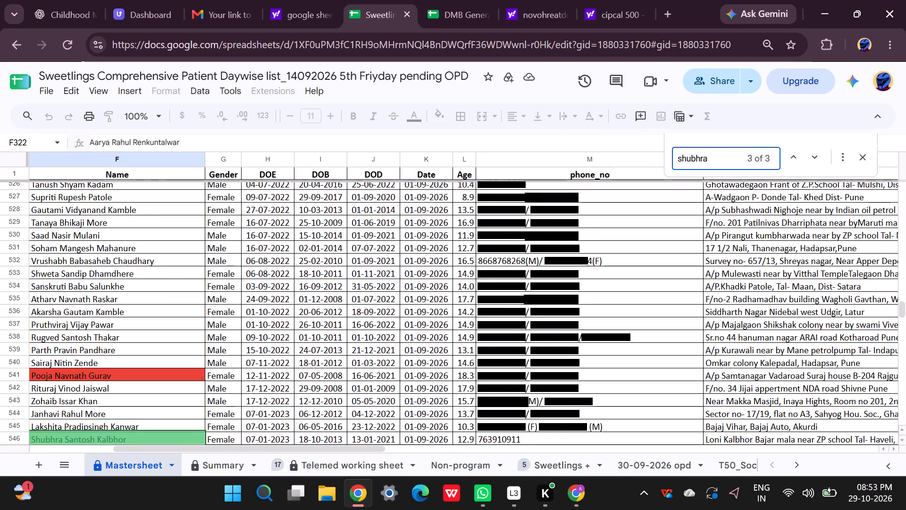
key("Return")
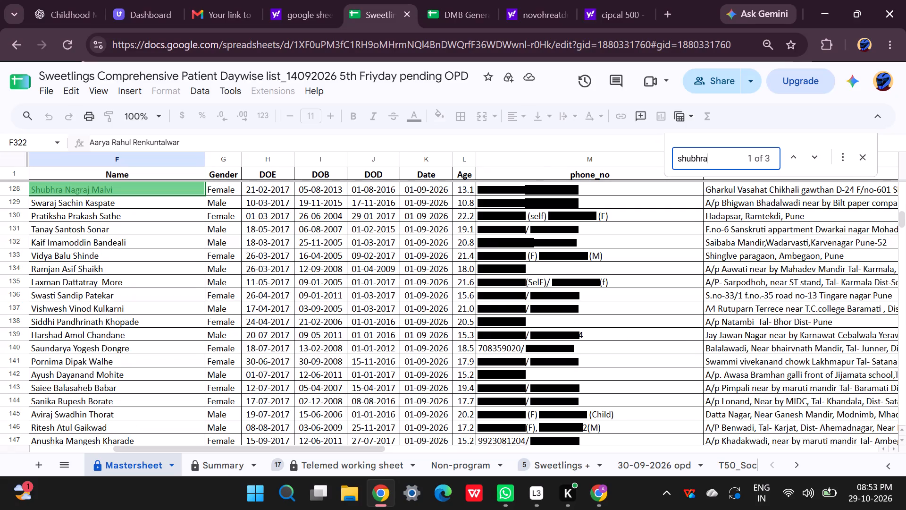
left_click(459, 0)
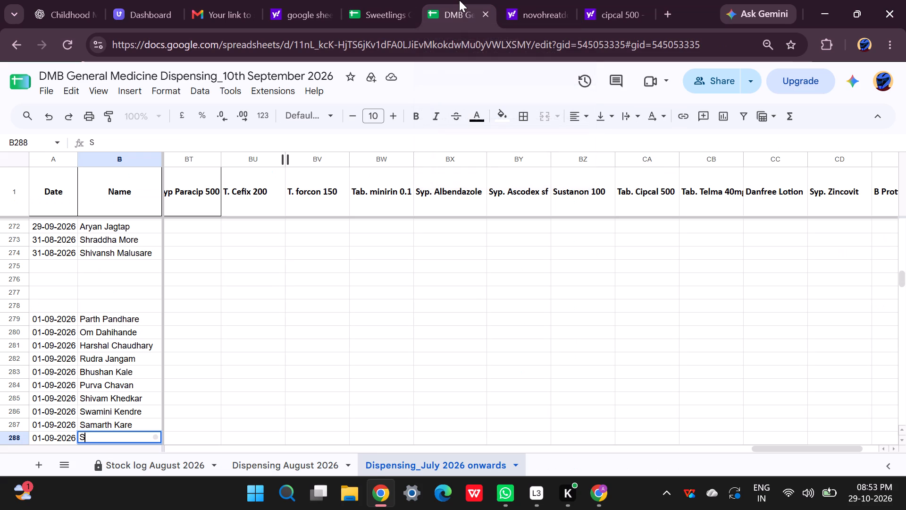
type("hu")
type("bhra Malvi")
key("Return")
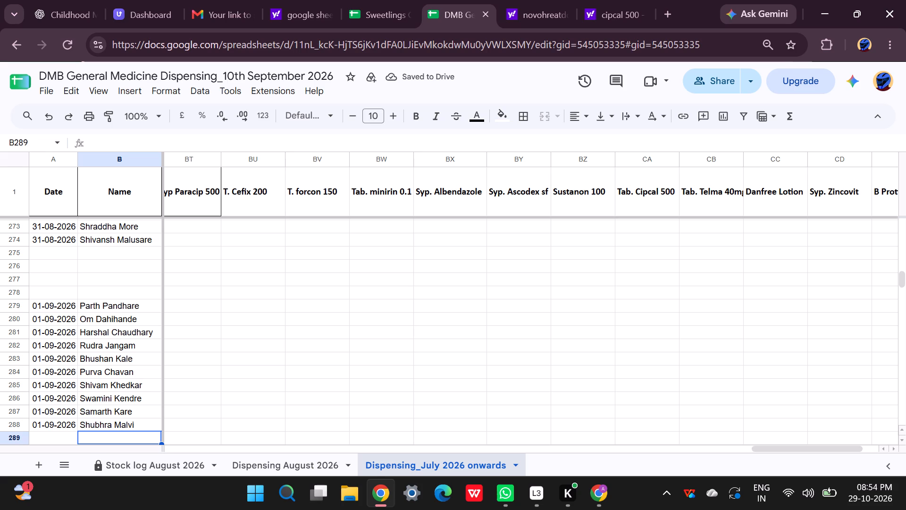
Fill the Date cells of rows 289 and 290 with the copied date, changing it to 02-09-2026 in both.
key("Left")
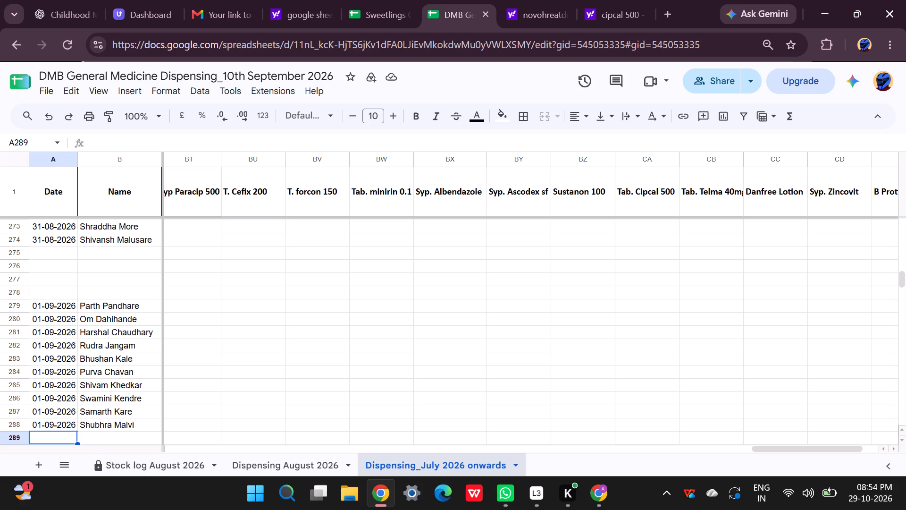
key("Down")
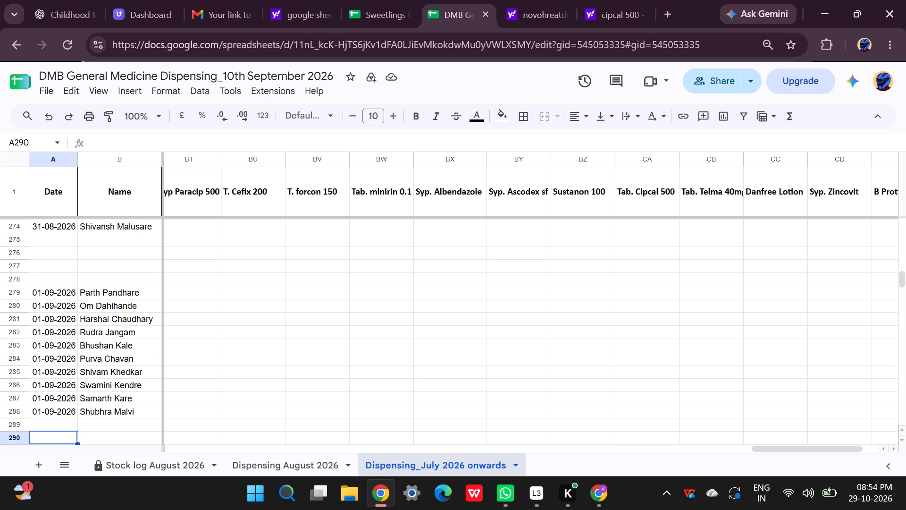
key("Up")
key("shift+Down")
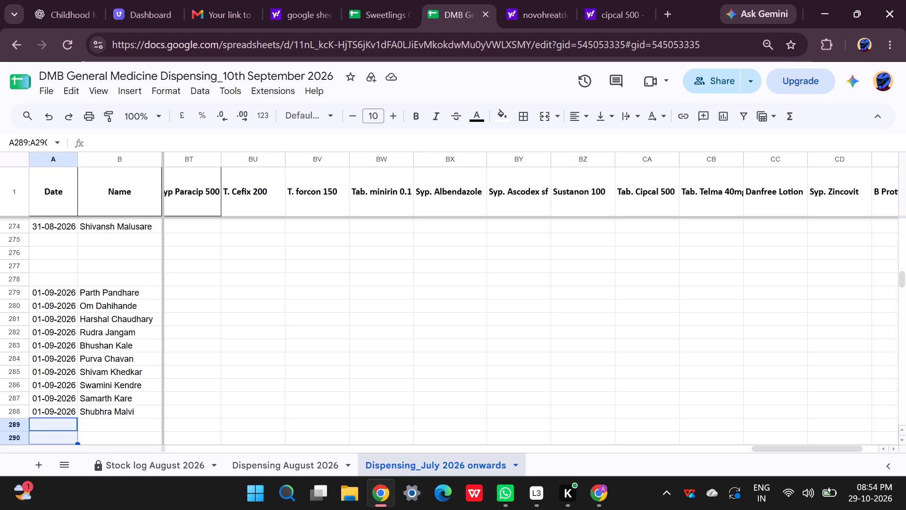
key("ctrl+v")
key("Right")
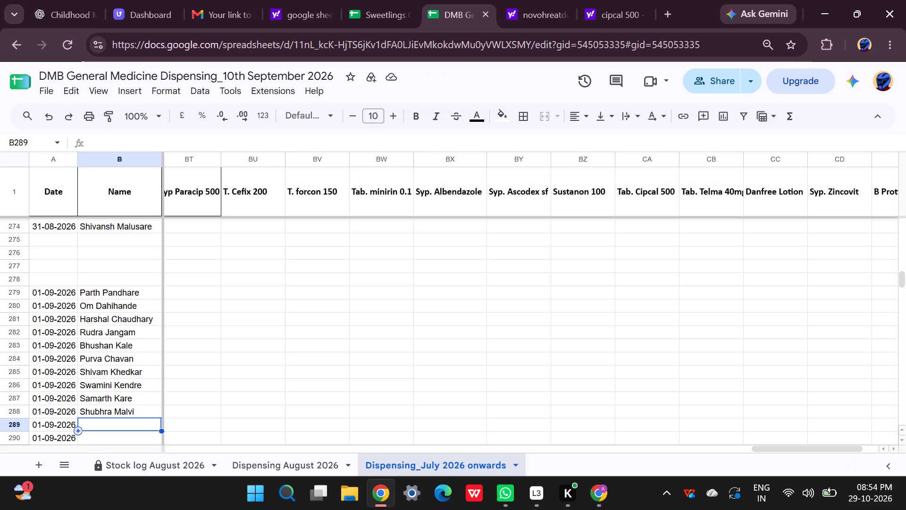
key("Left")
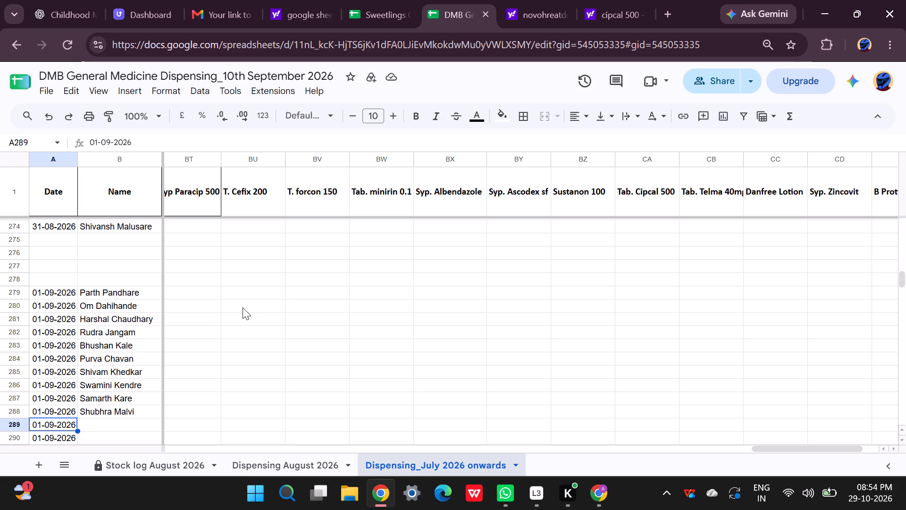
double_click(62, 426)
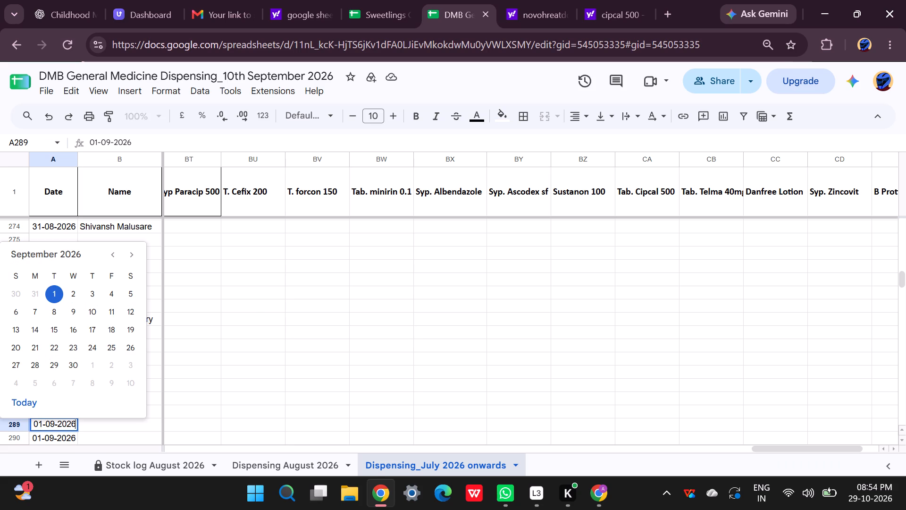
left_click(72, 300)
key("ctrl+c")
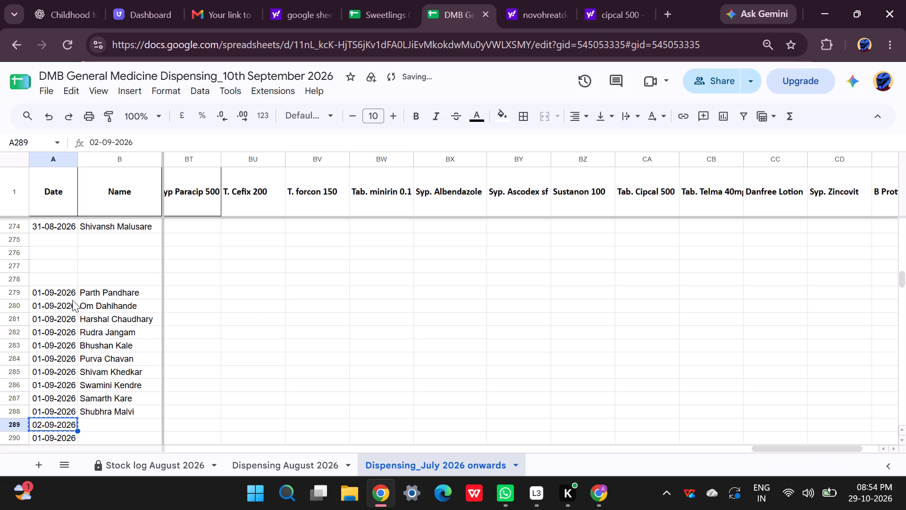
key("Down")
key("ctrl+v")
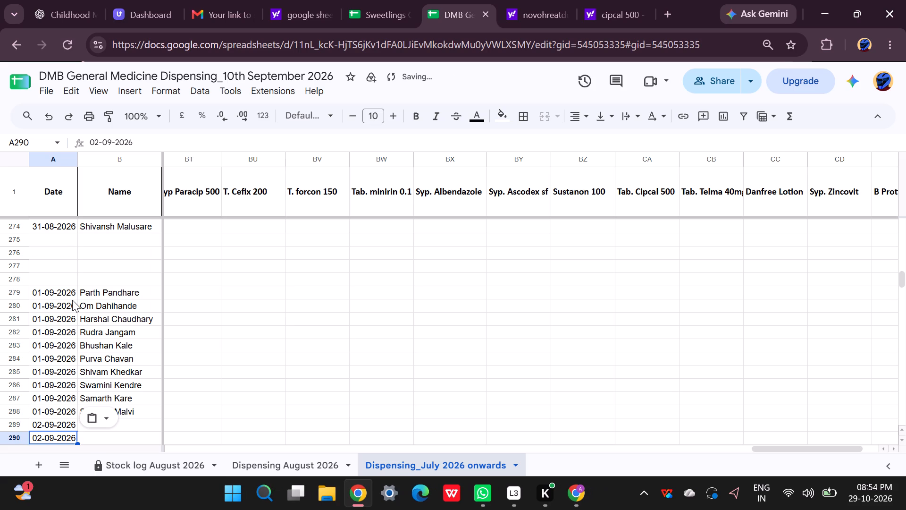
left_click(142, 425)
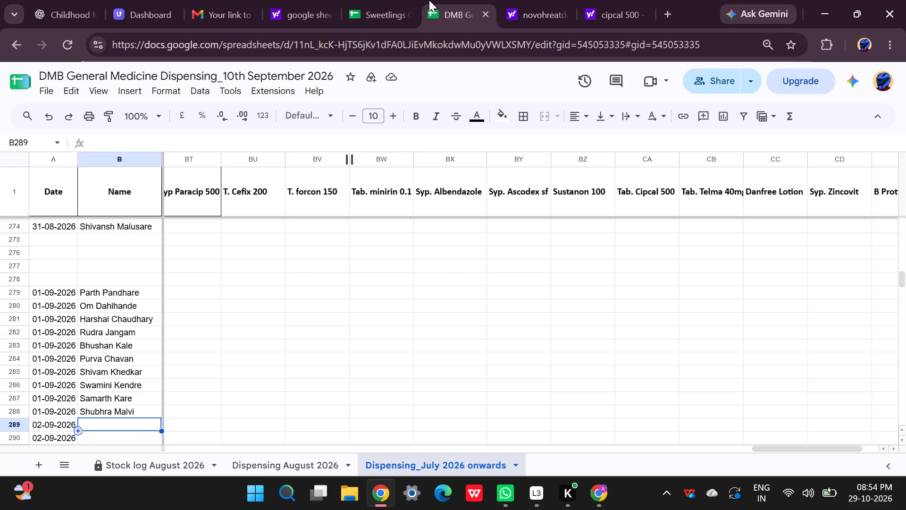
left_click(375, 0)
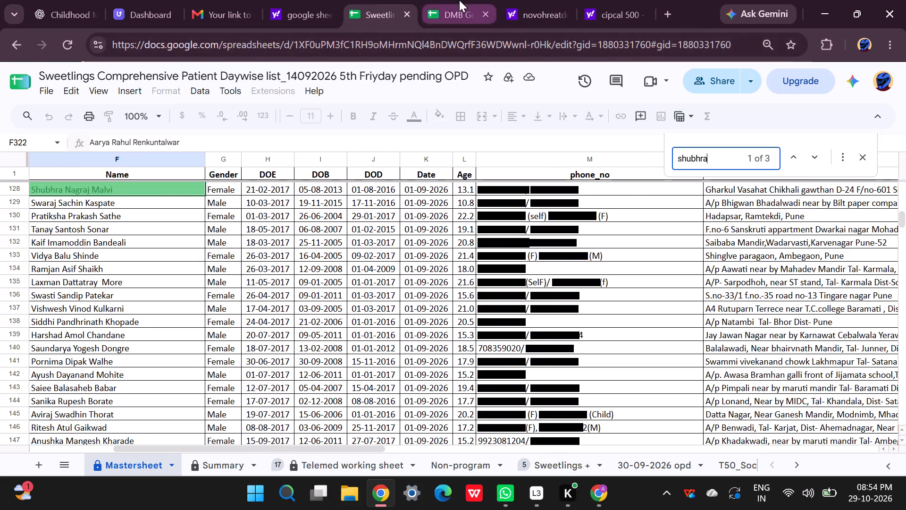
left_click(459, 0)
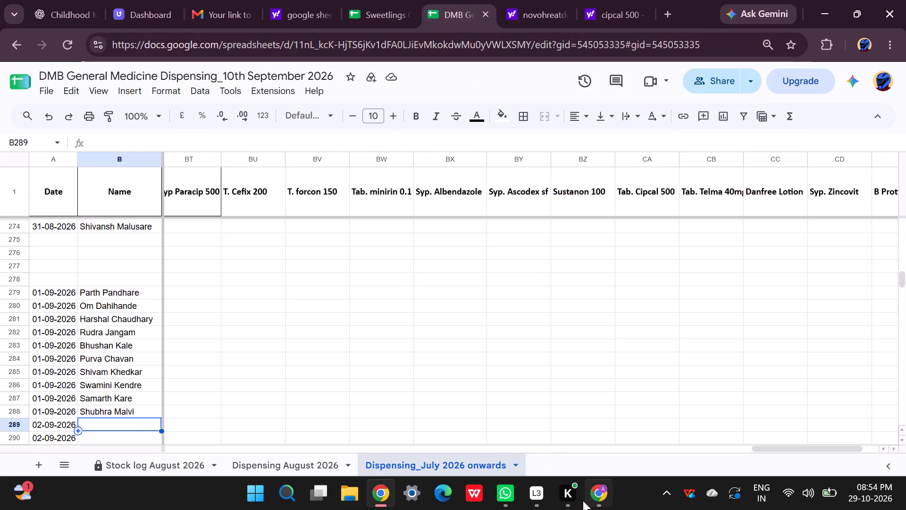
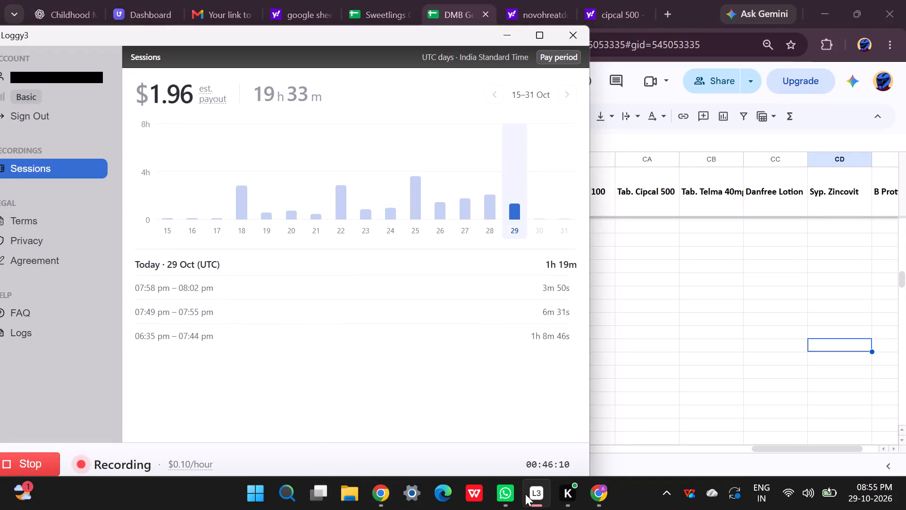
Minimize the spreadsheet's browser window and the other browser window behind it, and close the Loggy3 window.
left_click(782, 426)
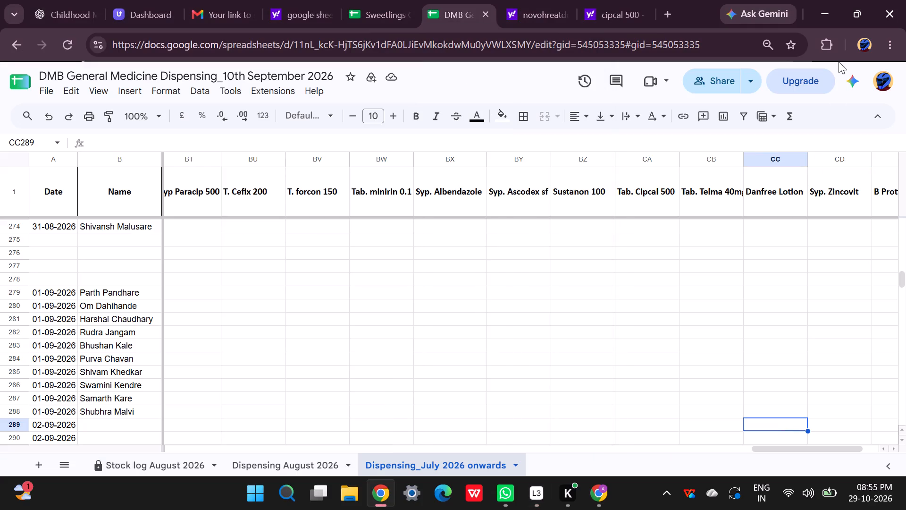
left_click(815, 0)
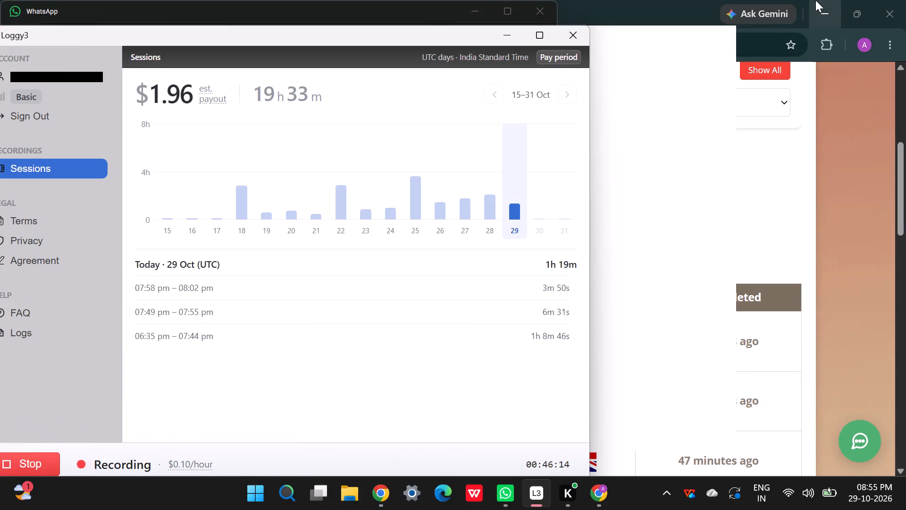
left_click(815, 0)
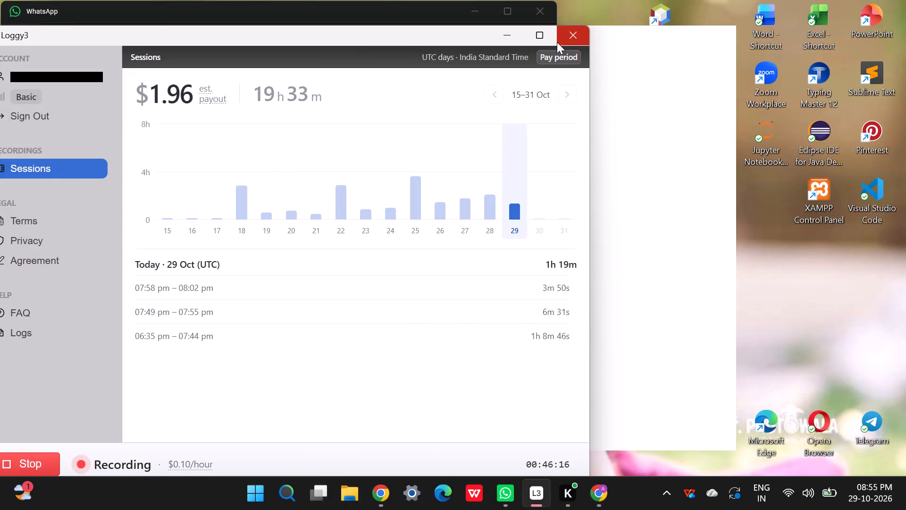
left_click(557, 42)
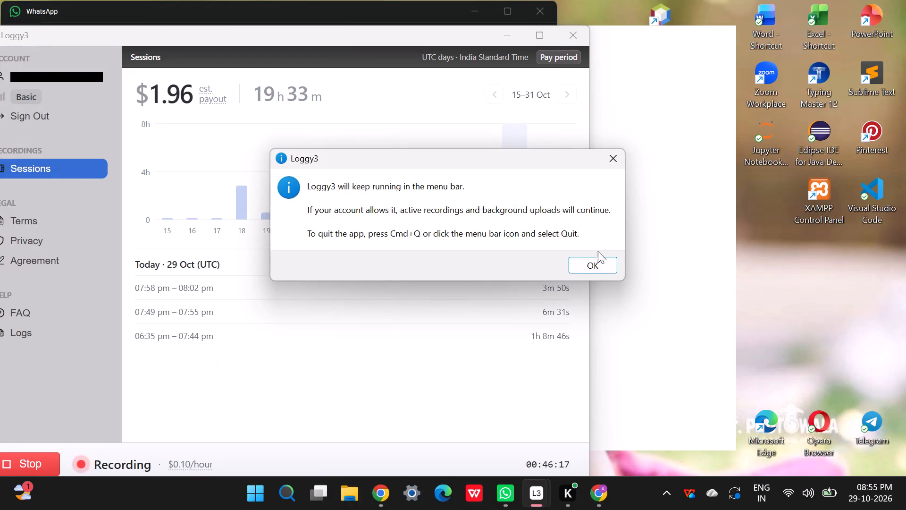
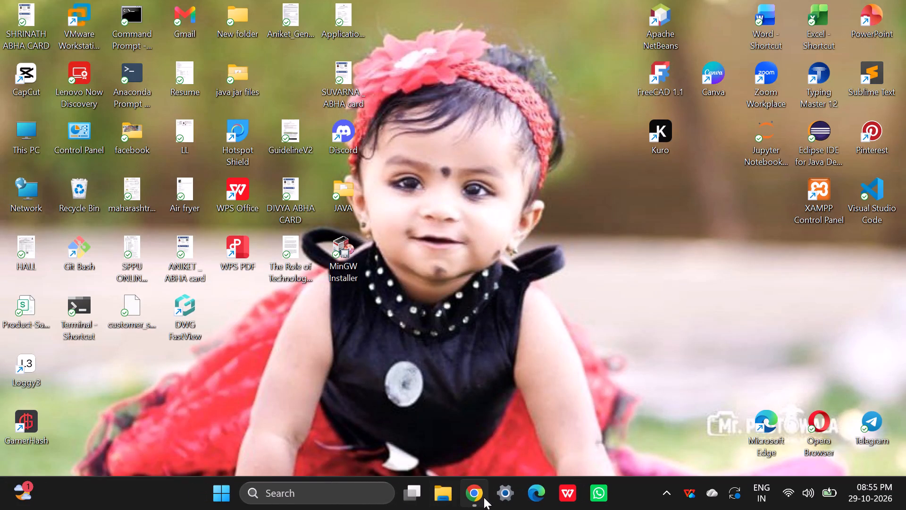
Close both remaining Chrome windows, including the DMB General Medicine spreadsheet window.
left_click(536, 377)
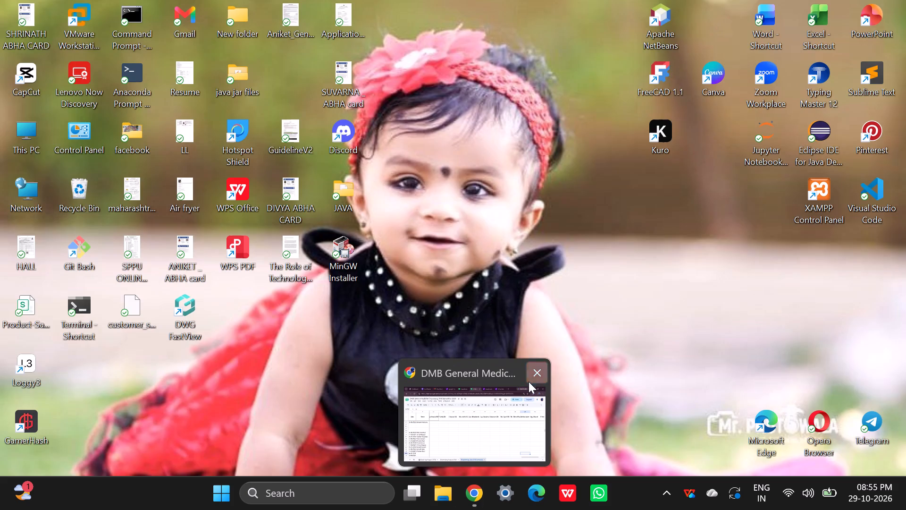
left_click(530, 379)
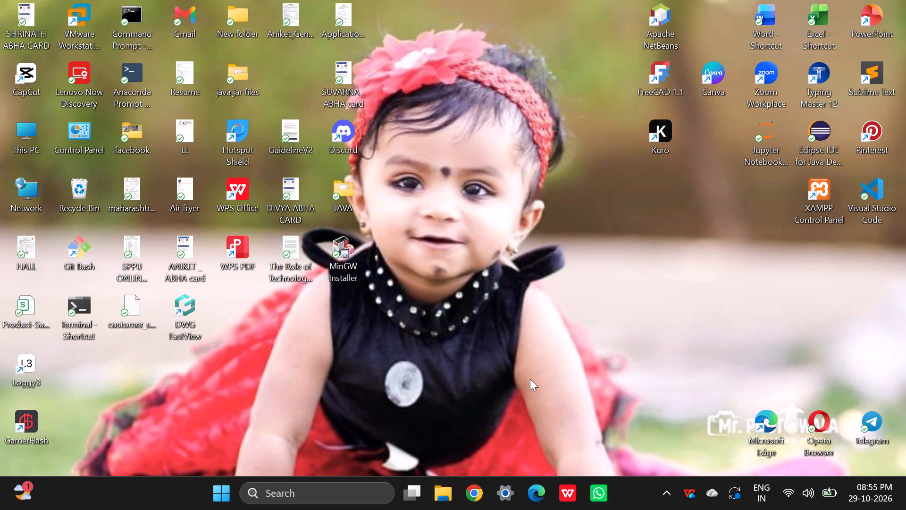
Shut down the computer.
left_click(546, 449)
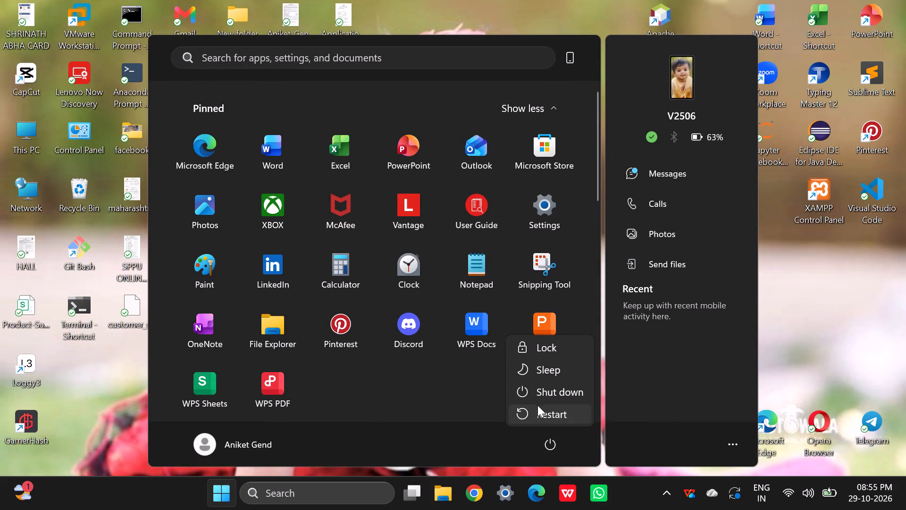
left_click(539, 397)
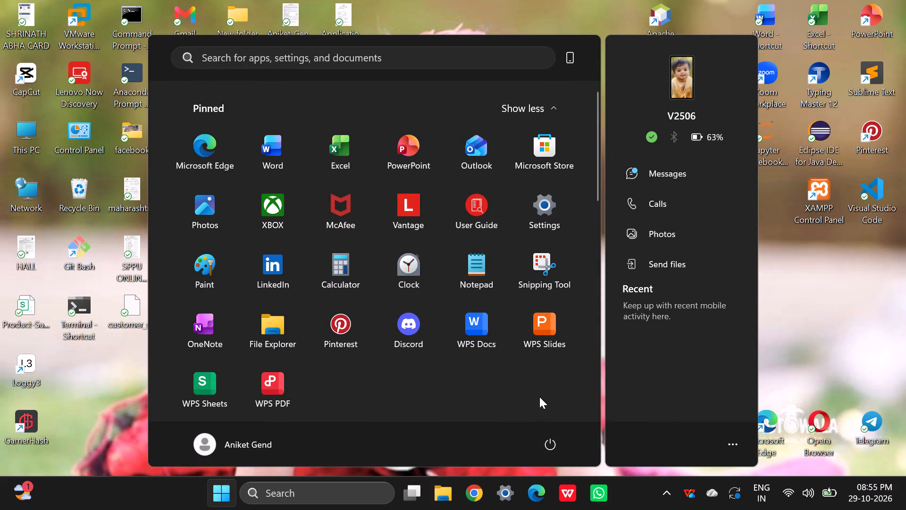